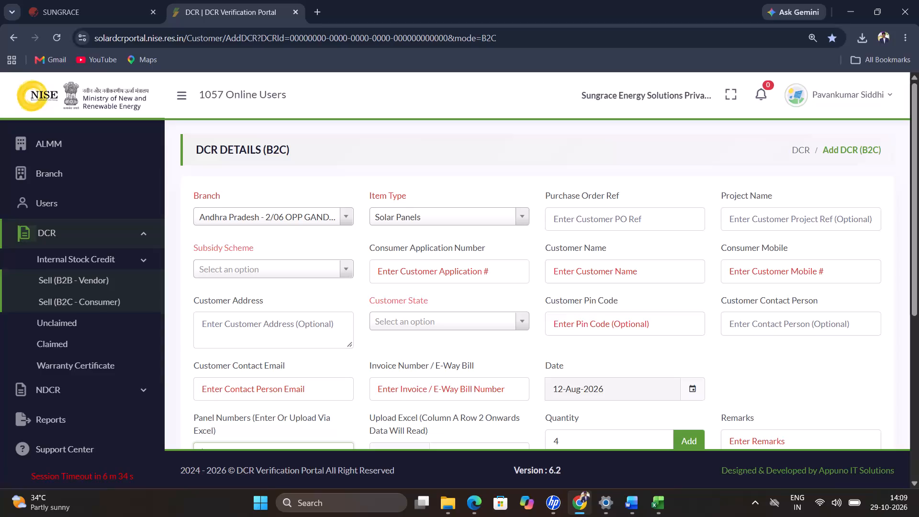
# Switch to the SUNGRACE site, leave the utilisation configuration for the home dashboard, and review the project overview and section-wise work progress table.
pyautogui.click(116, 4)
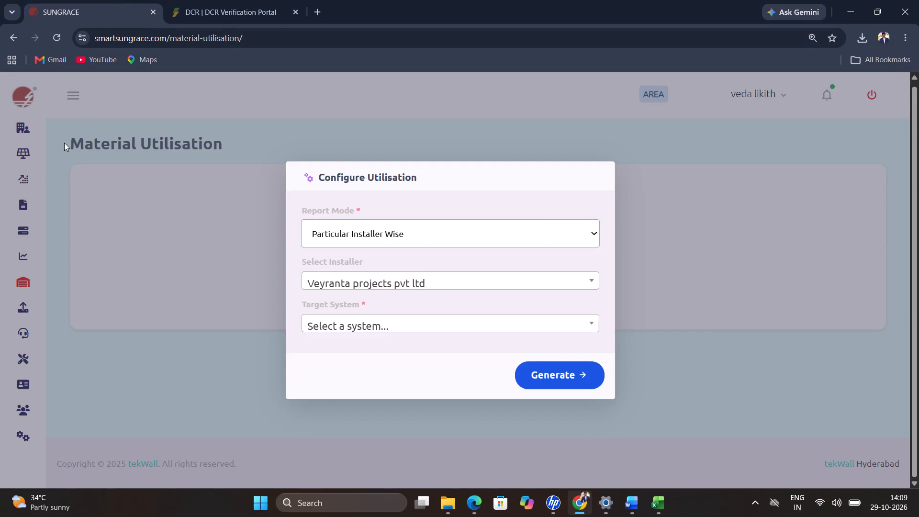
pyautogui.click(647, 197)
pyautogui.click(13, 32)
pyautogui.click(19, 99)
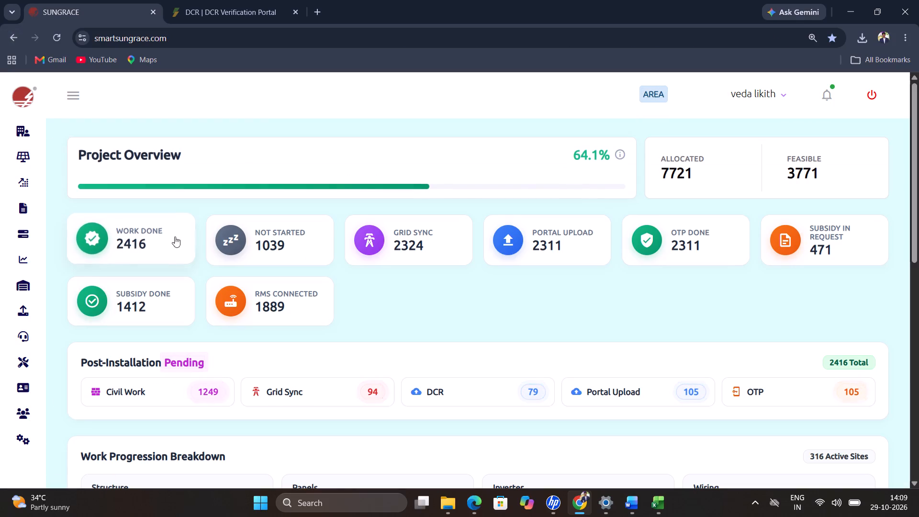
pyautogui.scroll(-4, 191, 242)
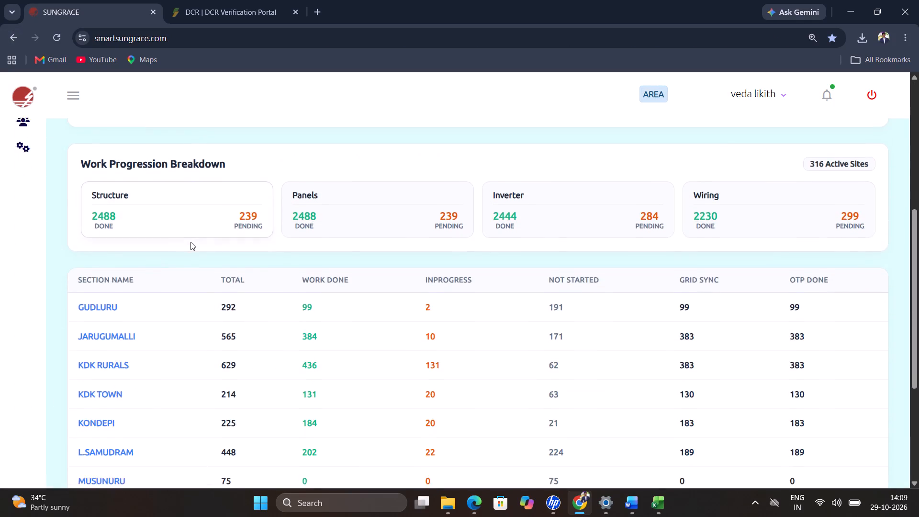
pyautogui.scroll(-3, 191, 242)
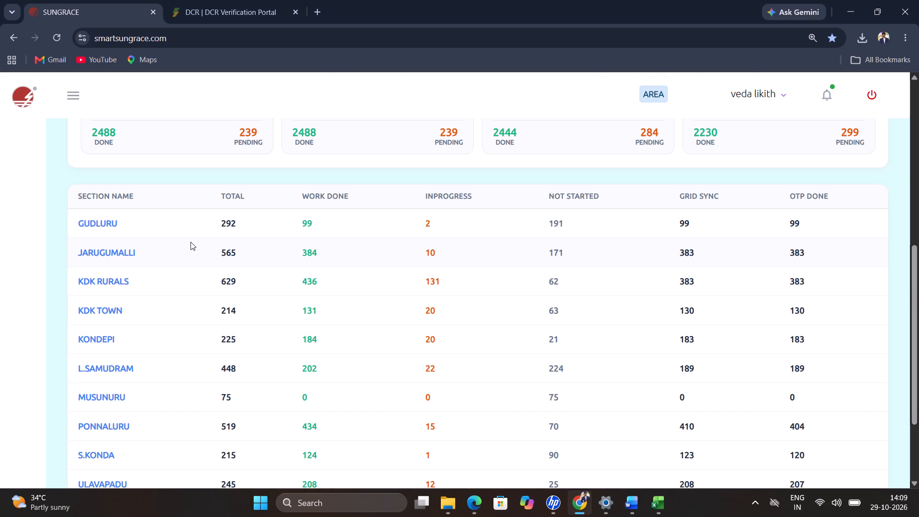
pyautogui.doubleClick(56, 245)
pyautogui.scroll(8, 221, 258)
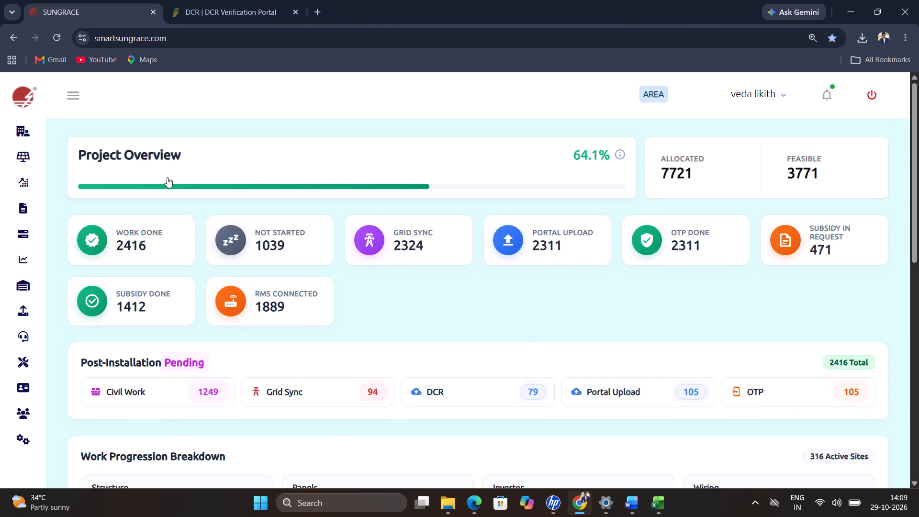
# Open YouTube in place of the SUNGRACE dashboard and browse the recommended videos and Shorts on the home feed.
pyautogui.click(95, 61)
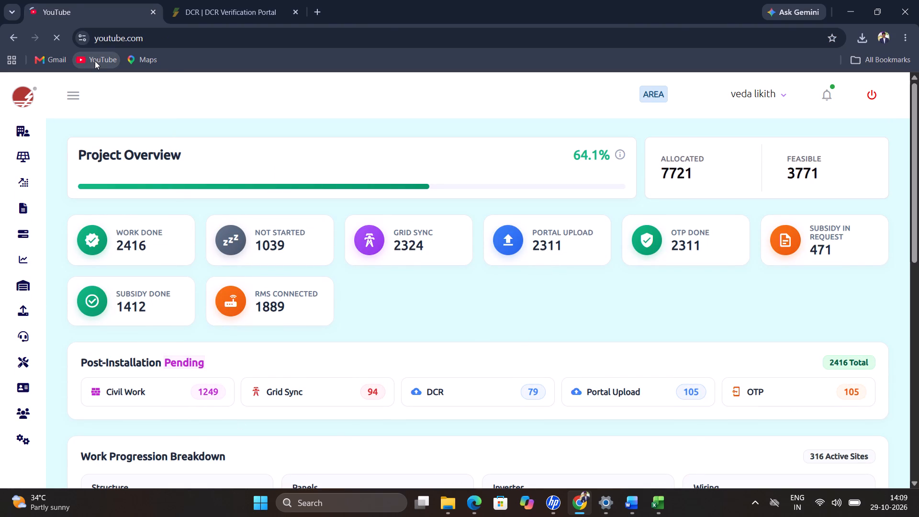
pyautogui.scroll(4, 153, 21)
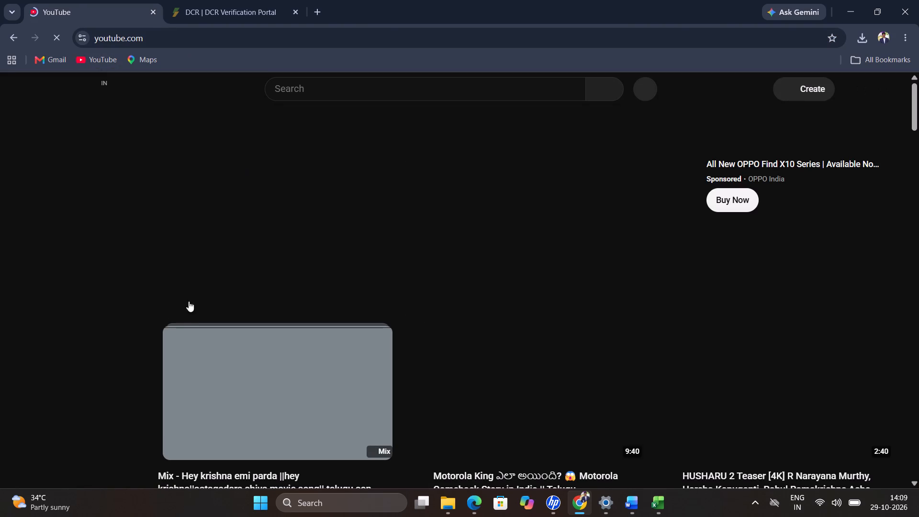
pyautogui.scroll(-2, 232, 310)
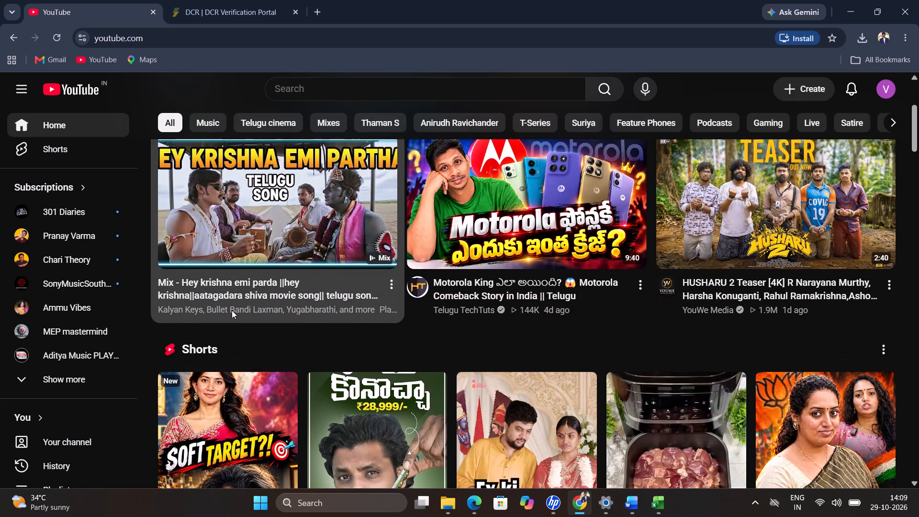
pyautogui.scroll(-3, 565, 276)
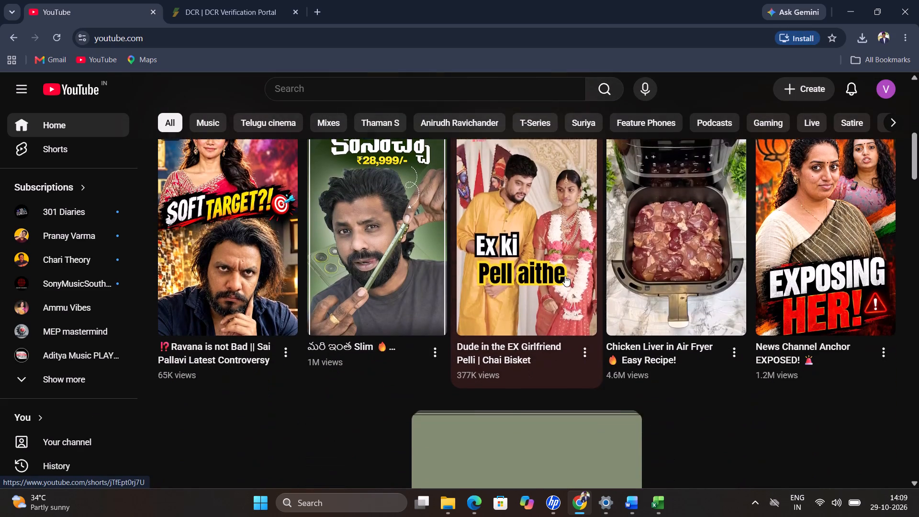
pyautogui.scroll(-1, 565, 276)
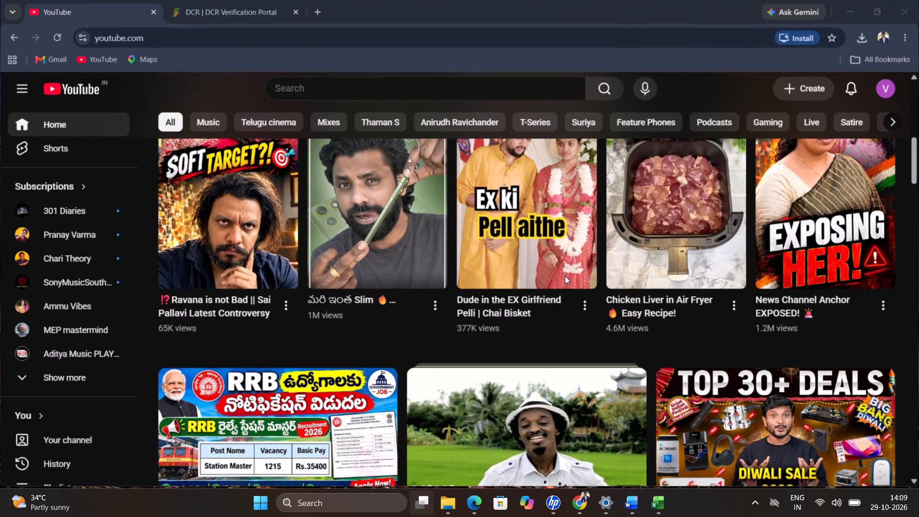
pyautogui.scroll(-6, 565, 276)
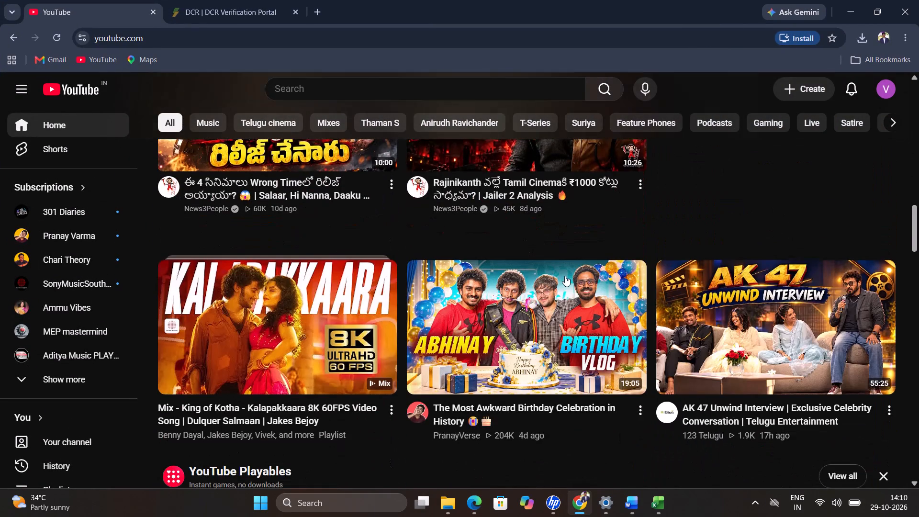
pyautogui.hscroll(-1, 565, 276)
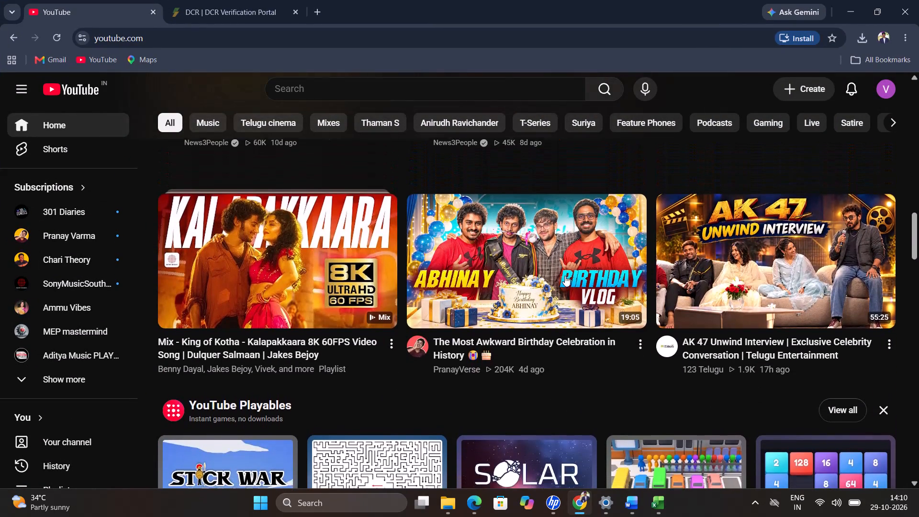
pyautogui.hscroll(-1, 565, 276)
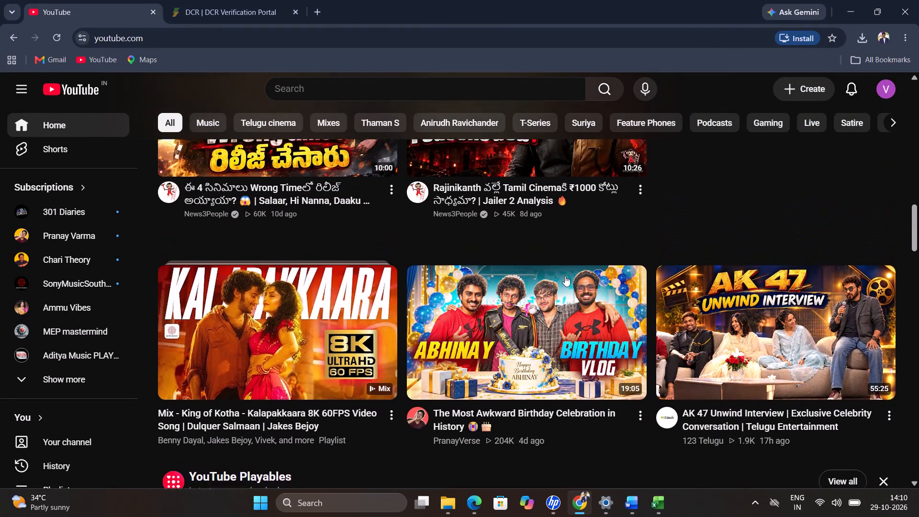
pyautogui.hscroll(-1, 565, 276)
pyautogui.scroll(-5, 565, 276)
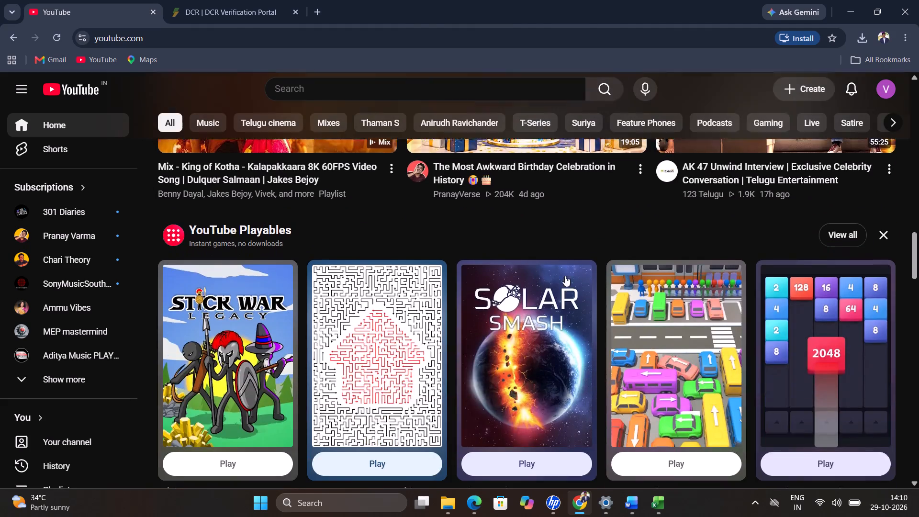
pyautogui.scroll(-4, 565, 276)
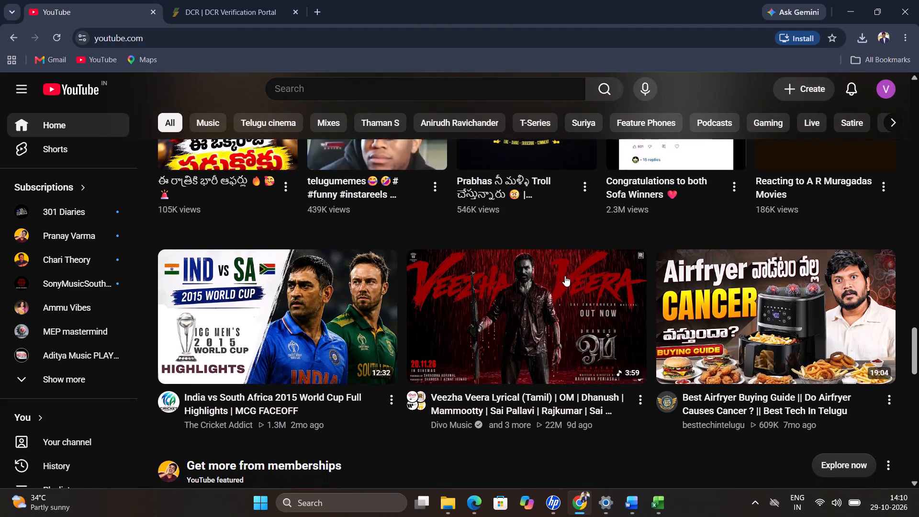
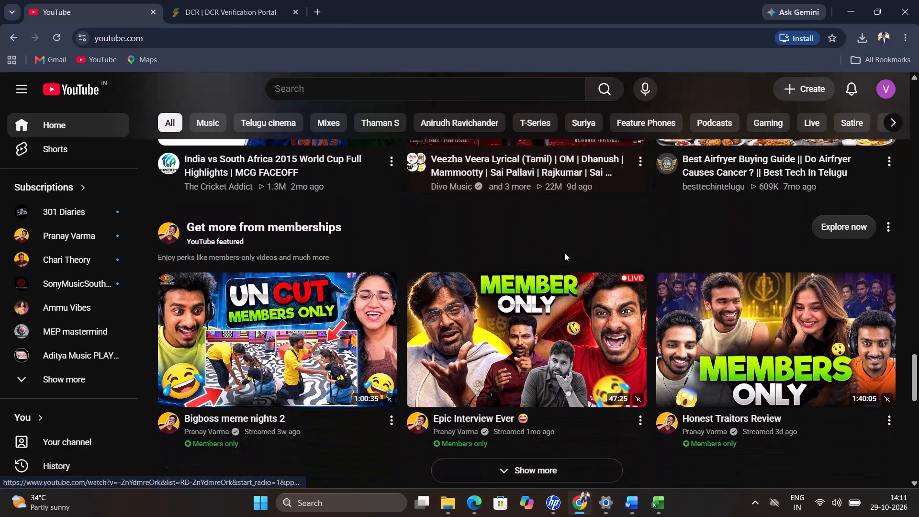
# Start a YouTube video search with the text "CR" from the home feed.
pyautogui.hscroll(-1, 564, 253)
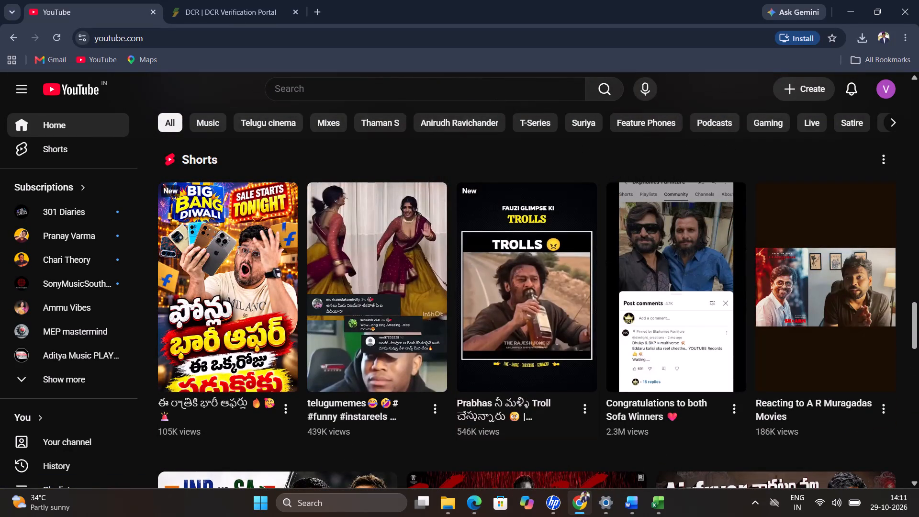
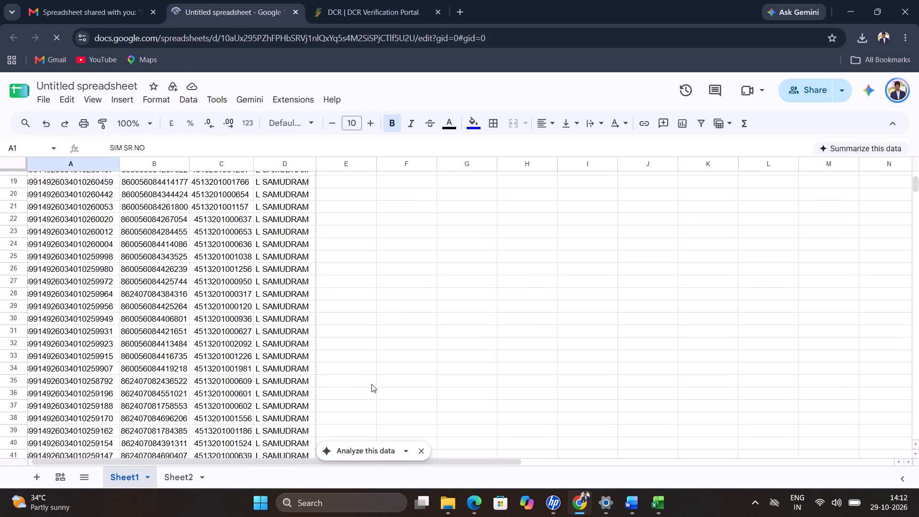
# Examine the SIM, dongle IMEI, service number and section records on Sheet1 of the shared spreadsheet, from the last rows back to the header.
pyautogui.scroll(-5, 371, 384)
pyautogui.scroll(1, 371, 384)
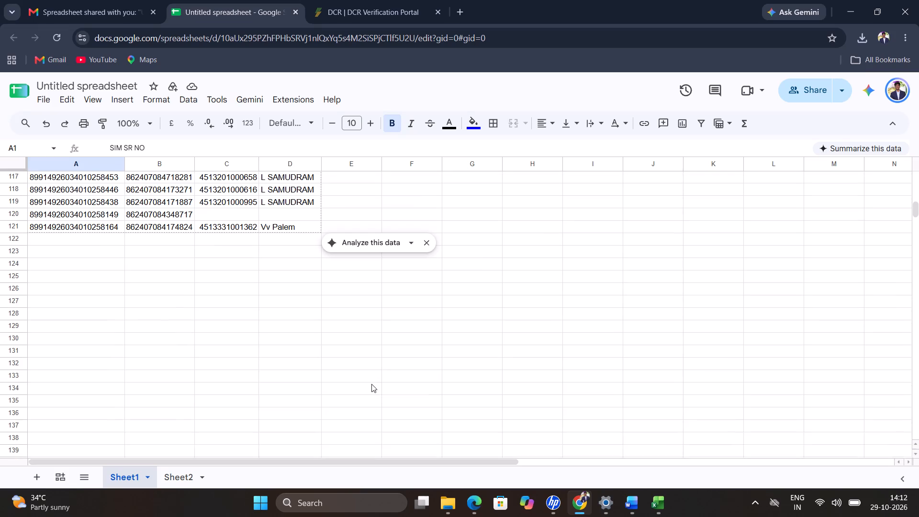
pyautogui.scroll(3, 371, 384)
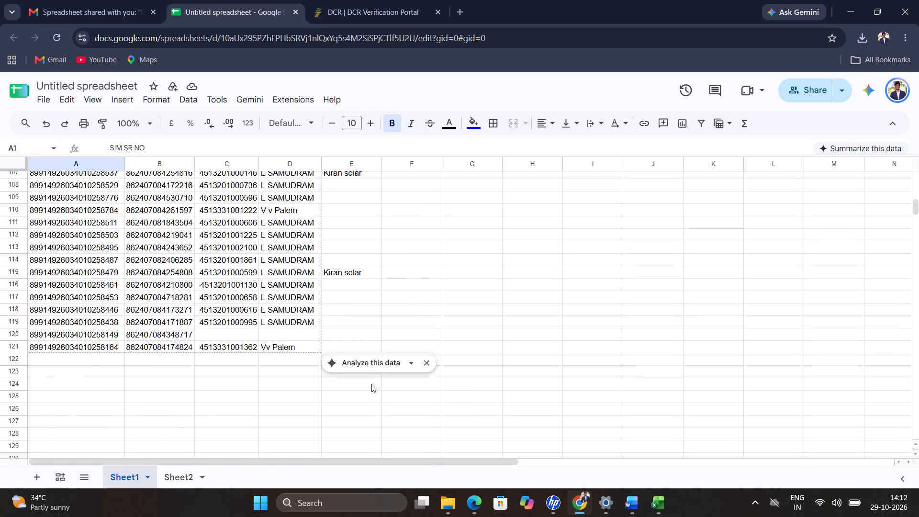
pyautogui.scroll(3, 371, 384)
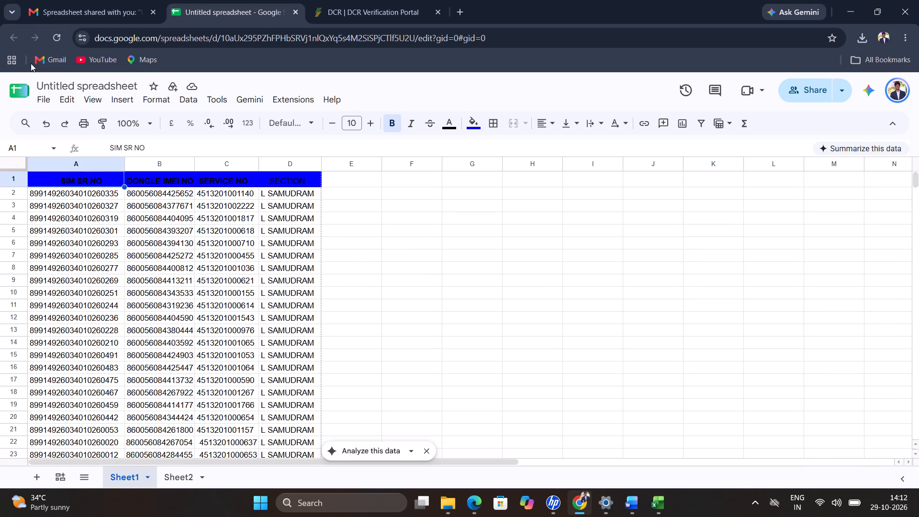
pyautogui.click(13, 42)
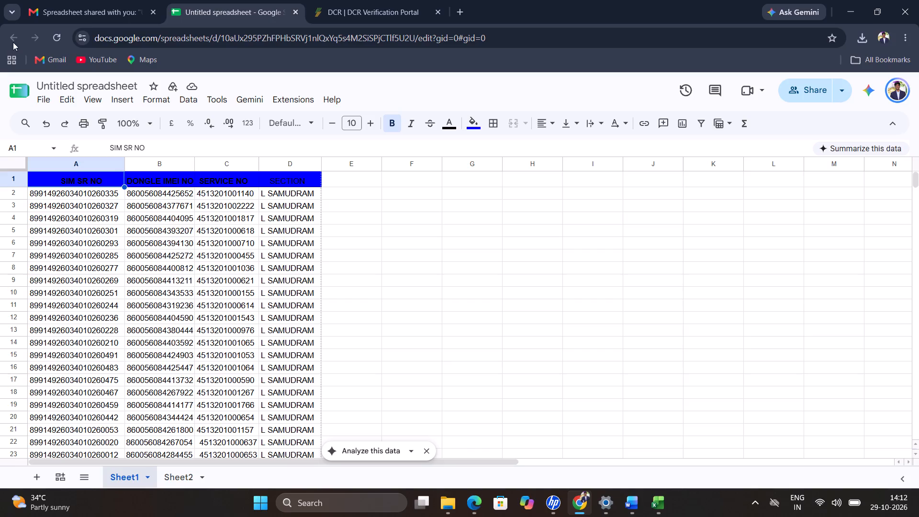
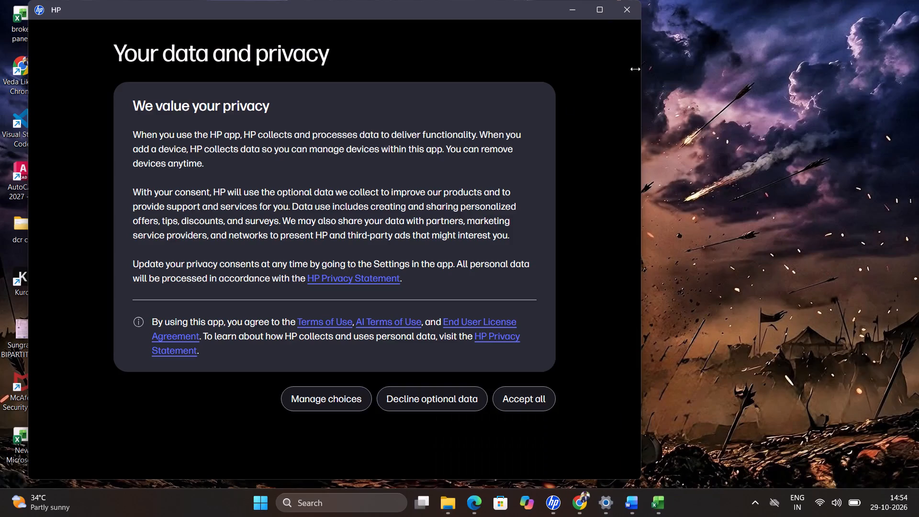
# Close the HP app's data and privacy window without choosing any consent option.
pyautogui.click(632, 8)
# Bring up the available commands for the empty desktop area.
pyautogui.rightClick(486, 419)
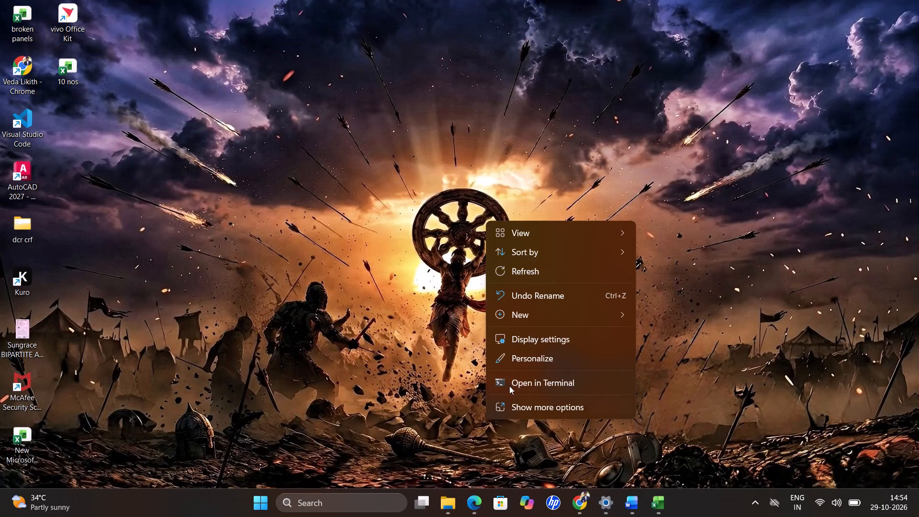
# Refresh the desktop and close the open Chrome and Settings windows.
pyautogui.click(520, 268)
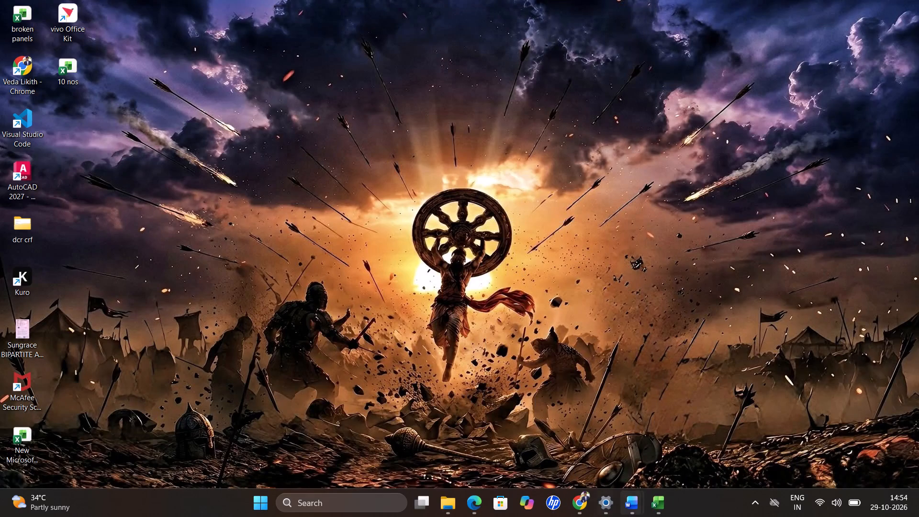
pyautogui.click(635, 394)
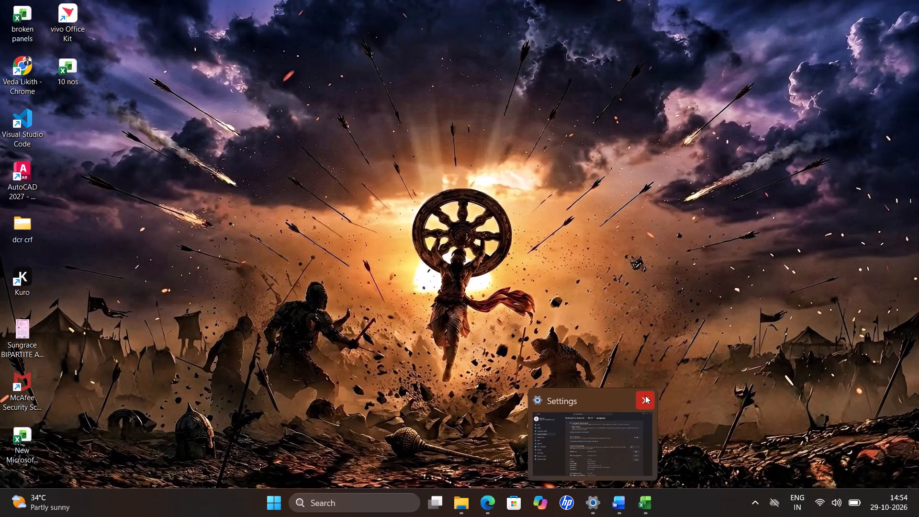
pyautogui.click(646, 395)
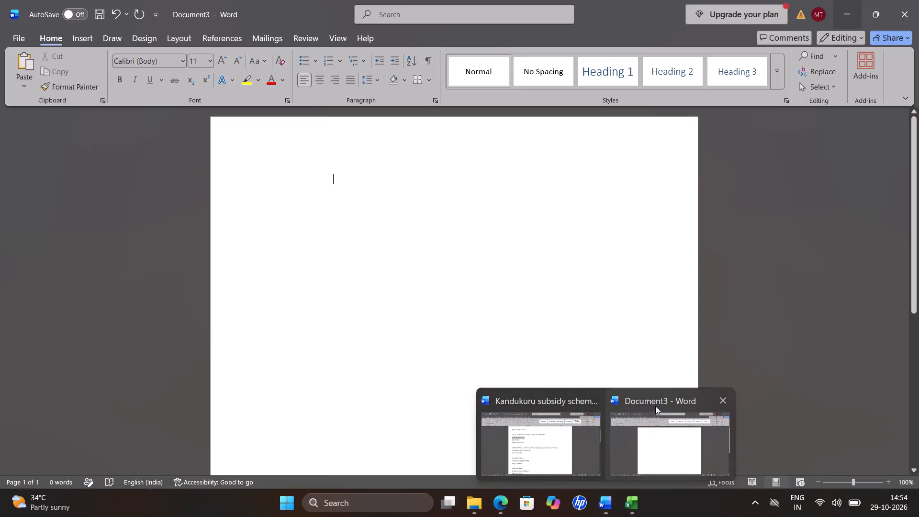
# Close the Kandukuru subsidy scheme document and the blank Document3 in Word, discarding Document3's changes.
pyautogui.click(596, 399)
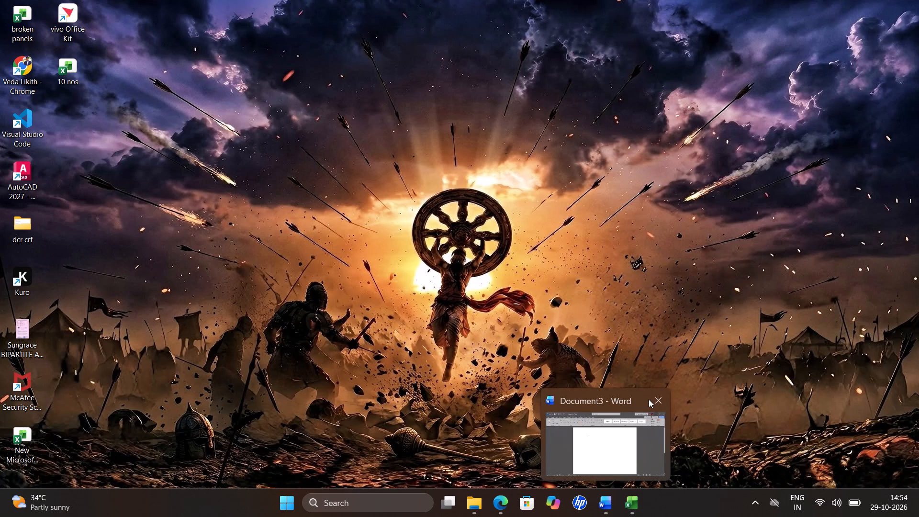
pyautogui.click(658, 399)
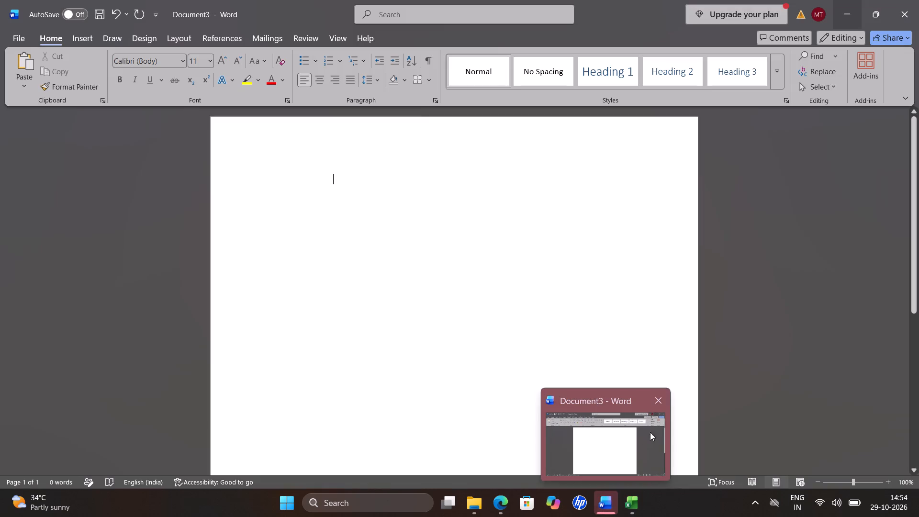
pyautogui.click(663, 400)
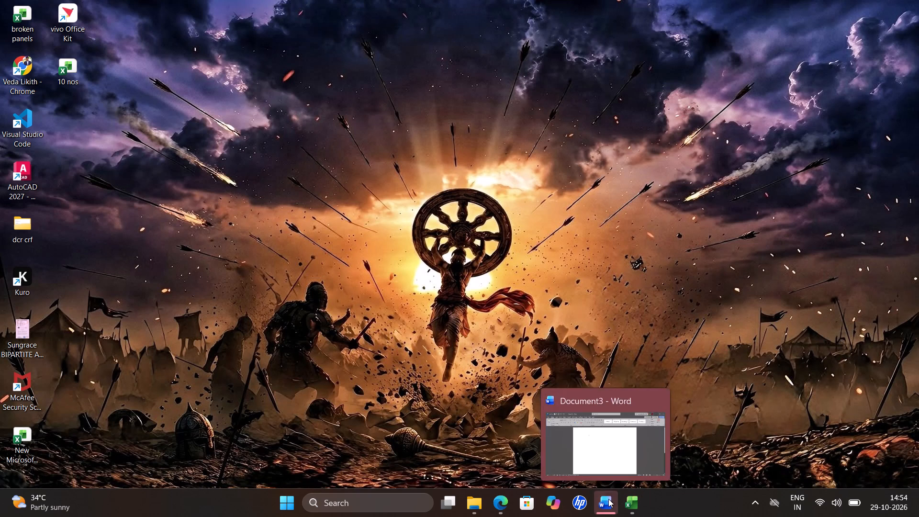
pyautogui.moveTo(631, 414); pyautogui.dragTo(634, 420)
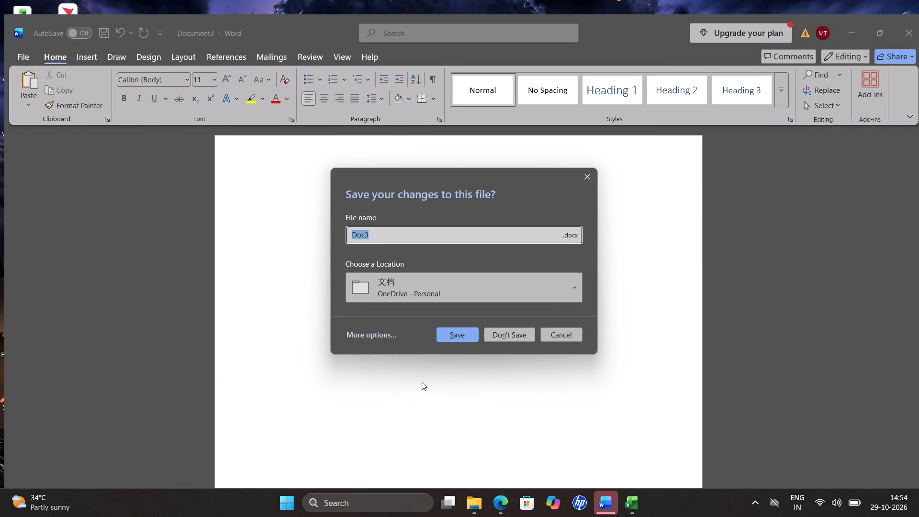
pyautogui.click(505, 339)
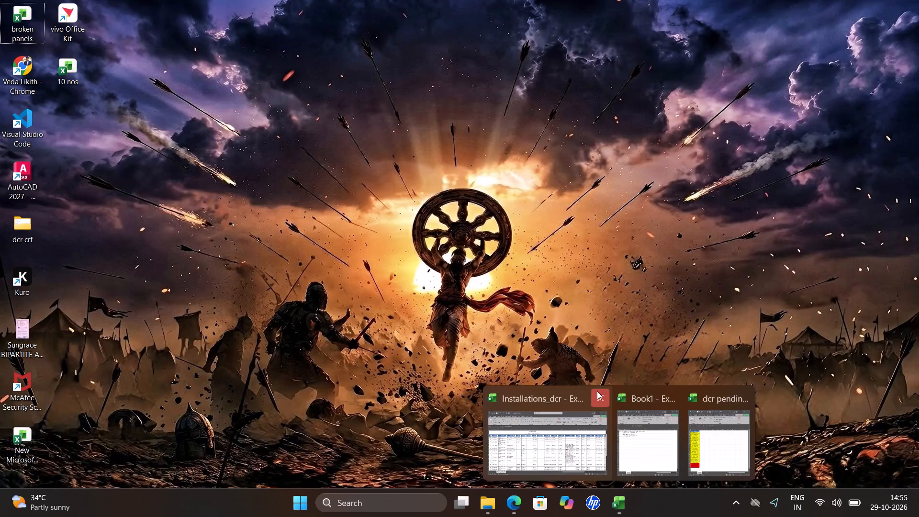
# Close the Excel workbooks Installations_dcr, Book1 and dcr pending 29.10.2026 without saving their changes.
pyautogui.click(597, 396)
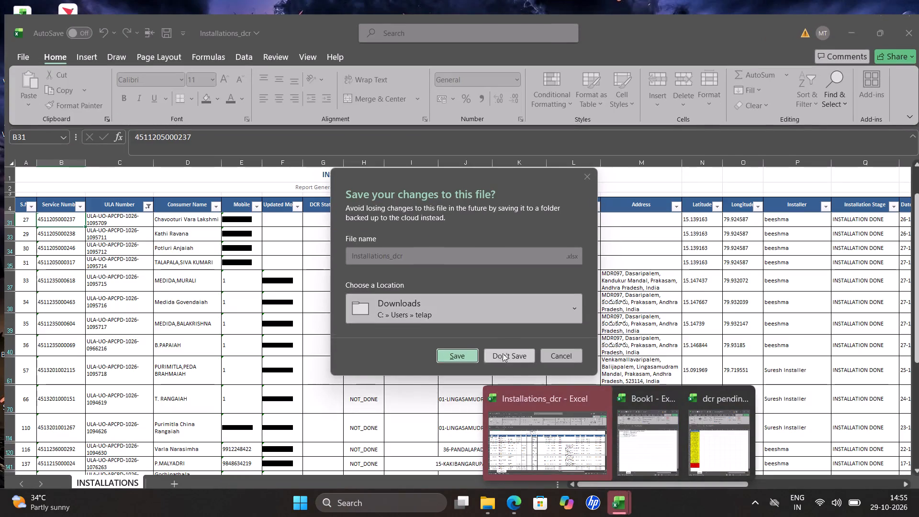
pyautogui.click(504, 353)
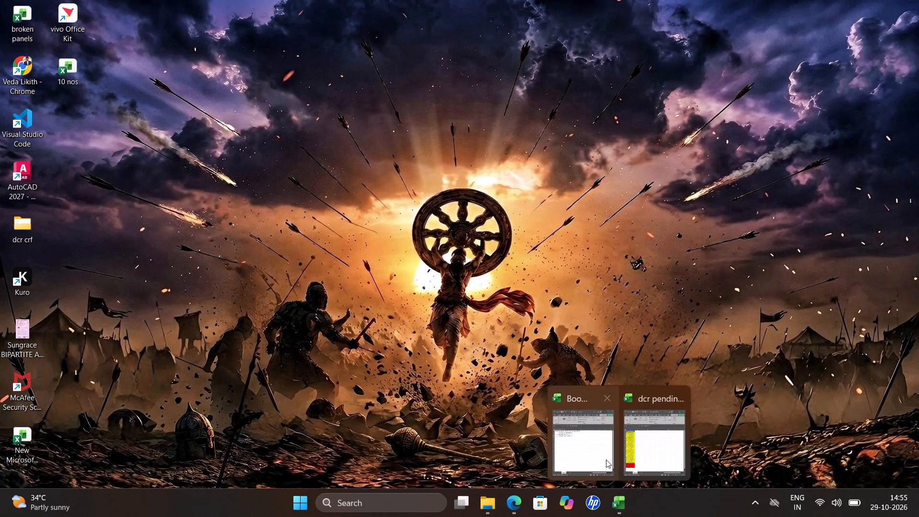
pyautogui.click(606, 393)
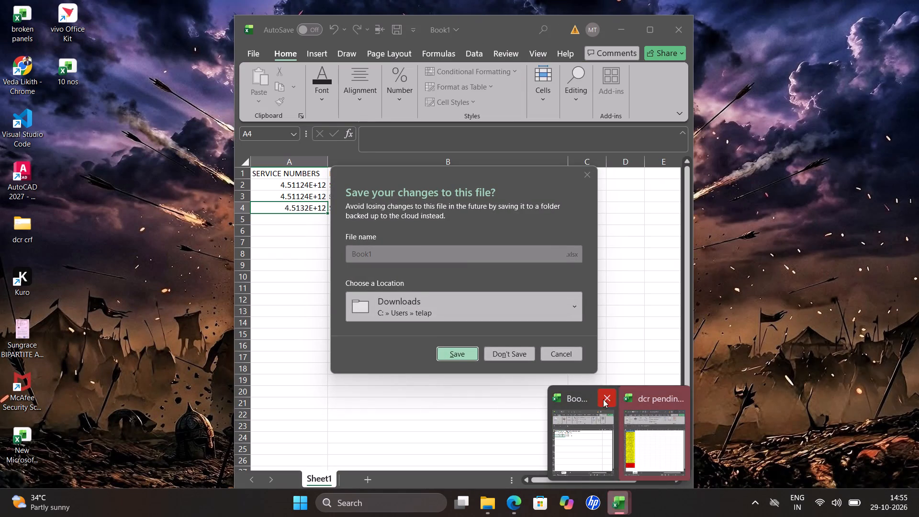
pyautogui.click(507, 352)
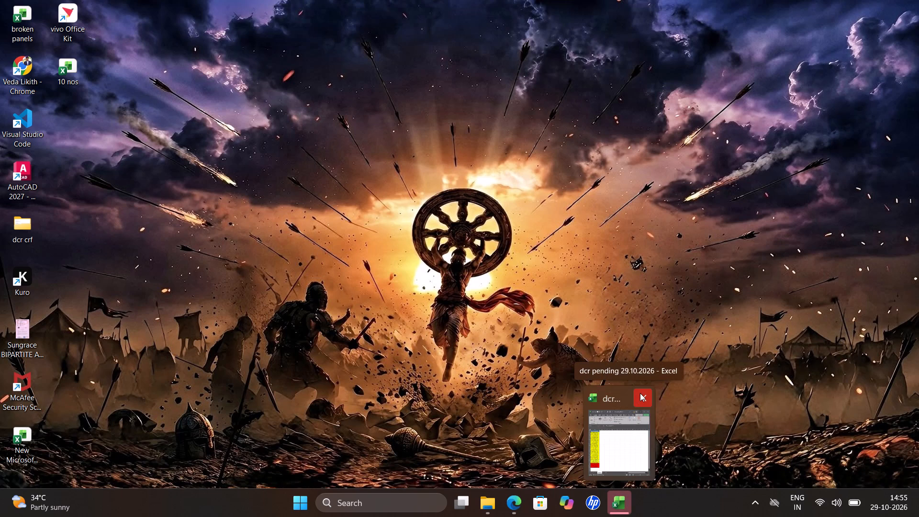
pyautogui.click(640, 393)
pyautogui.click(508, 350)
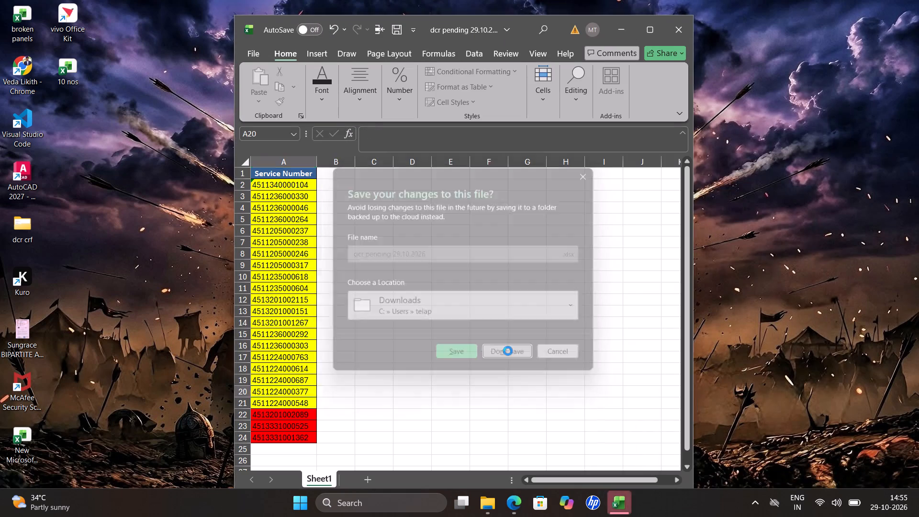
# Refresh the desktop and close the Edge window showing the otp list on 24-10-2026 sheet.
pyautogui.rightClick(417, 307)
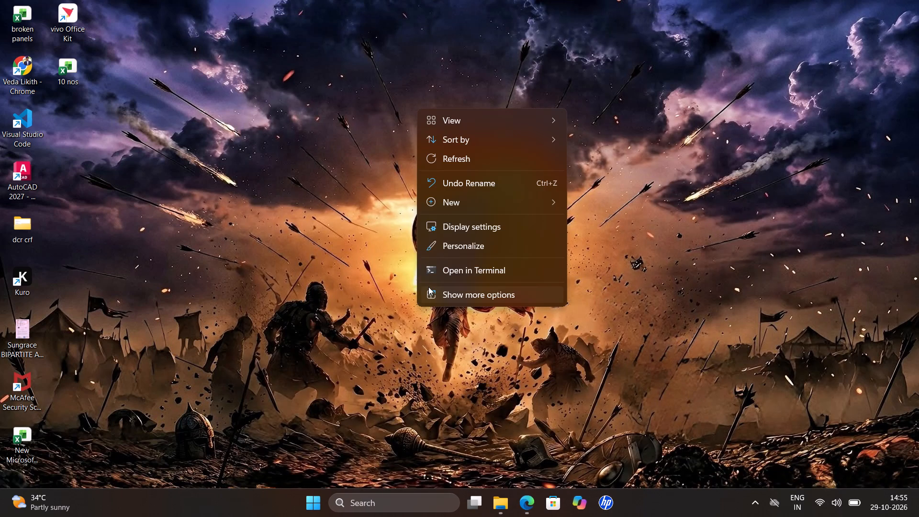
pyautogui.click(450, 157)
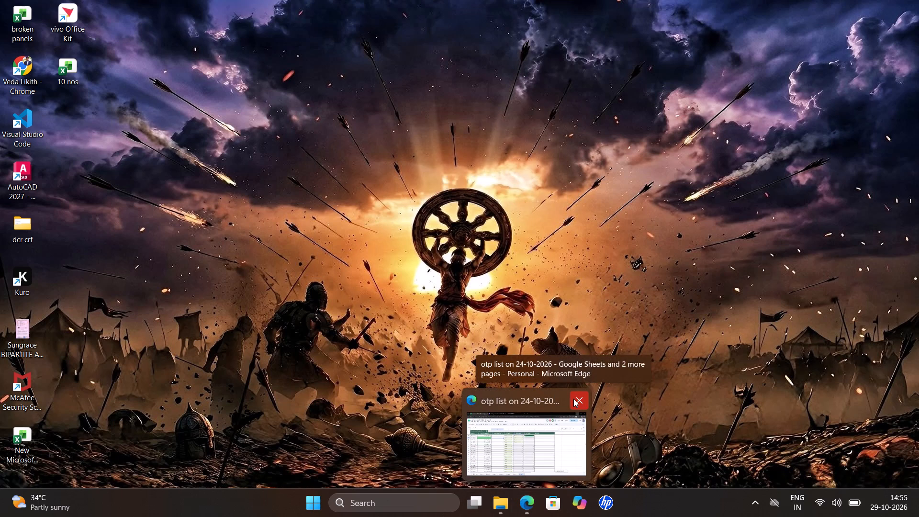
pyautogui.click(573, 399)
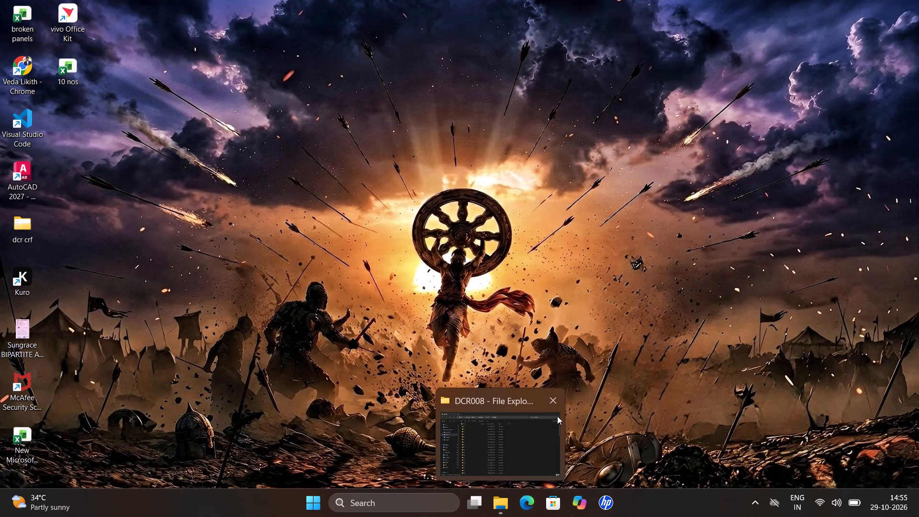
# Close the DCR008 File Explorer window.
pyautogui.click(550, 397)
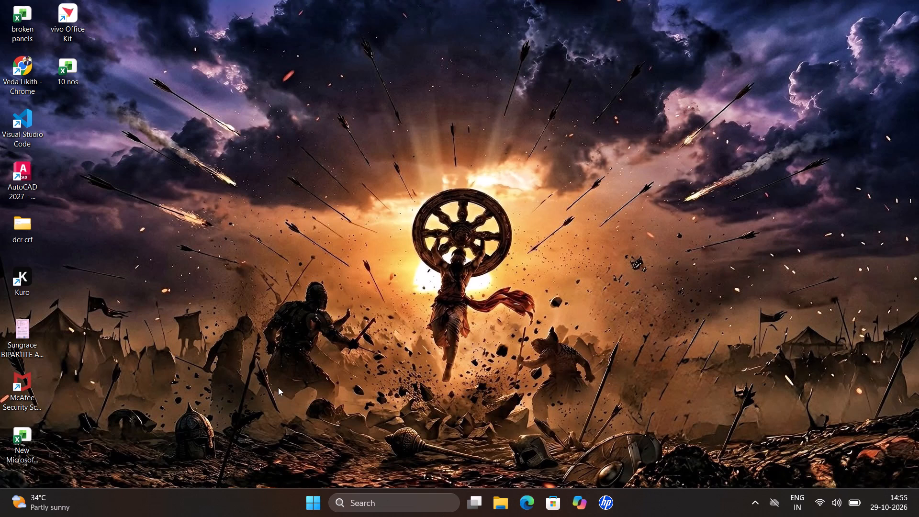
# Open Windows Start to show the pinned apps, recent files and power options.
pyautogui.click(307, 500)
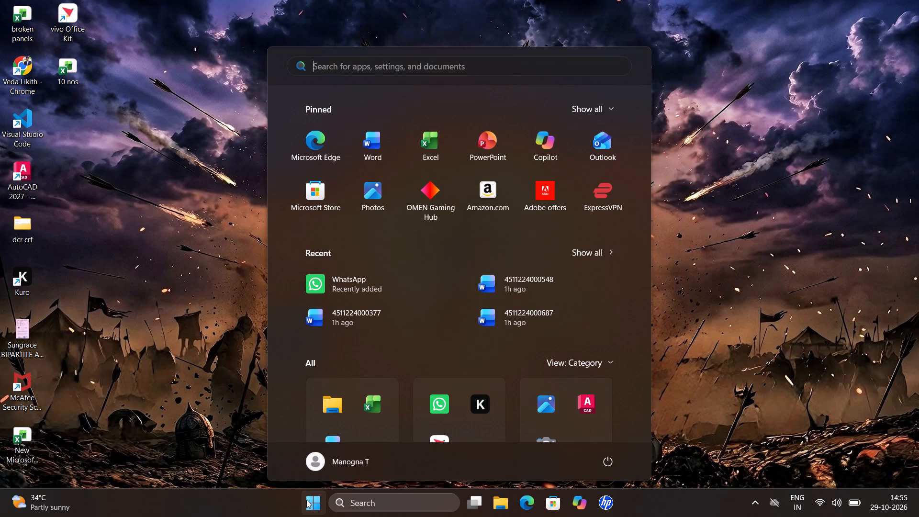
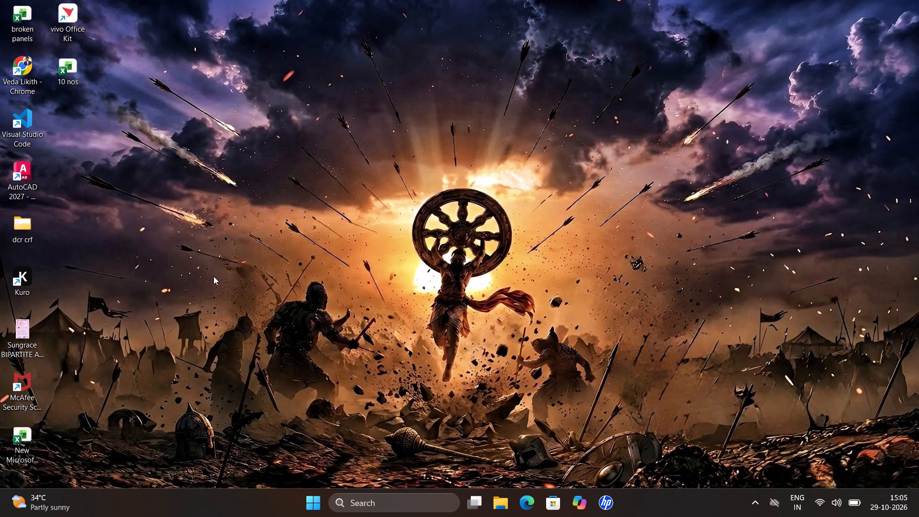
# Open Windows Start to show the pinned apps, recent files and power control.
pyautogui.click(313, 500)
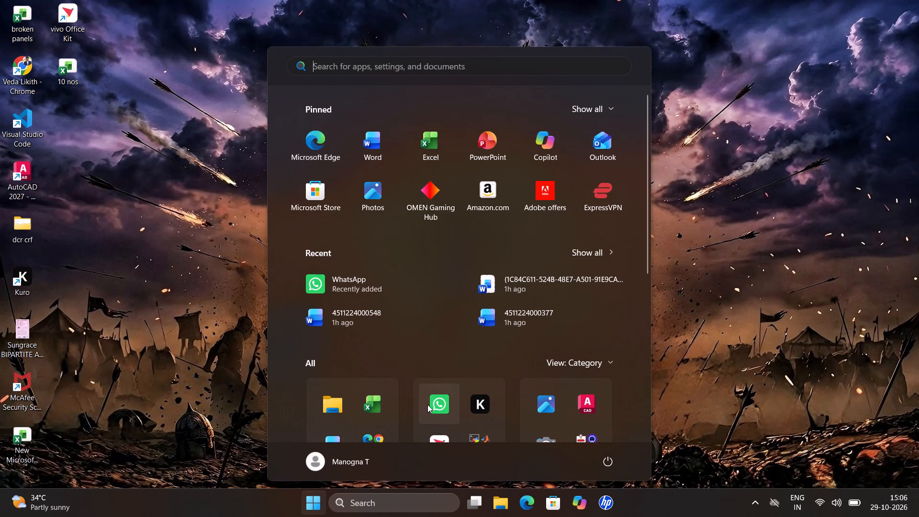
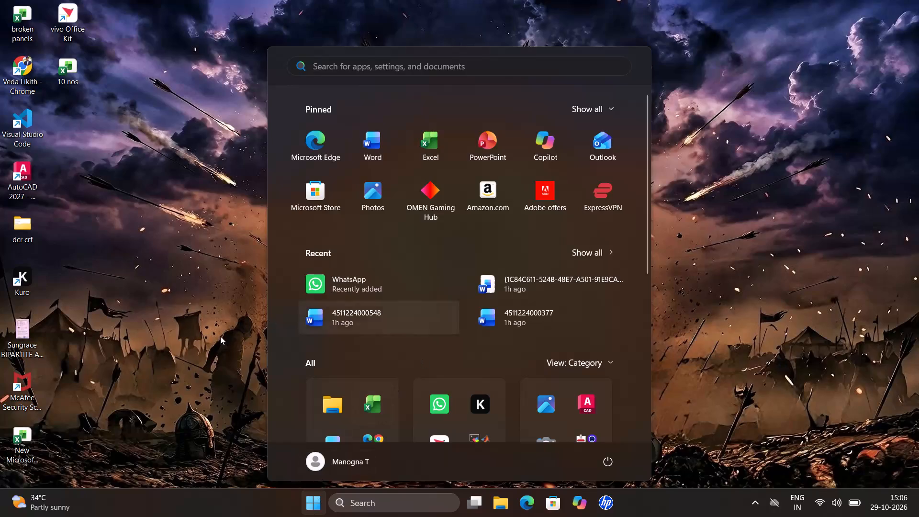
# Dismiss Windows Start, launch Chrome from the personal profile's desktop shortcut, and maximize its window.
pyautogui.click(206, 401)
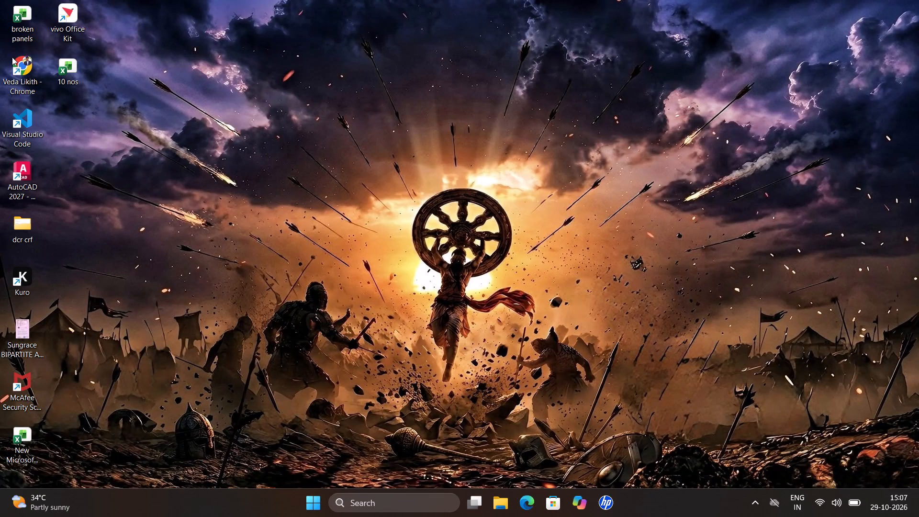
pyautogui.click(11, 59)
pyautogui.click(11, 59)
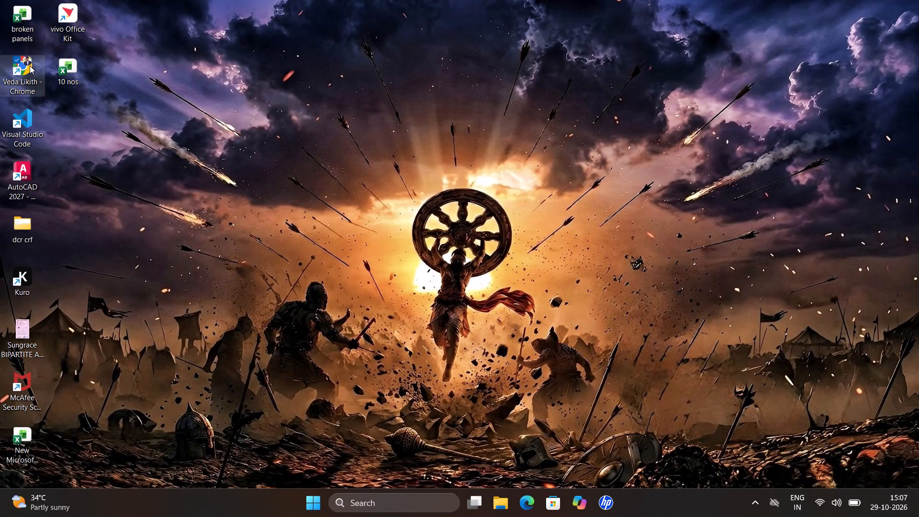
pyautogui.click(30, 66)
pyautogui.click(31, 62)
pyautogui.doubleClick(30, 68)
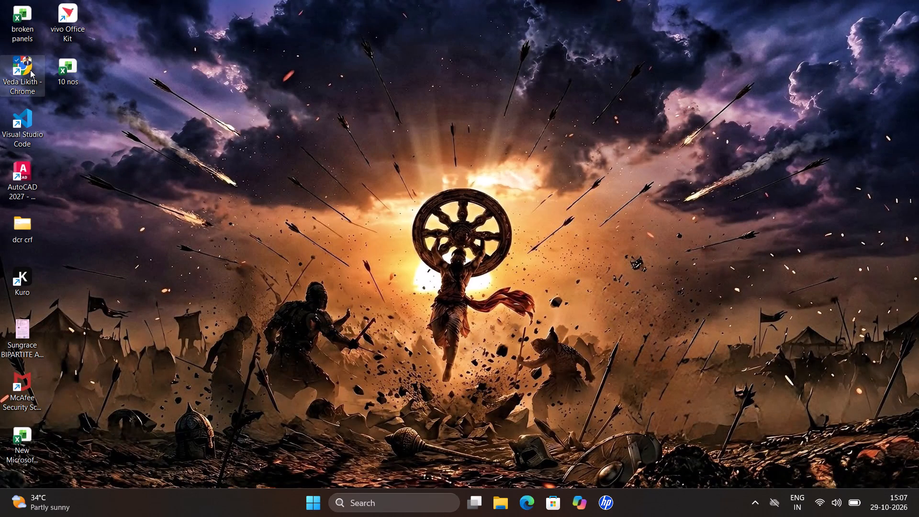
pyautogui.doubleClick(30, 69)
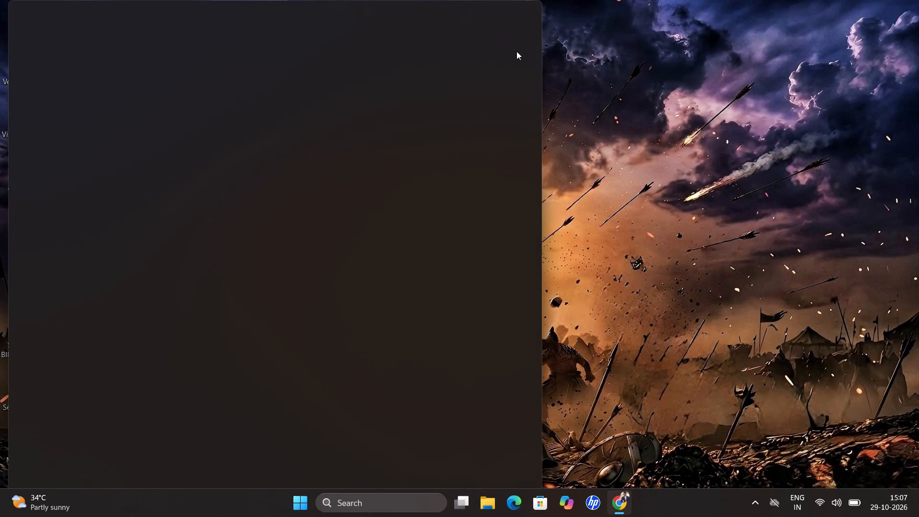
pyautogui.click(504, 15)
# Activate the Google search box on the new tab page to start a search.
pyautogui.click(412, 249)
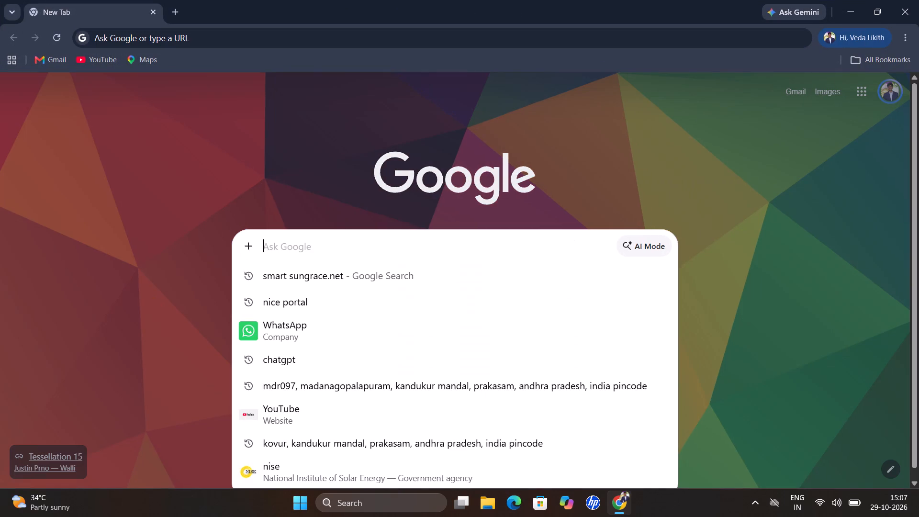
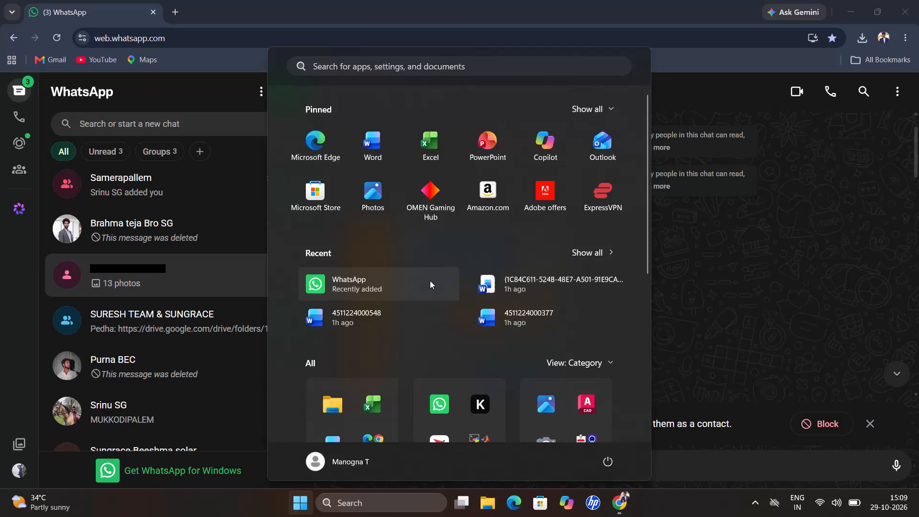
# Launch the installed WhatsApp desktop app.
pyautogui.click(452, 404)
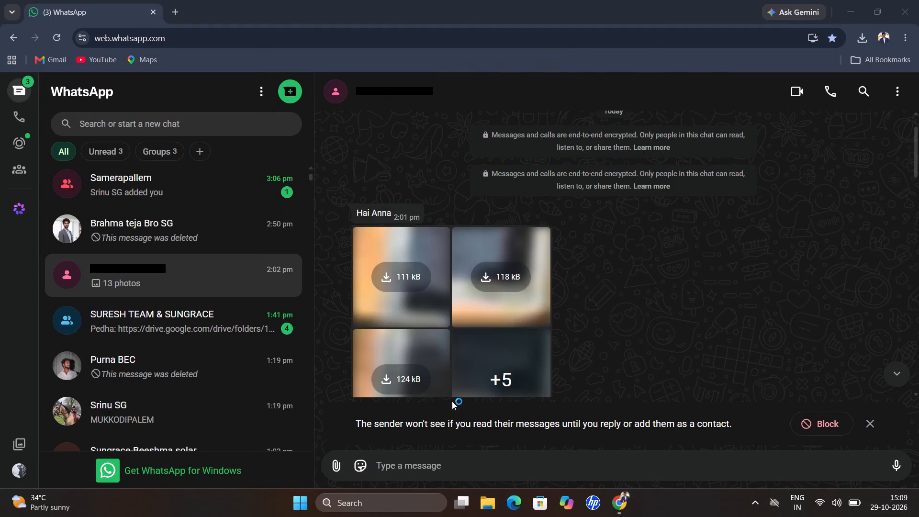
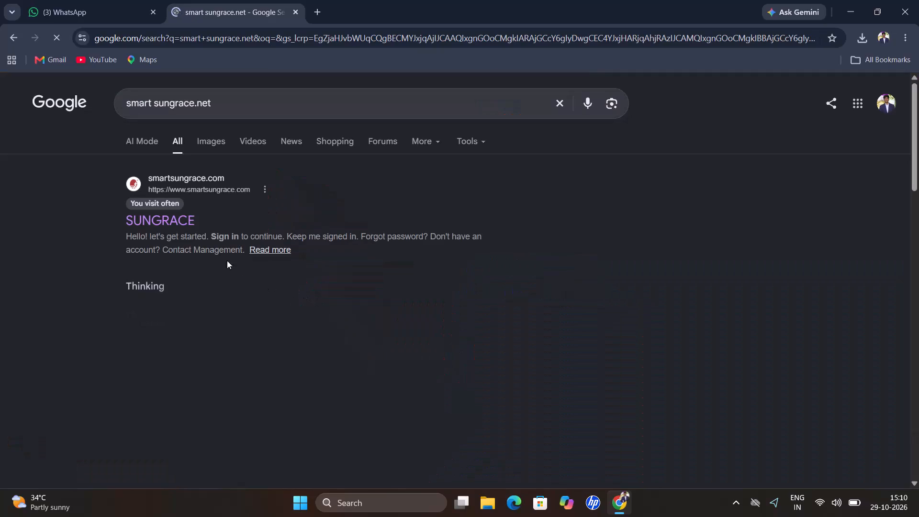
# Open the SUNGRACE site from the search results and go to its Installations work order list.
pyautogui.click(190, 224)
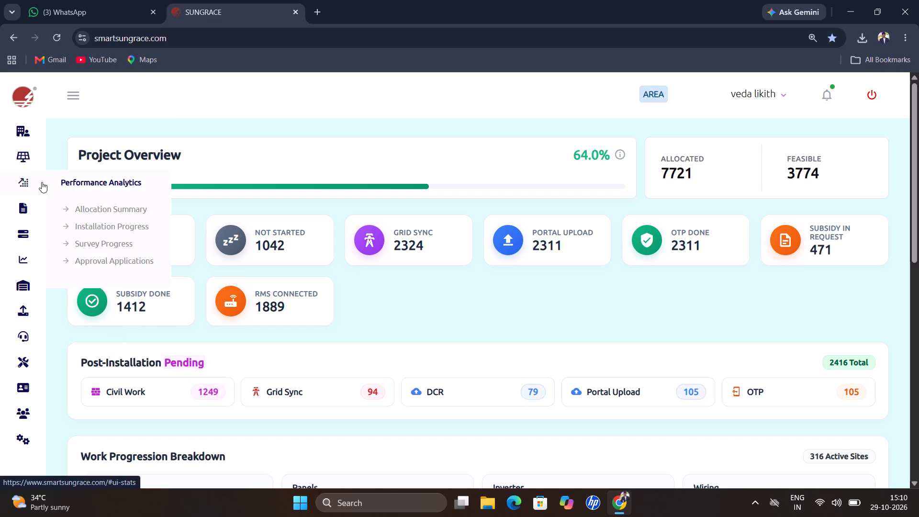
pyautogui.click(73, 180)
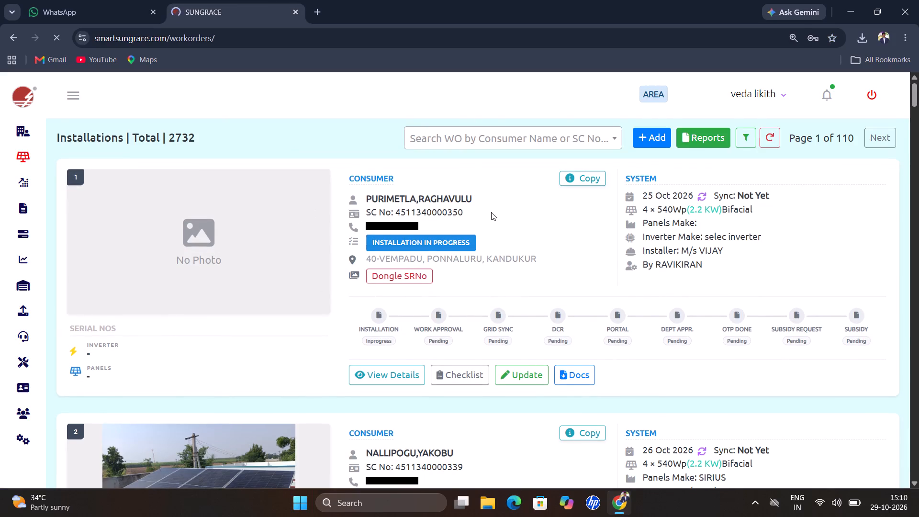
# Skim the Installations list and reload the page.
pyautogui.scroll(-2, 486, 212)
pyautogui.scroll(-2, 433, 260)
pyautogui.scroll(8, 275, 249)
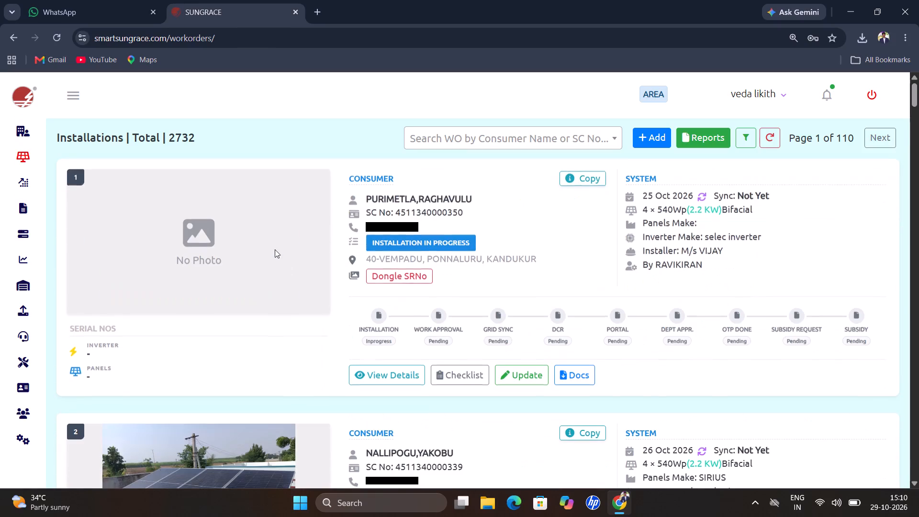
pyautogui.scroll(2, 275, 249)
pyautogui.click(54, 43)
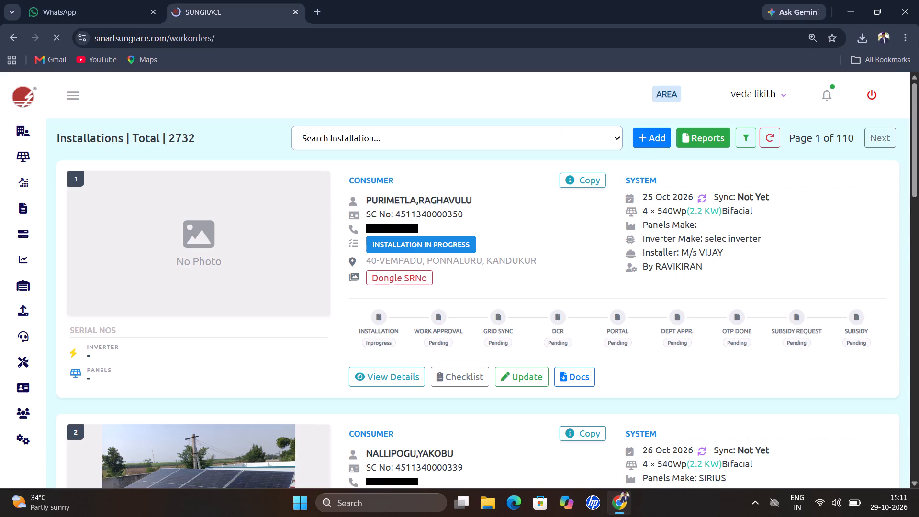
# Filter the installations by vendor beeshma solar-V012 with a To Date of 29-10-2026.
pyautogui.click(754, 138)
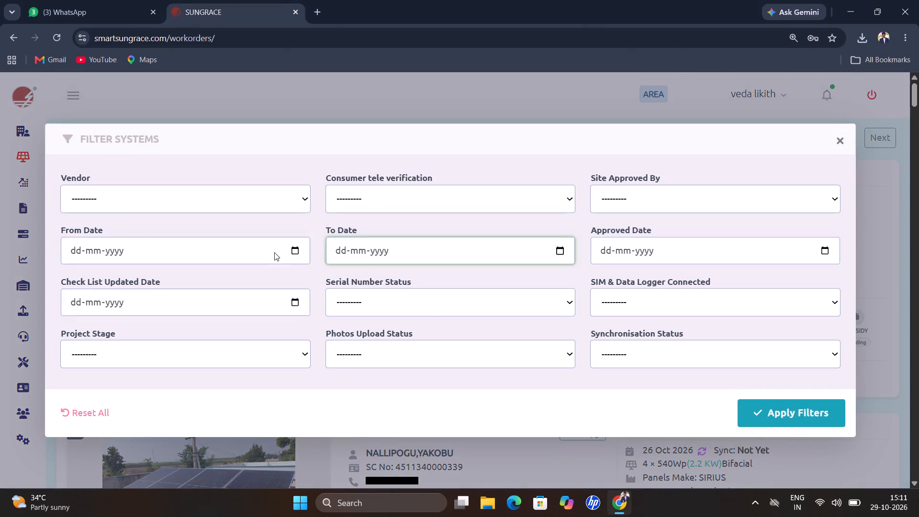
pyautogui.click(424, 308)
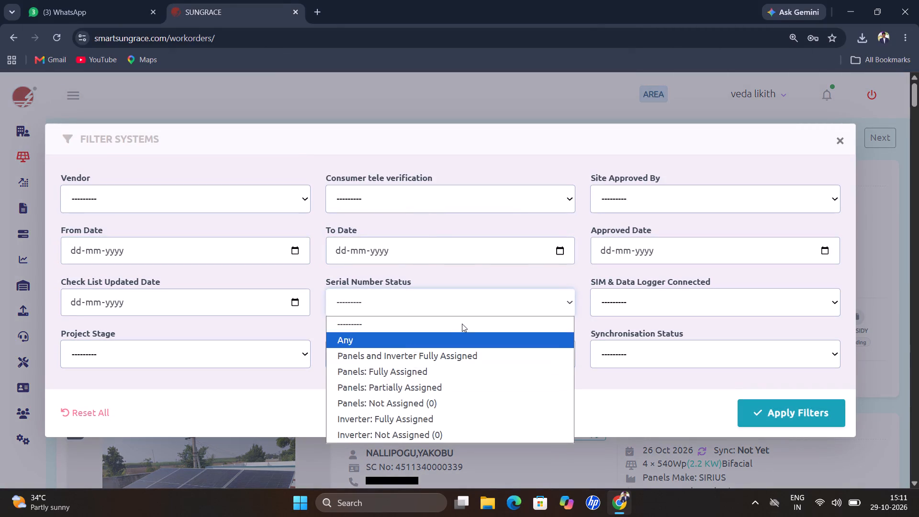
pyautogui.scroll(-1, 462, 324)
pyautogui.click(456, 308)
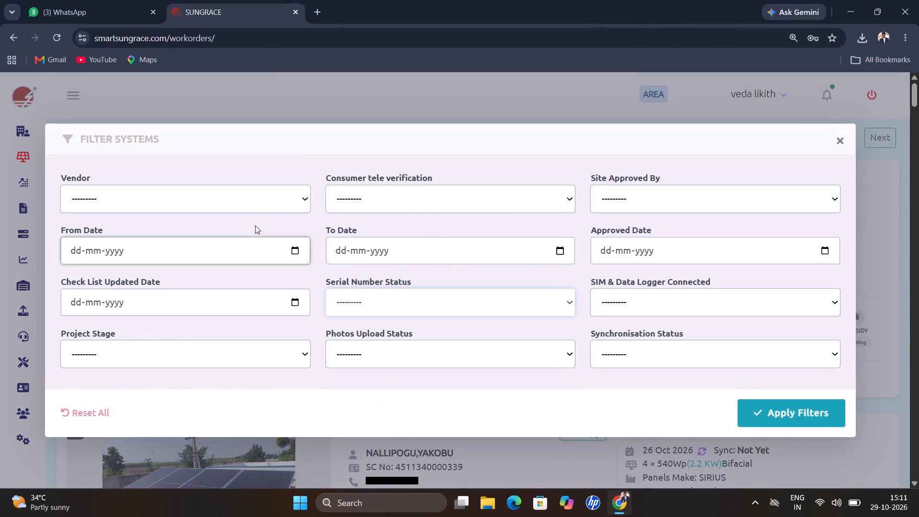
pyautogui.click(254, 211)
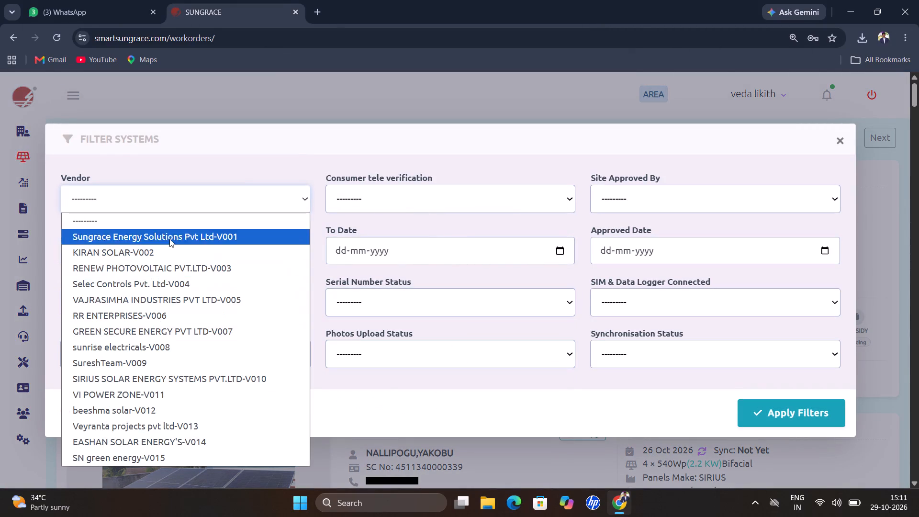
pyautogui.click(134, 409)
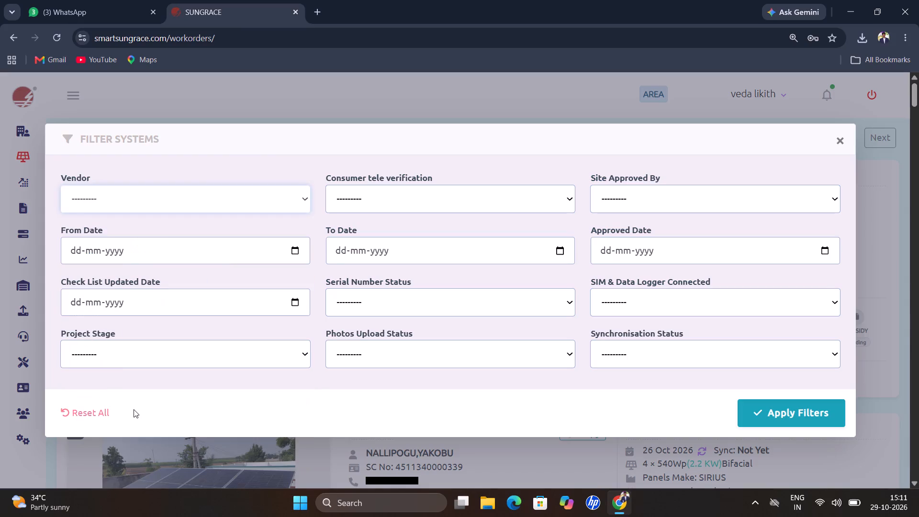
pyautogui.click(429, 359)
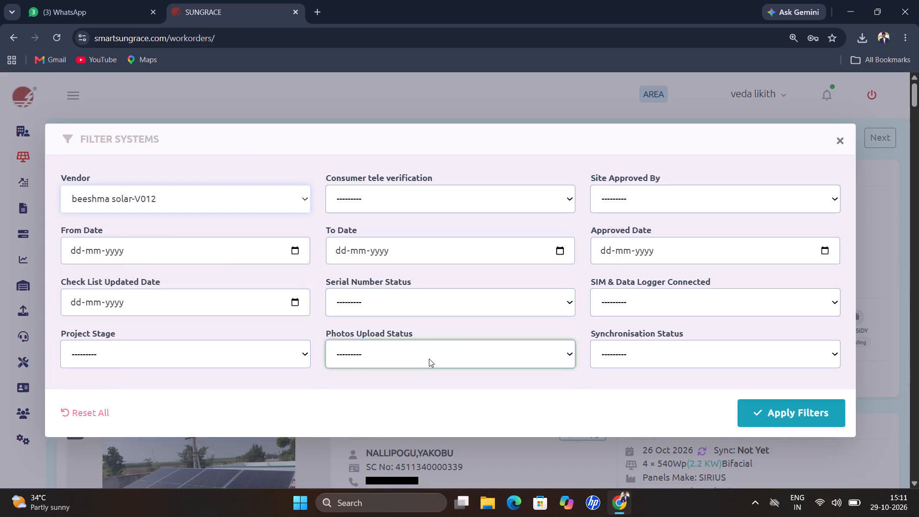
pyautogui.moveTo(377, 220); pyautogui.dragTo(399, 257)
pyautogui.moveTo(392, 252); pyautogui.dragTo(395, 258)
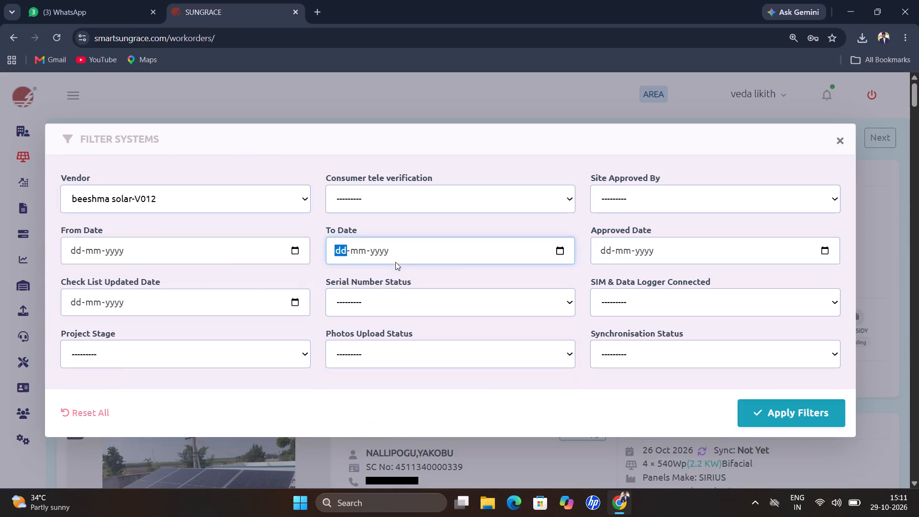
pyautogui.click(556, 249)
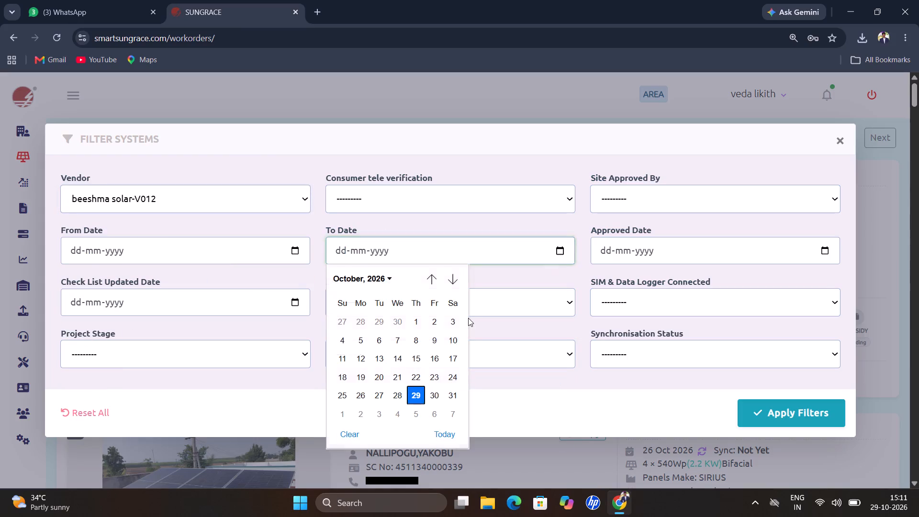
pyautogui.click(424, 392)
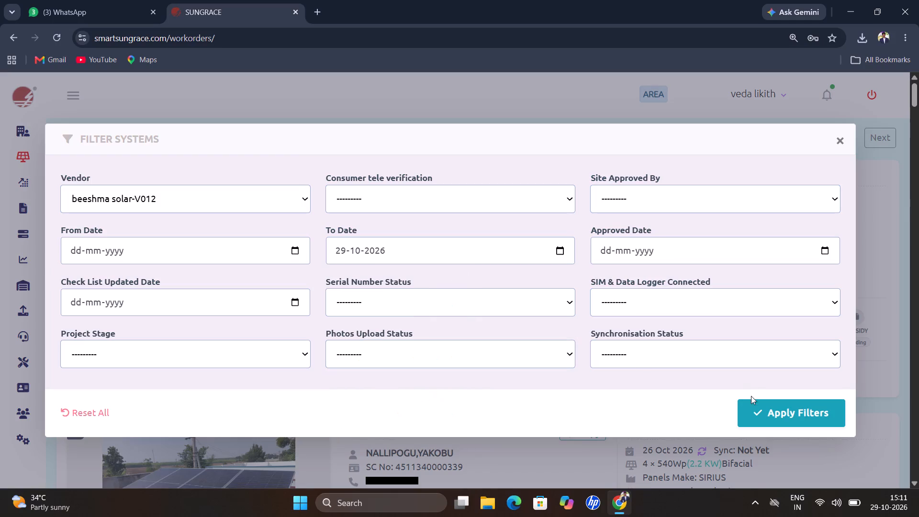
pyautogui.click(755, 409)
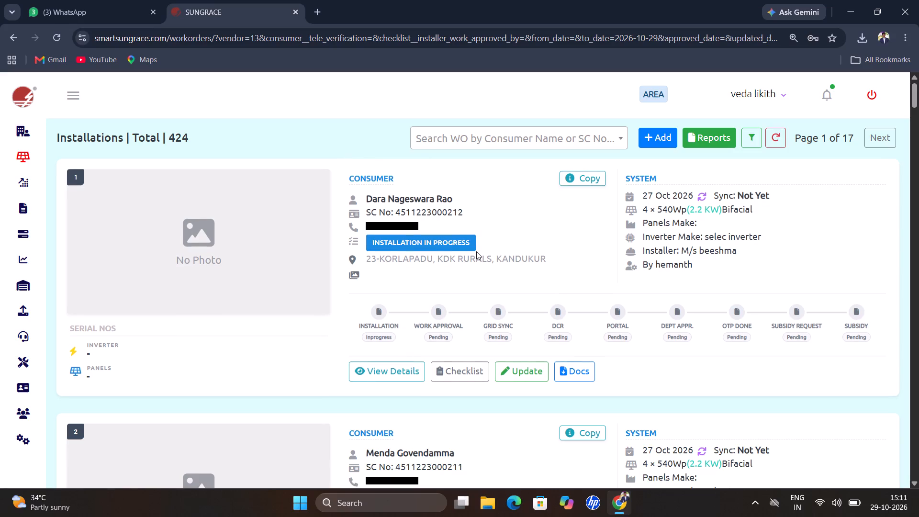
# Look through the filtered beeshma solar installations, examining their status, photos, serial numbers and project stages.
pyautogui.scroll(-3, 485, 266)
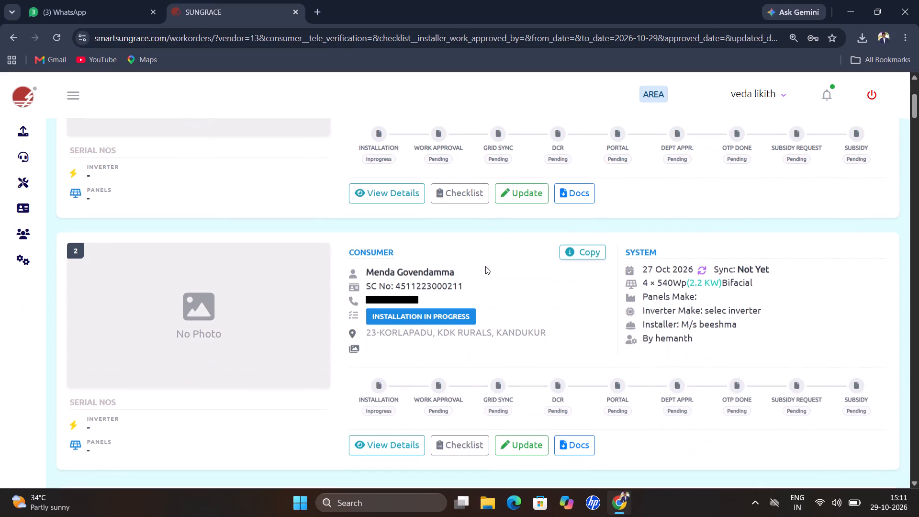
pyautogui.scroll(-4, 485, 266)
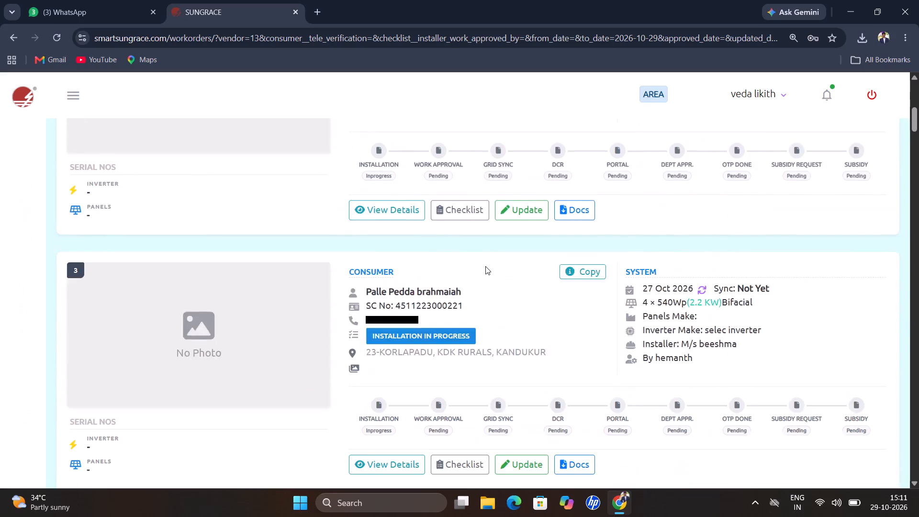
pyautogui.scroll(-19, 485, 266)
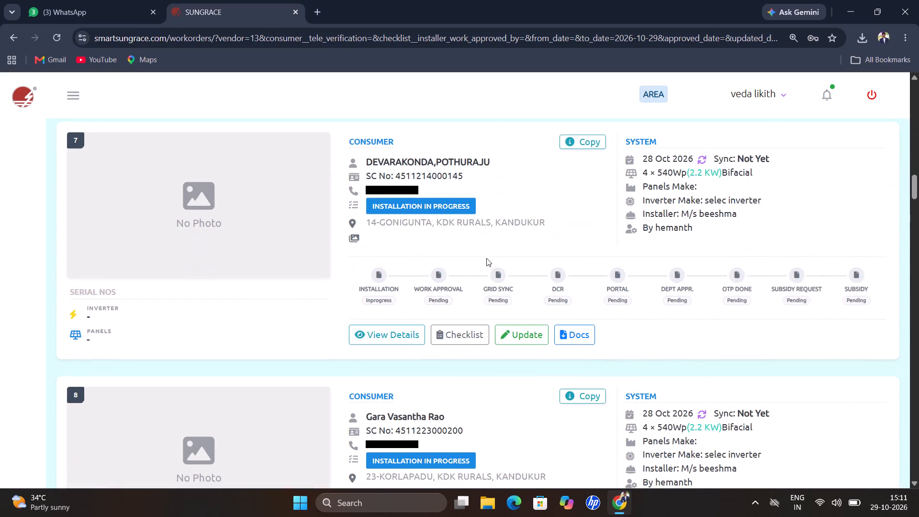
pyautogui.scroll(-5, 486, 258)
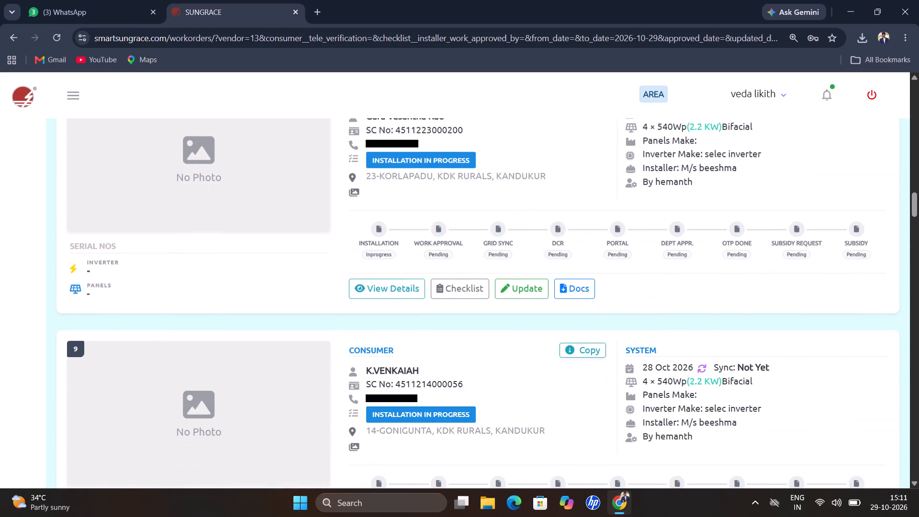
pyautogui.scroll(-15, 489, 254)
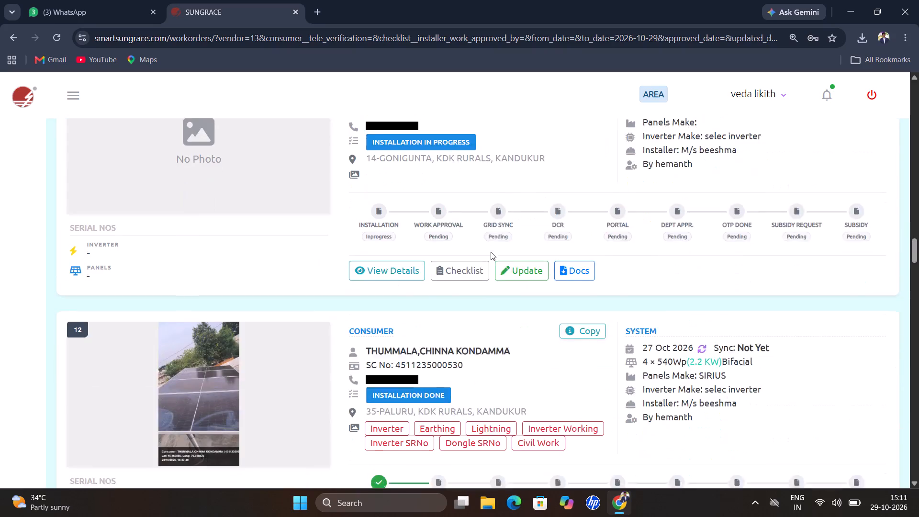
pyautogui.scroll(-20, 491, 252)
pyautogui.scroll(-4, 492, 252)
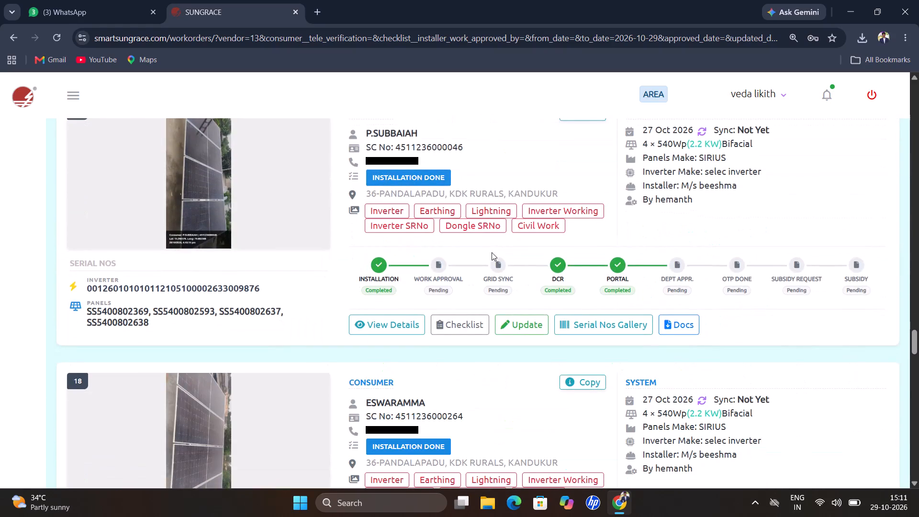
pyautogui.scroll(2, 492, 252)
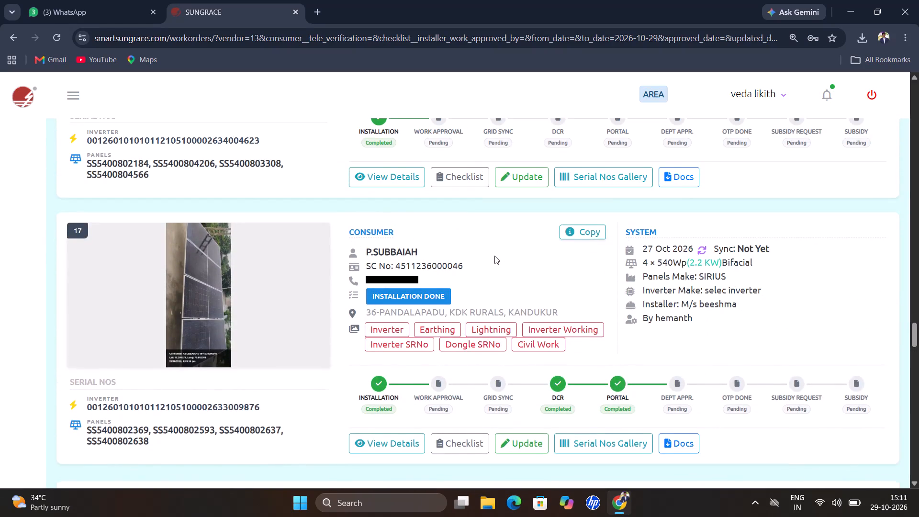
pyautogui.scroll(-8, 494, 255)
pyautogui.scroll(20, 494, 250)
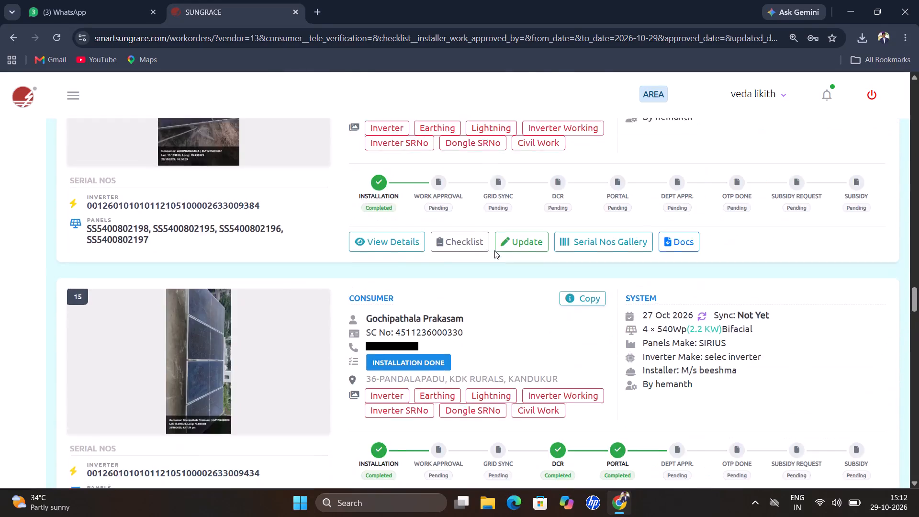
pyautogui.scroll(20, 494, 250)
pyautogui.scroll(2, 494, 250)
# Restrict the list's area to section KDK RURALS and distribution 10-DIVIVARIPALEM.
pyautogui.click(650, 87)
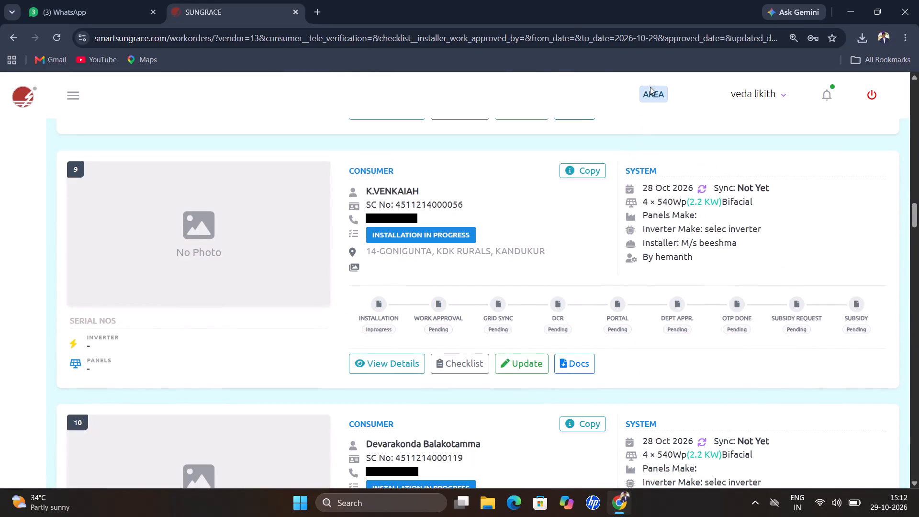
pyautogui.click(664, 88)
pyautogui.click(665, 89)
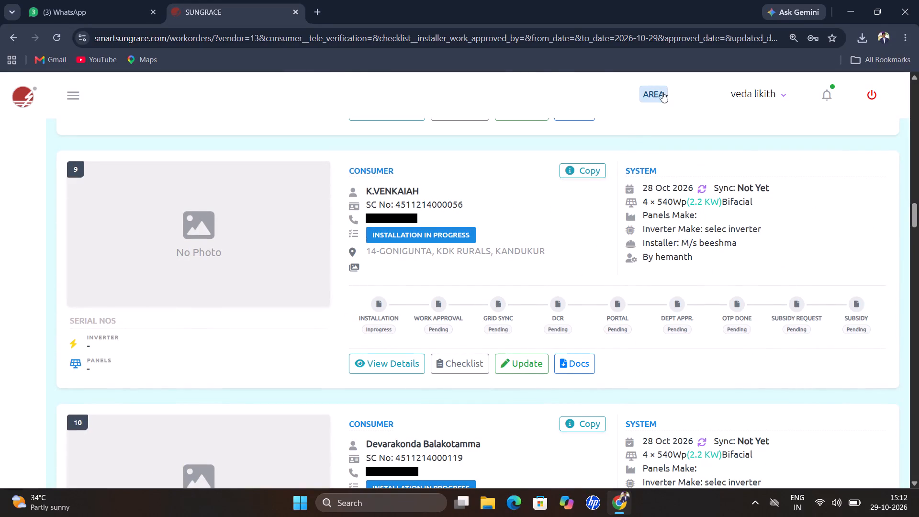
pyautogui.click(662, 92)
pyautogui.click(478, 207)
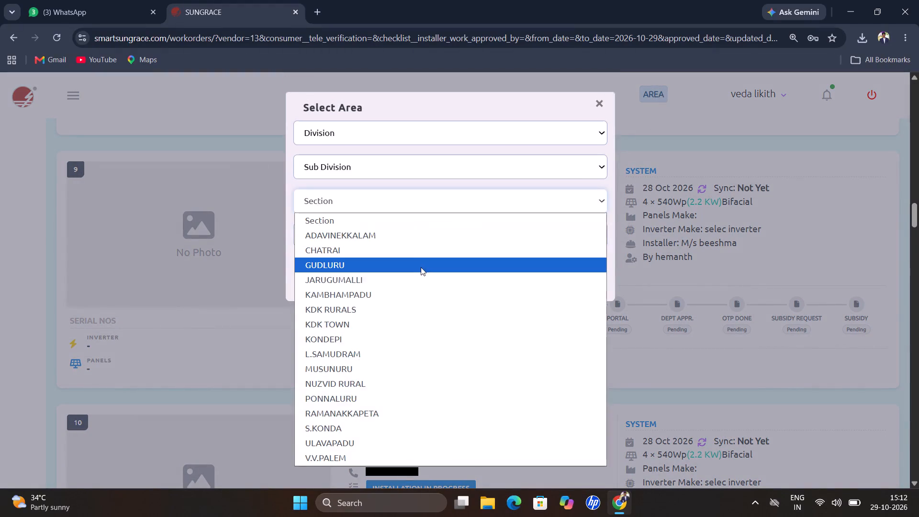
pyautogui.click(387, 303)
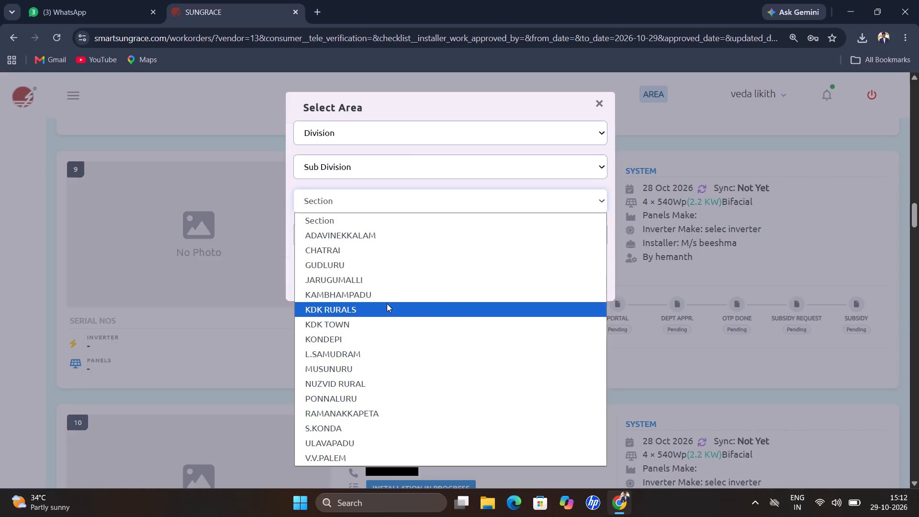
pyautogui.click(363, 235)
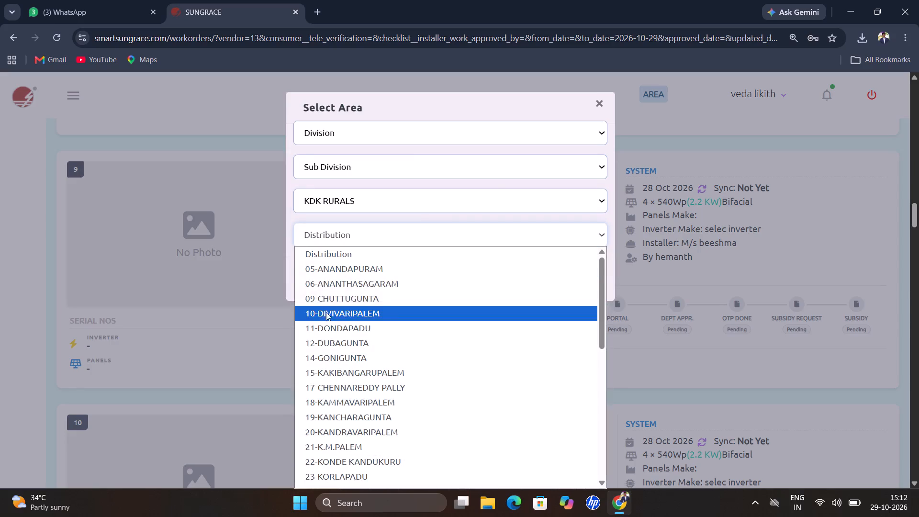
pyautogui.click(356, 318)
pyautogui.click(503, 283)
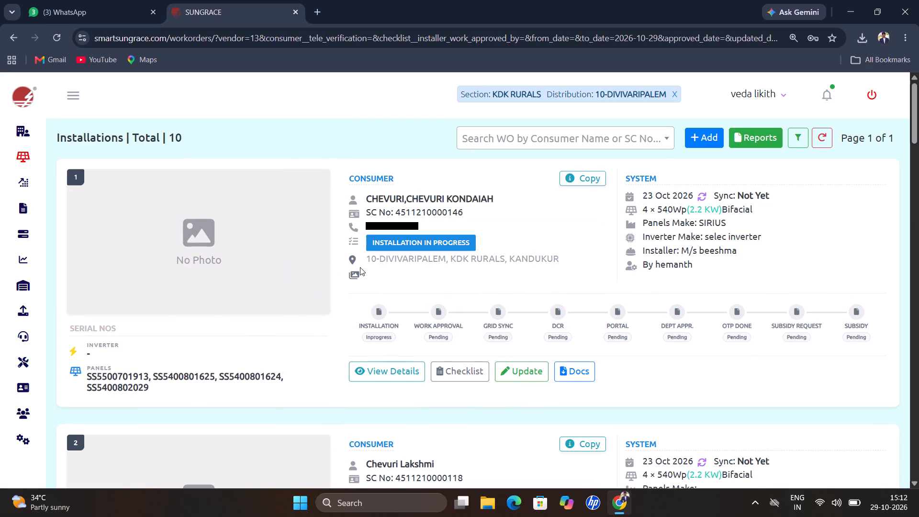
# Examine the installations in the 10-DIVIVARIPALEM distribution for their photos, serial numbers and stage progress.
pyautogui.scroll(-13, 360, 267)
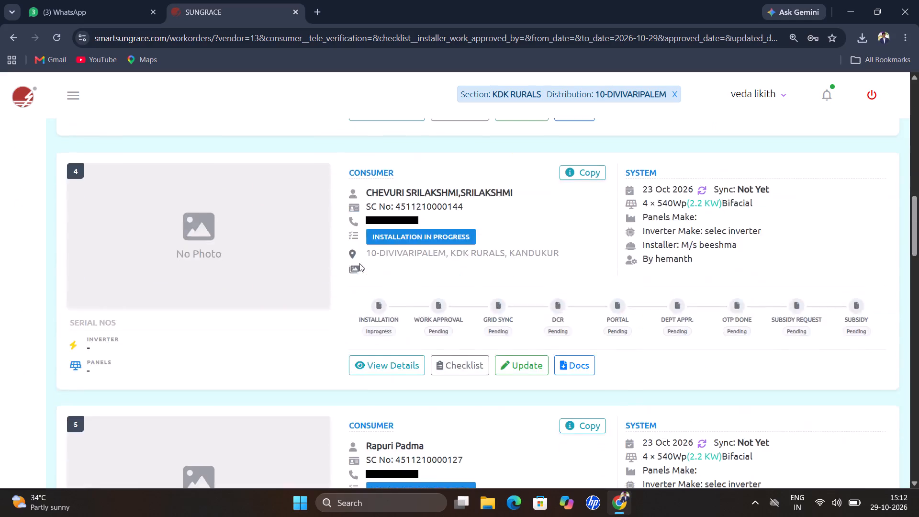
pyautogui.scroll(-16, 359, 263)
pyautogui.scroll(-11, 359, 258)
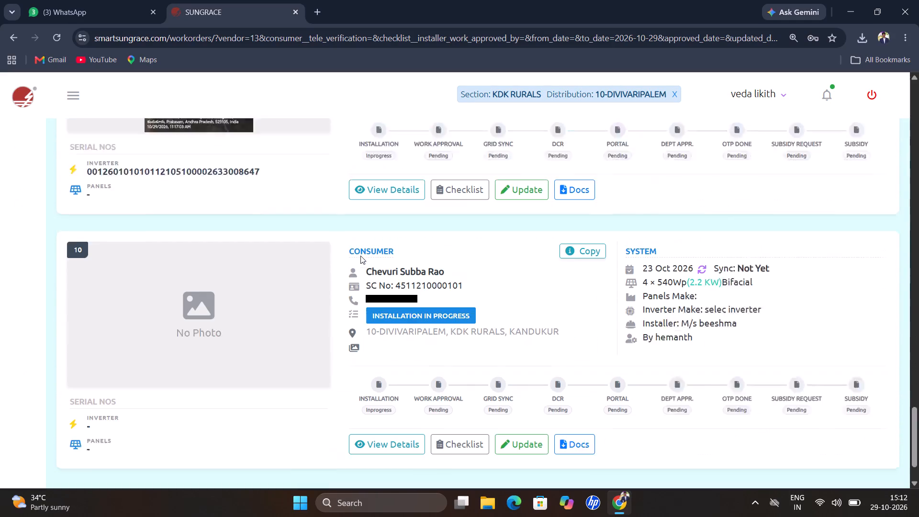
pyautogui.scroll(-11, 360, 256)
pyautogui.scroll(4, 303, 234)
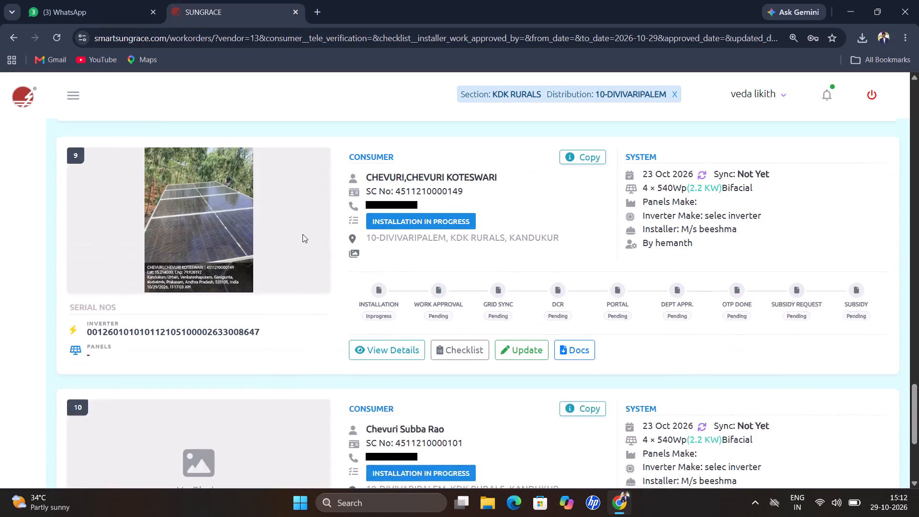
pyautogui.scroll(8, 303, 234)
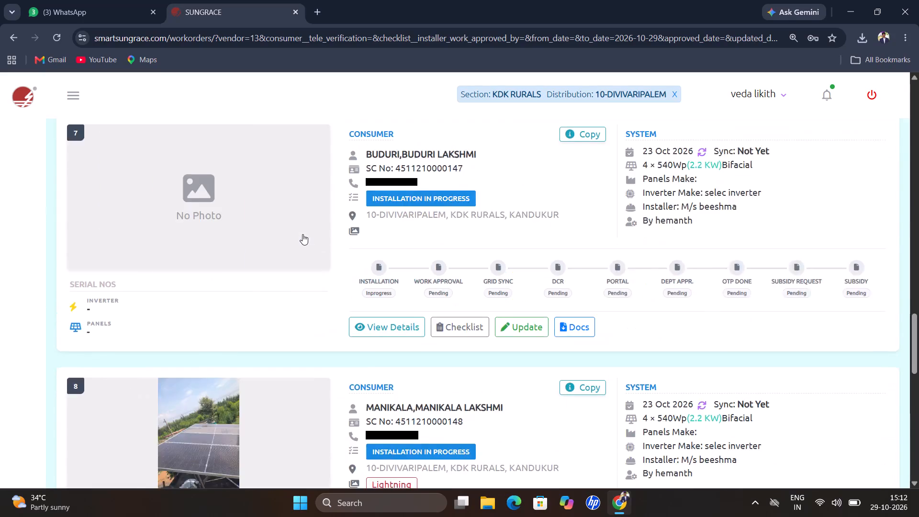
pyautogui.scroll(15, 303, 234)
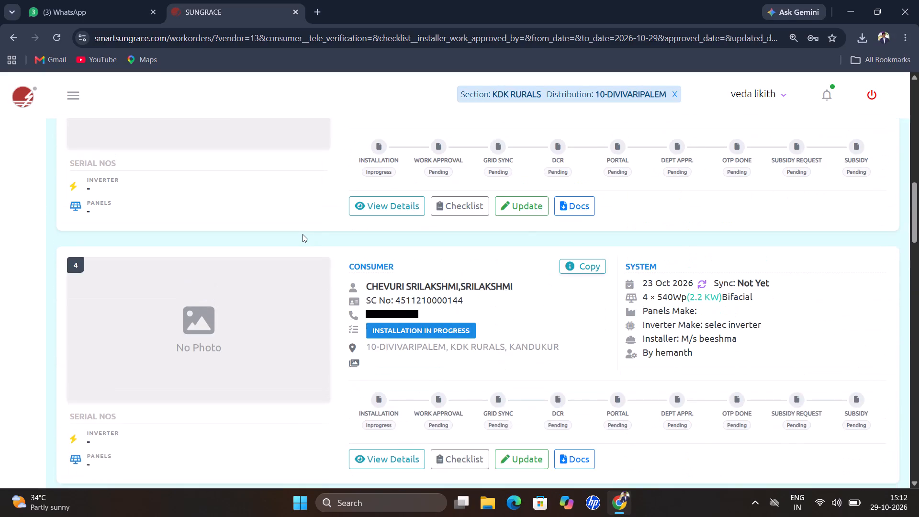
pyautogui.scroll(12, 303, 234)
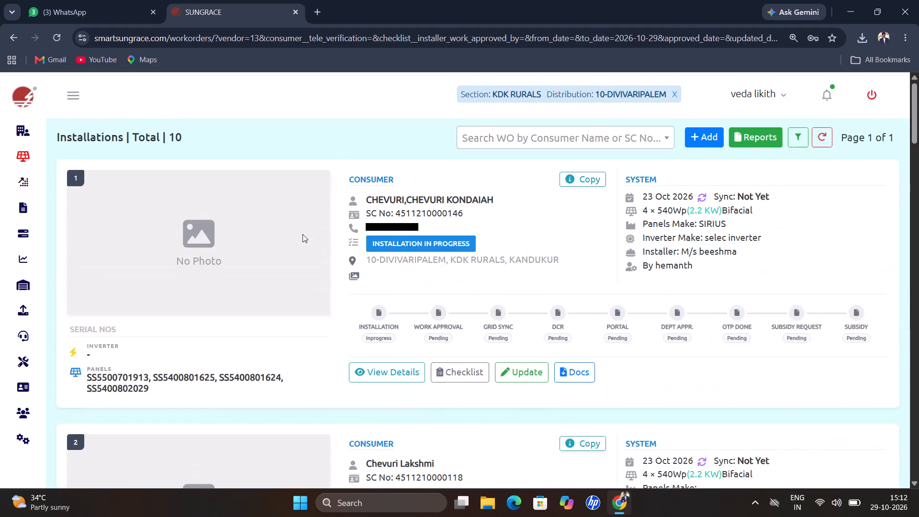
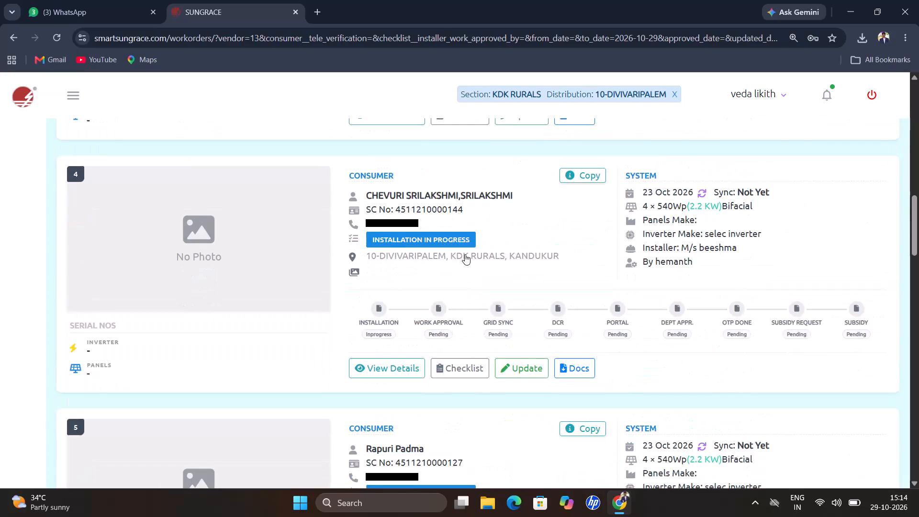
# Open the serial number entry form for installation 7 in the 10-DIVIVARIPALEM list.
pyautogui.scroll(-3, 465, 254)
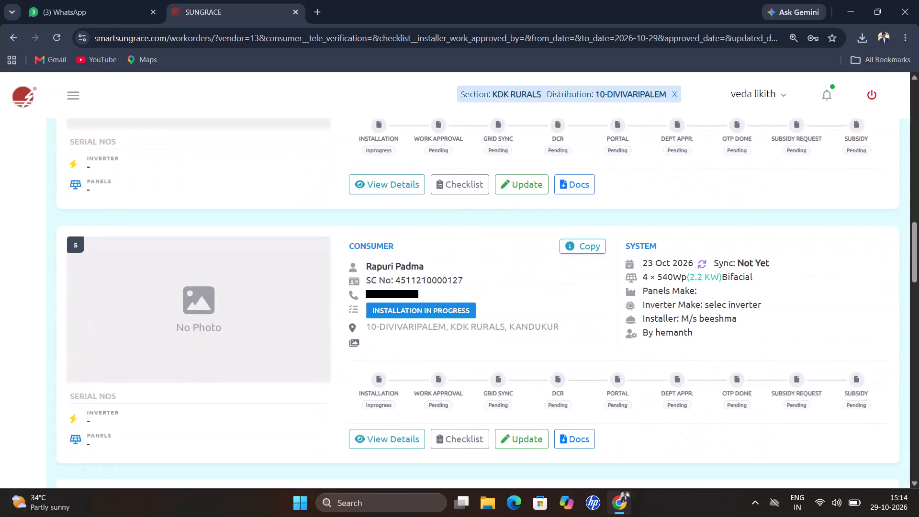
pyautogui.scroll(-11, 465, 254)
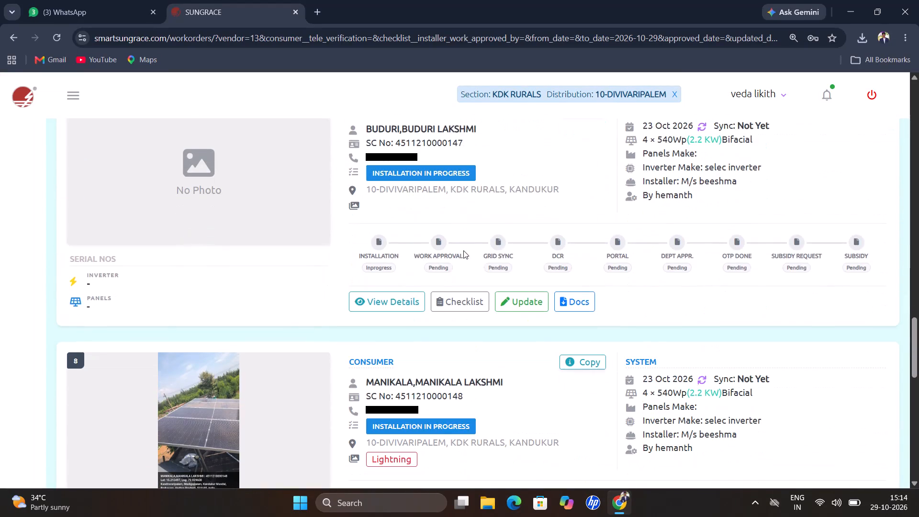
pyautogui.click(512, 301)
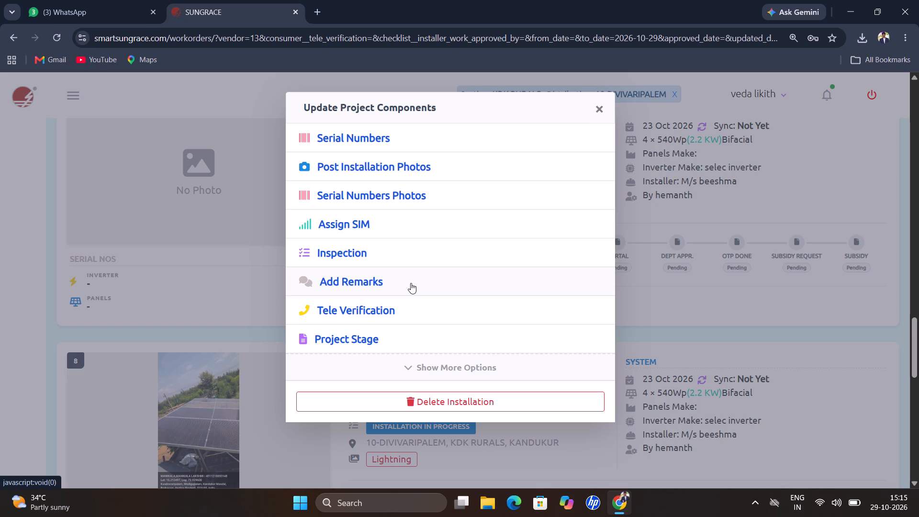
pyautogui.click(360, 133)
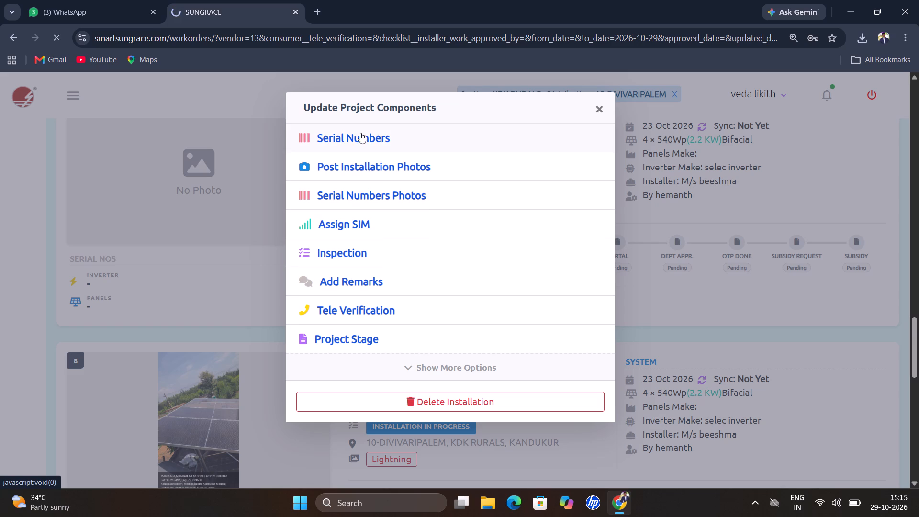
pyautogui.click(371, 197)
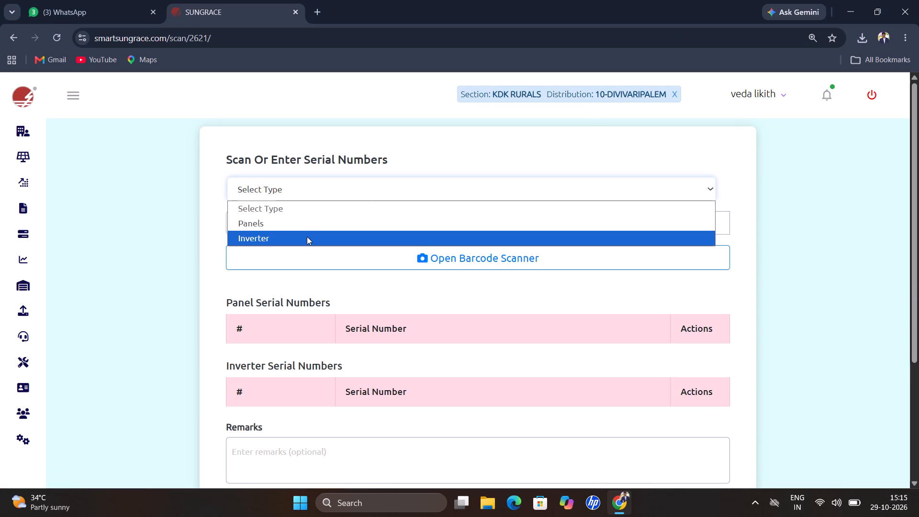
pyautogui.click(308, 226)
pyautogui.click(308, 226)
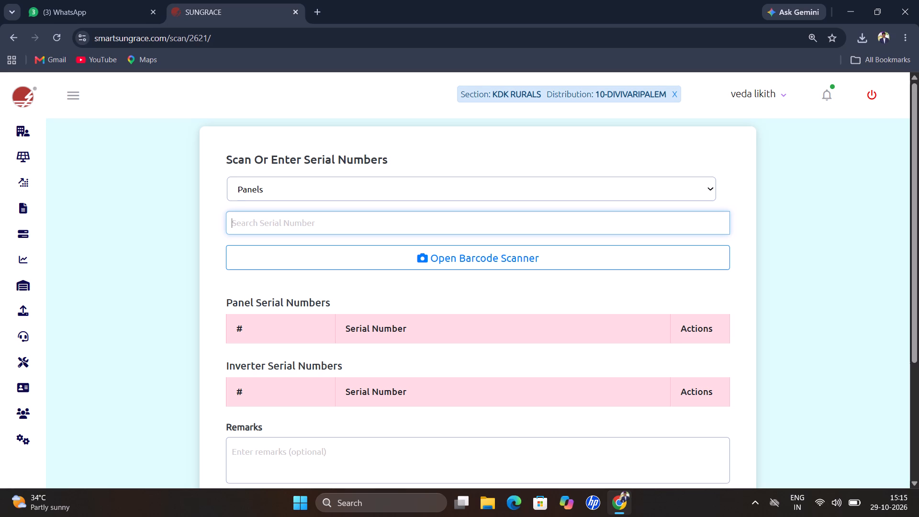
pyautogui.write('2028')
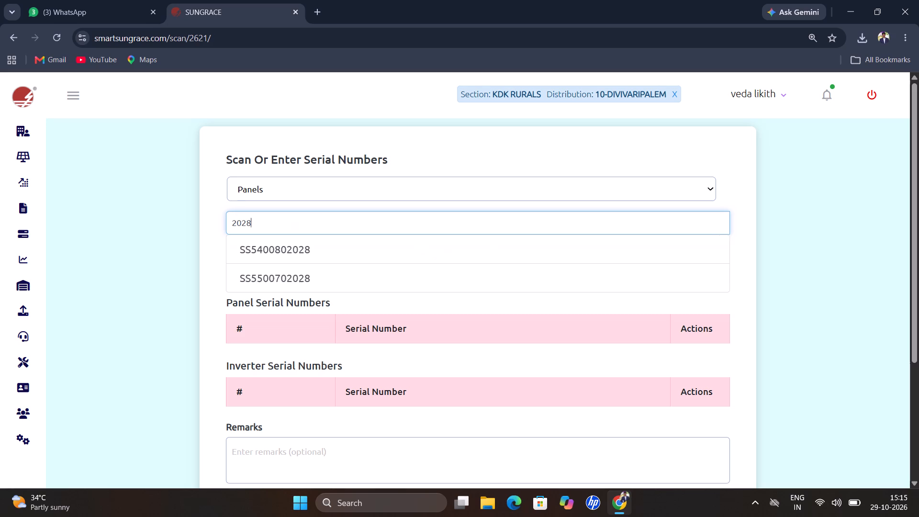
pyautogui.click(346, 254)
pyautogui.click(333, 231)
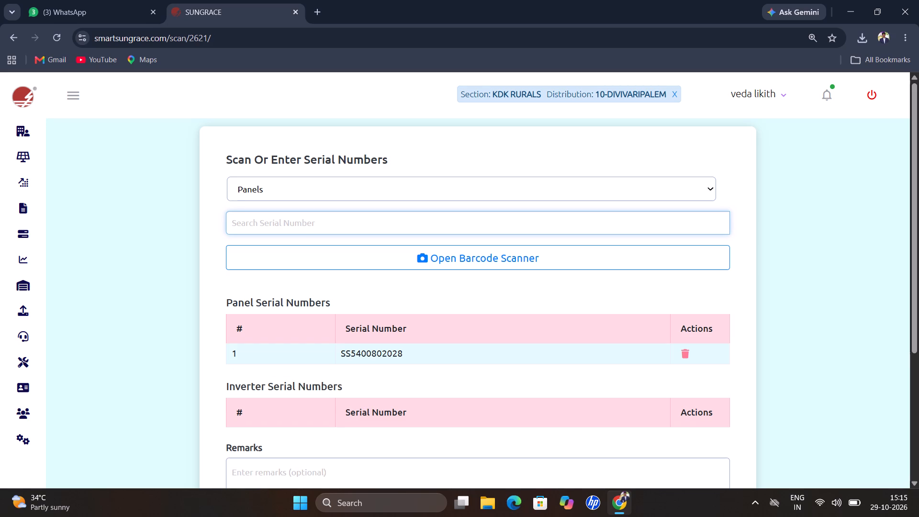
pyautogui.press('8')
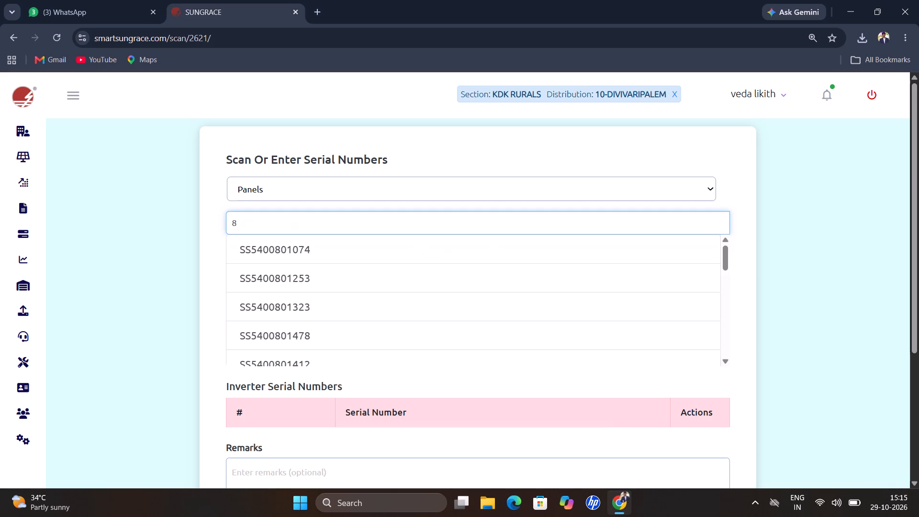
pyautogui.write('02031')
pyautogui.moveTo(350, 244); pyautogui.dragTo(353, 250)
pyautogui.click(347, 227)
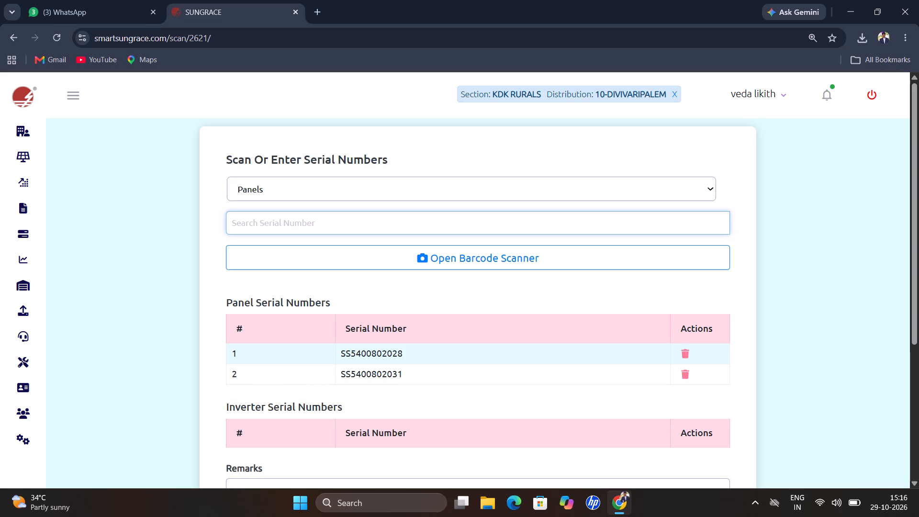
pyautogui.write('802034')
pyautogui.click(340, 247)
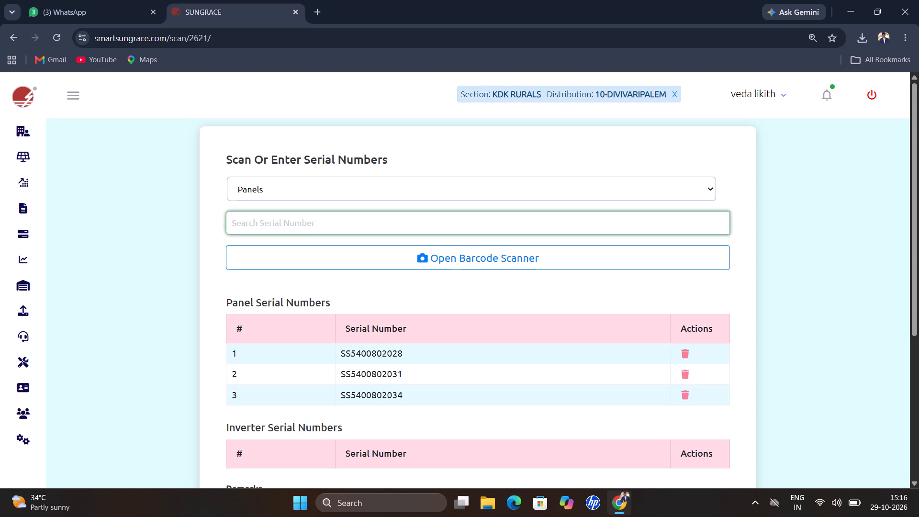
pyautogui.click(334, 225)
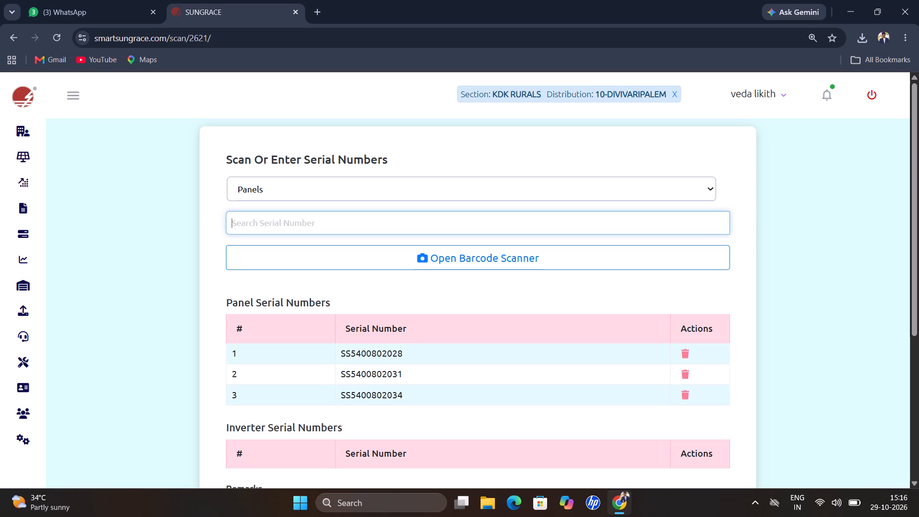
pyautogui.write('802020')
pyautogui.click(344, 239)
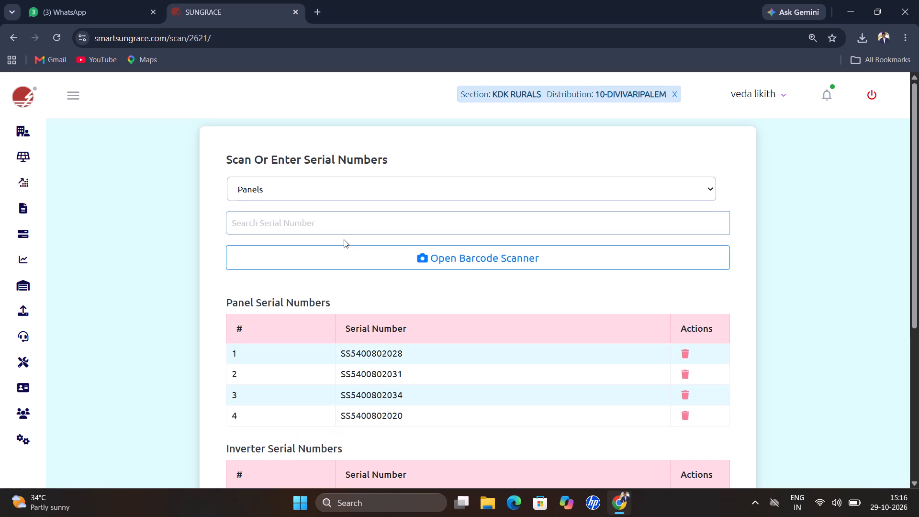
# Add the inverter serial number ending in 8516 and save the installation's serial numbers.
pyautogui.scroll(-3, 344, 239)
pyautogui.scroll(3, 318, 320)
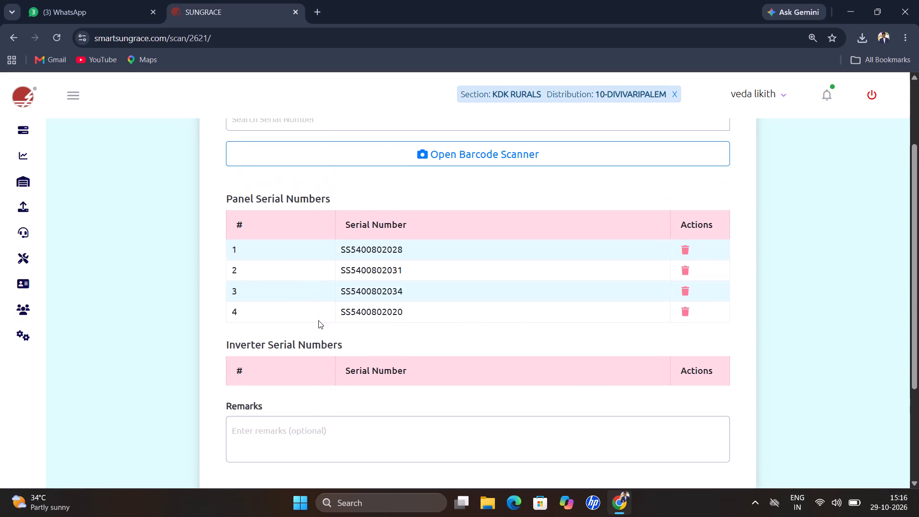
pyautogui.scroll(2, 318, 320)
pyautogui.click(312, 183)
pyautogui.click(294, 236)
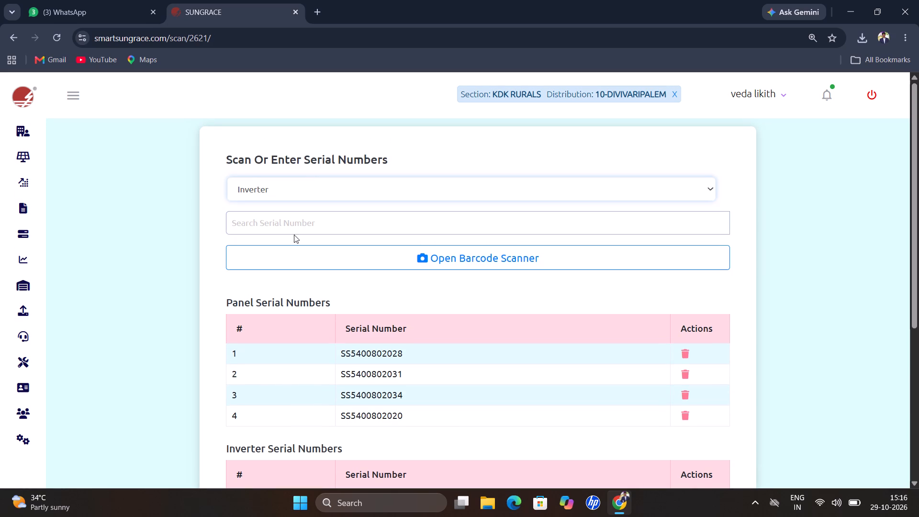
pyautogui.click(297, 224)
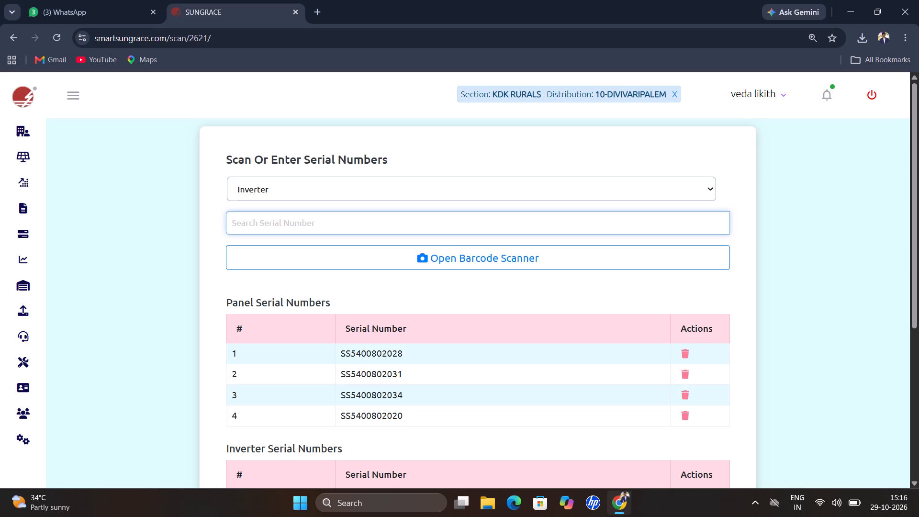
pyautogui.write('85')
pyautogui.write('16')
pyautogui.click(337, 252)
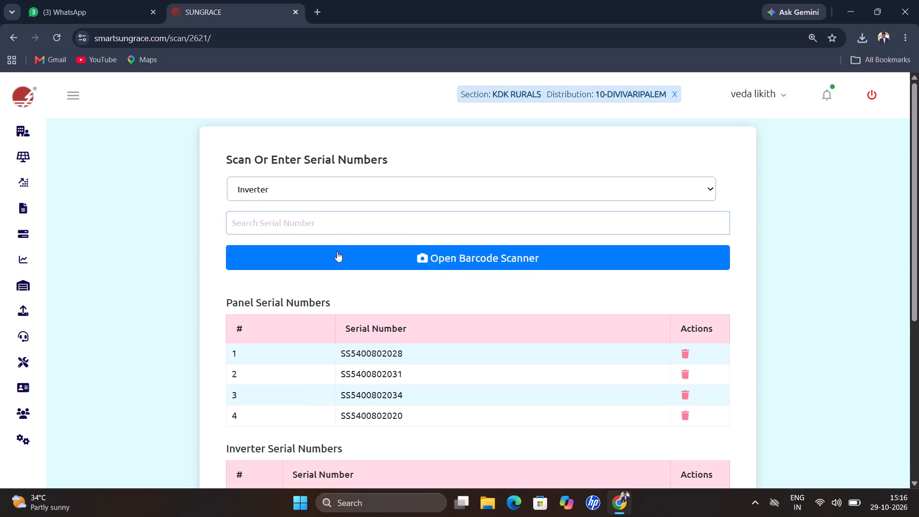
pyautogui.scroll(-4, 345, 254)
pyautogui.click(291, 382)
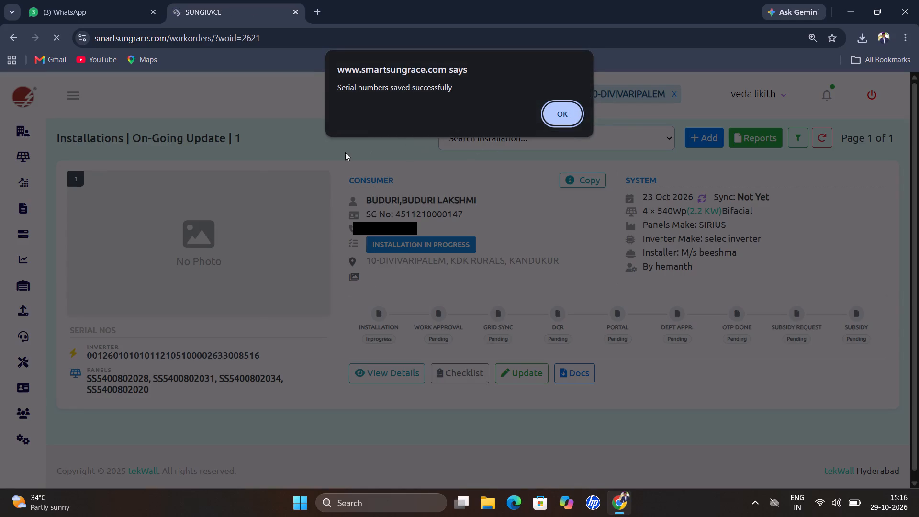
pyautogui.click(575, 115)
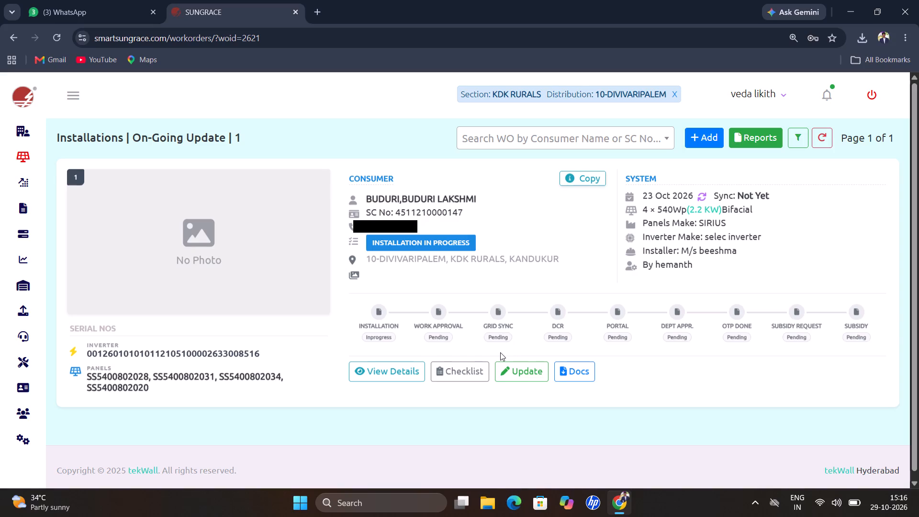
# Open the Off-Site Photos Upload form for the same installation.
pyautogui.click(525, 369)
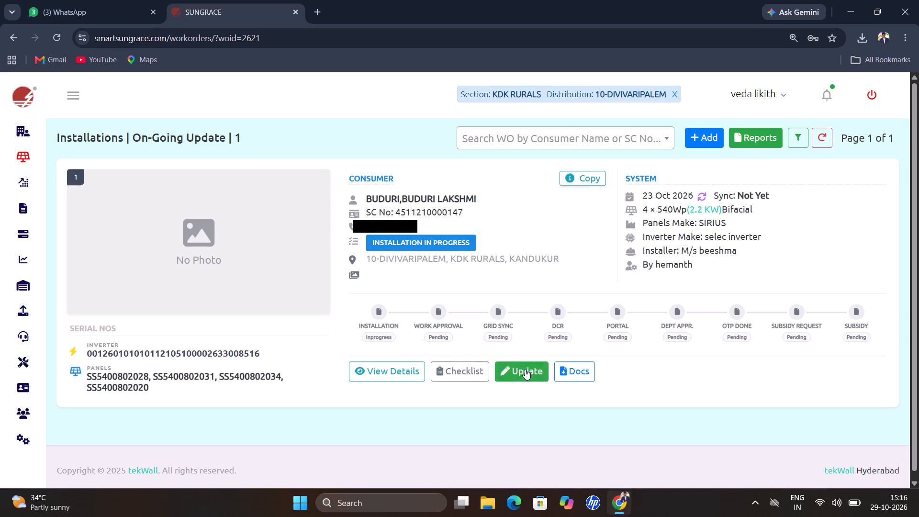
pyautogui.click(415, 368)
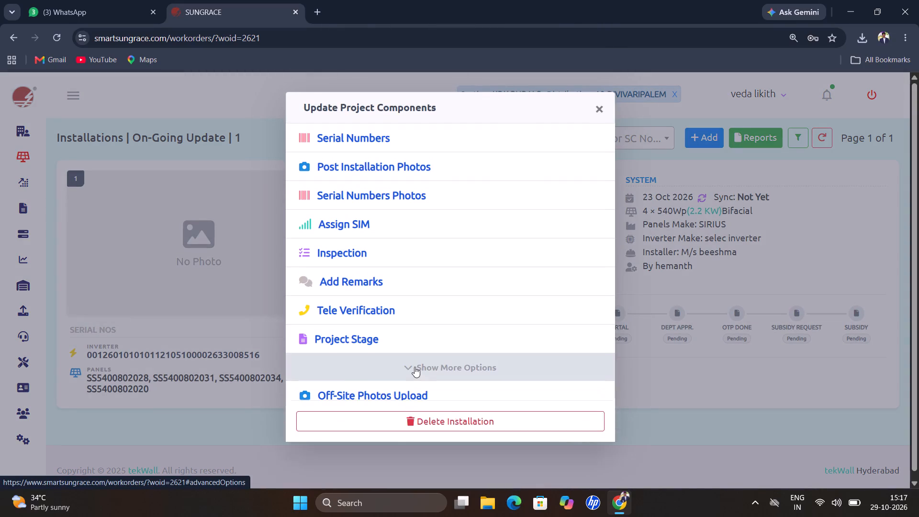
pyautogui.scroll(-2, 413, 361)
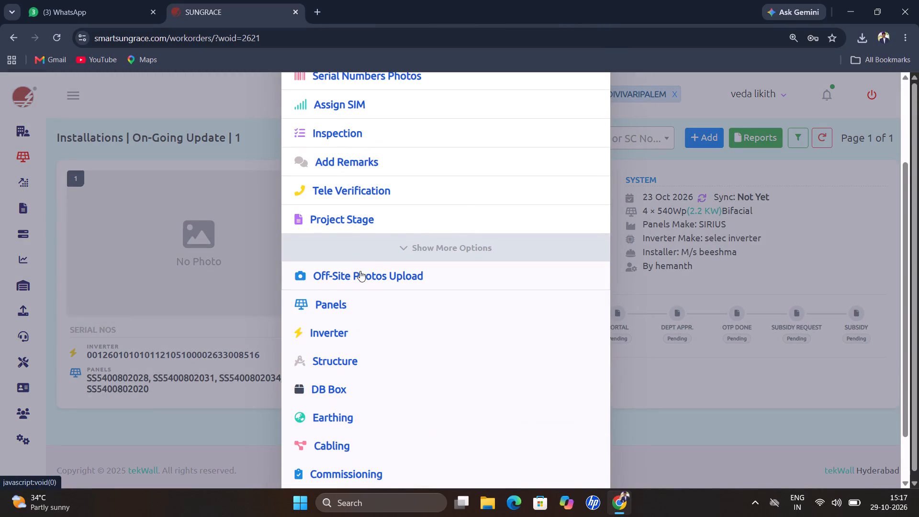
pyautogui.click(360, 271)
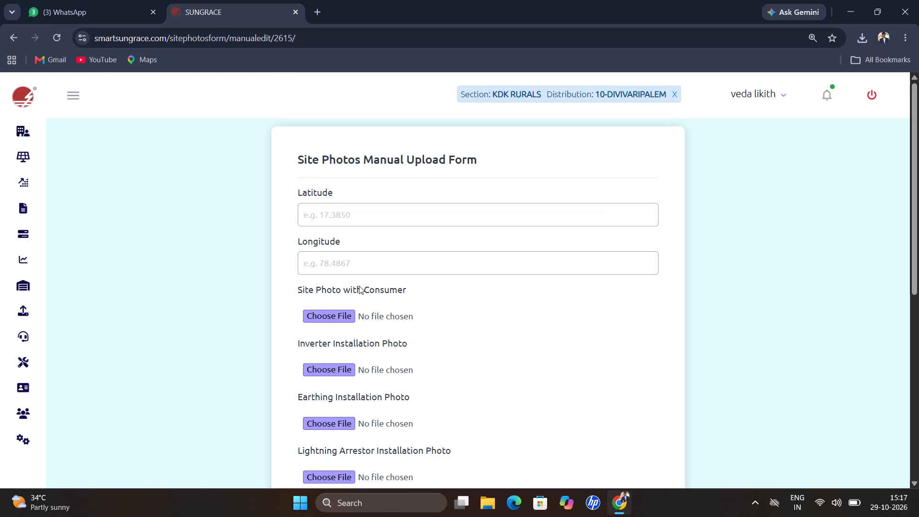
pyautogui.scroll(-3, 387, 233)
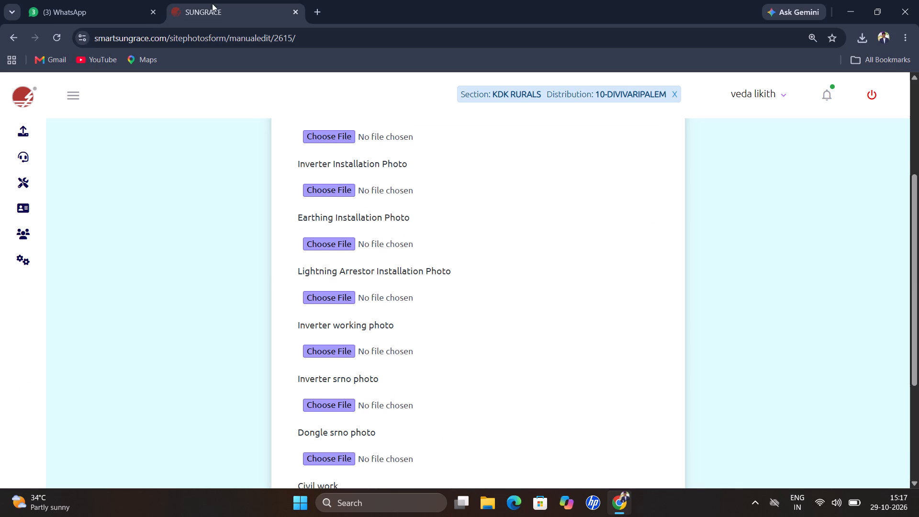
# Open the SUNGRACE installations list in a new browser tab and copy the coordinates of the first installation.
pyautogui.click(321, 8)
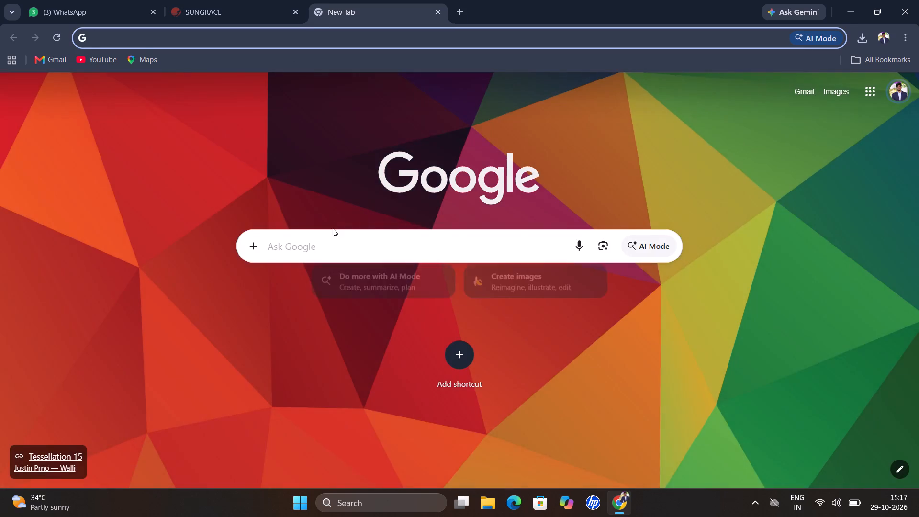
pyautogui.click(336, 240)
pyautogui.click(310, 298)
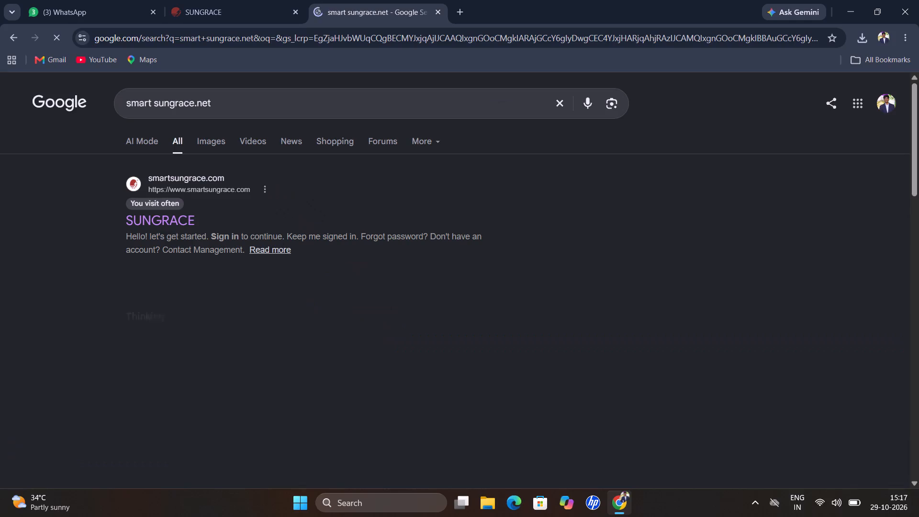
pyautogui.click(180, 221)
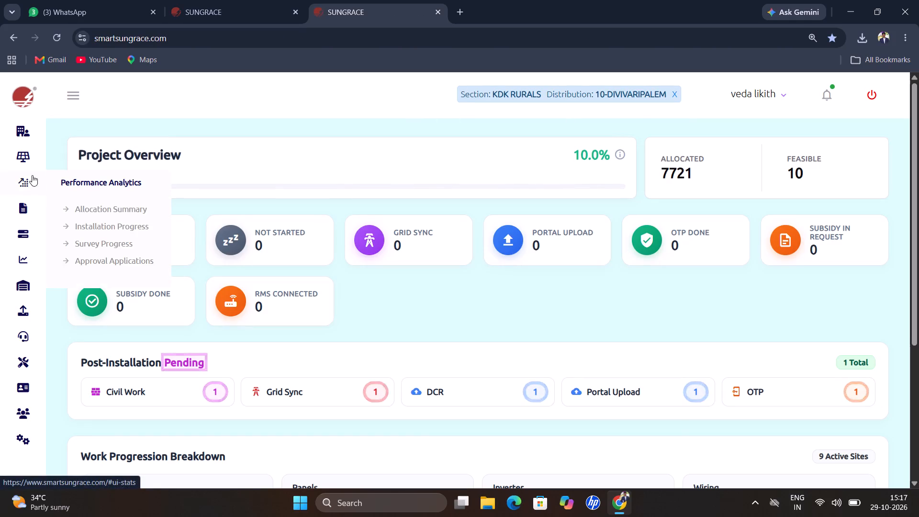
pyautogui.click(77, 178)
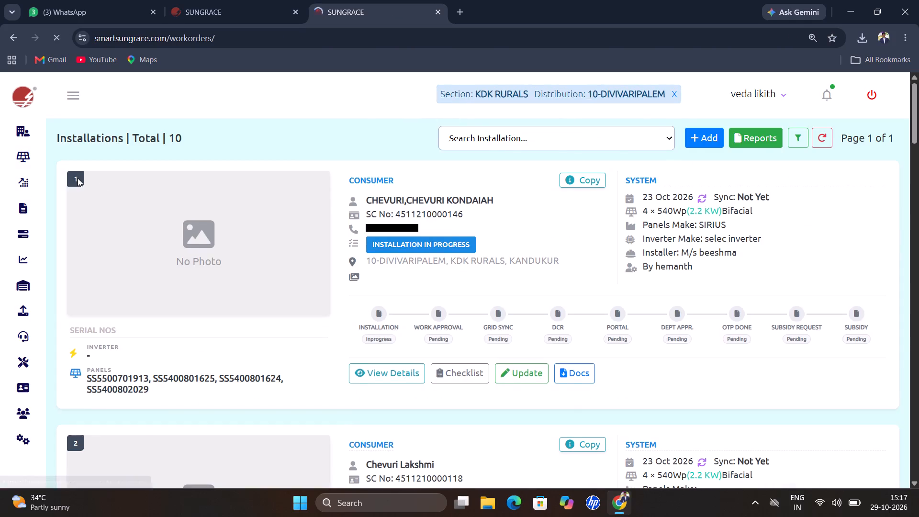
pyautogui.click(588, 183)
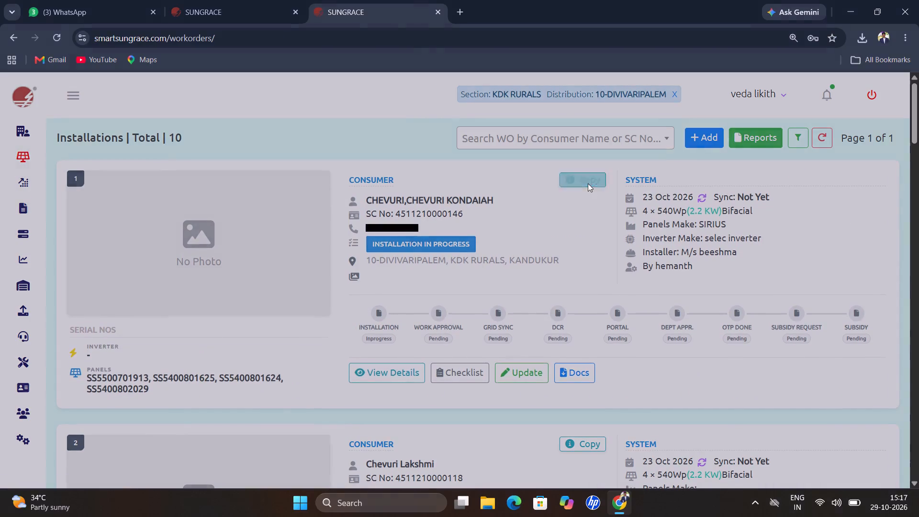
pyautogui.click(567, 321)
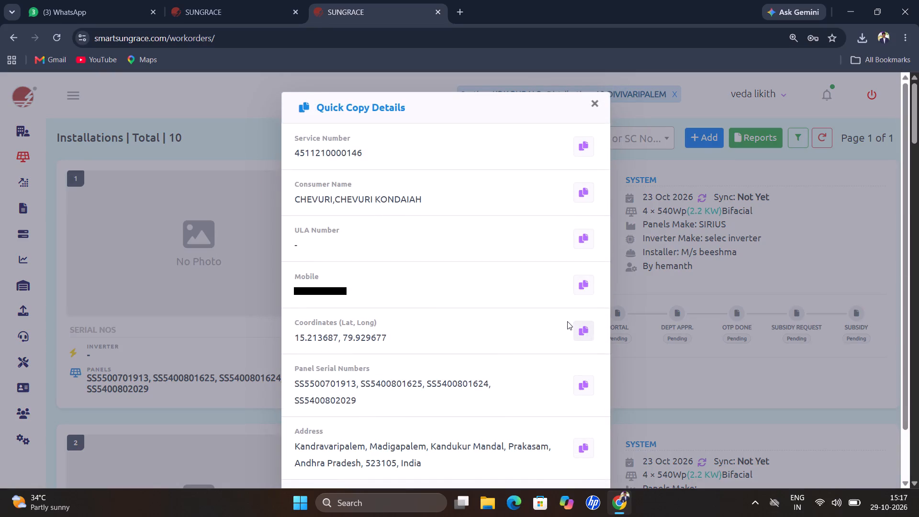
pyautogui.click(584, 334)
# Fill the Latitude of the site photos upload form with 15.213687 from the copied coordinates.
pyautogui.click(200, 1)
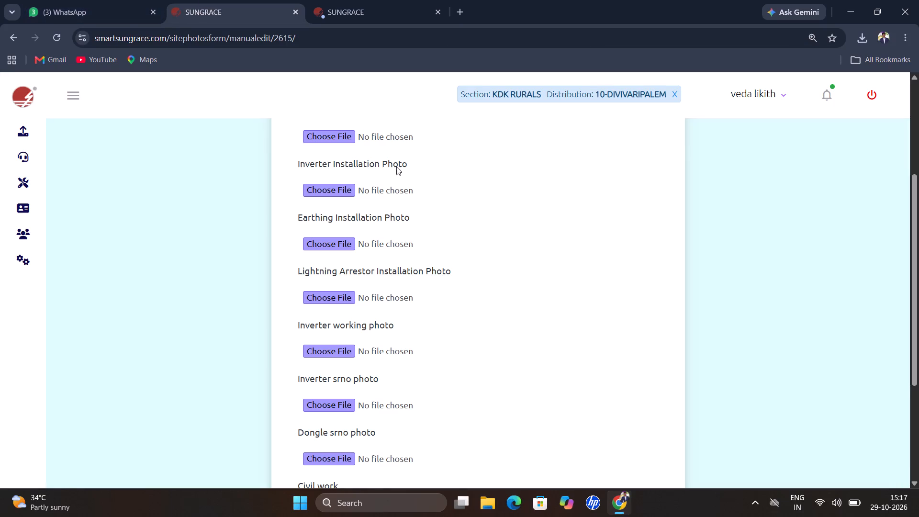
pyautogui.scroll(6, 401, 205)
pyautogui.click(401, 208)
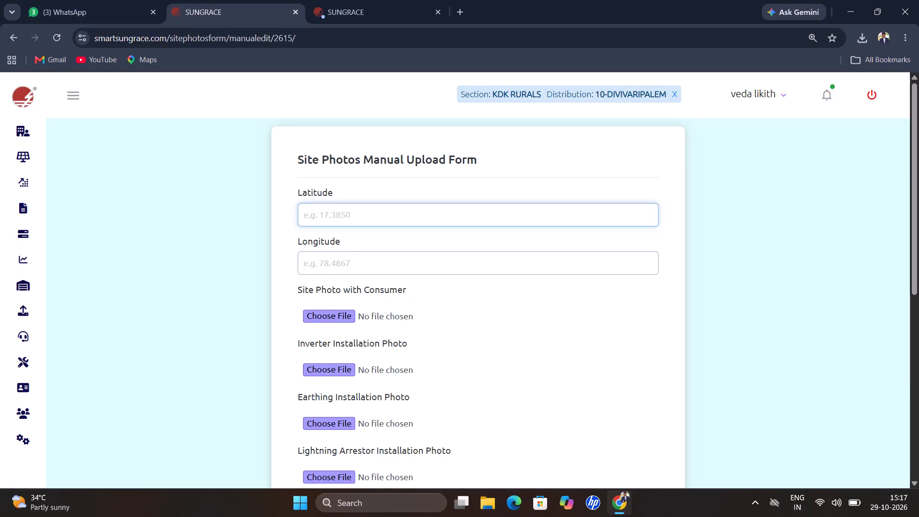
pyautogui.hotkey('ctrl', 'v')
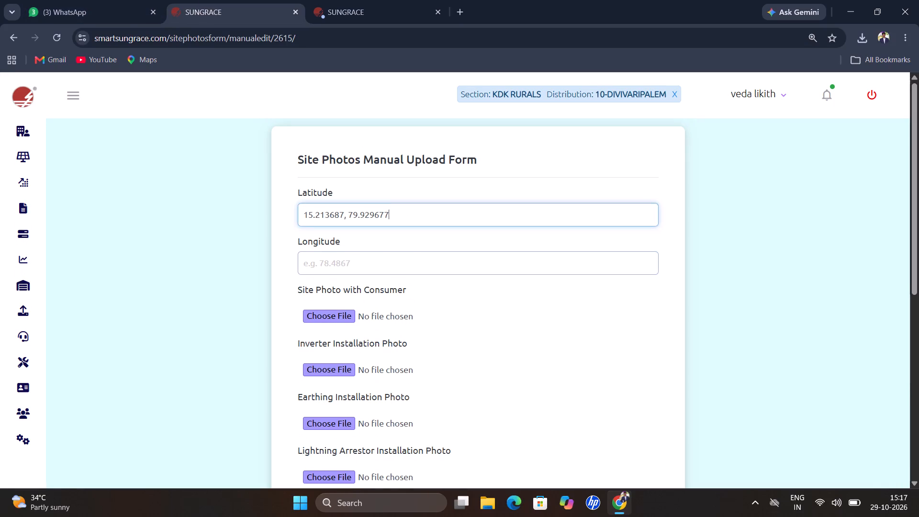
pyautogui.press('BackSpace')
pyautogui.press('BackSpace')
pyautogui.press('BackSpace')
pyautogui.press('BackSpace')
pyautogui.press('BackSpace')
pyautogui.press('BackSpace')
pyautogui.press('BackSpace')
pyautogui.press('BackSpace')
pyautogui.press('BackSpace')
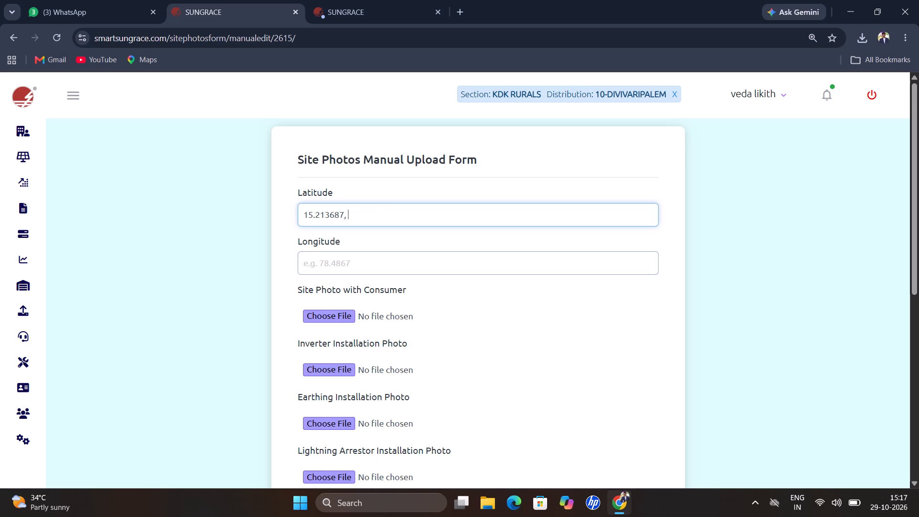
pyautogui.press('BackSpace')
pyautogui.press('BackSpace')
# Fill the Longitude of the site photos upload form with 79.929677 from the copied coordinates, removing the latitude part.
pyautogui.click(328, 271)
pyautogui.hotkey('ctrl', 'v')
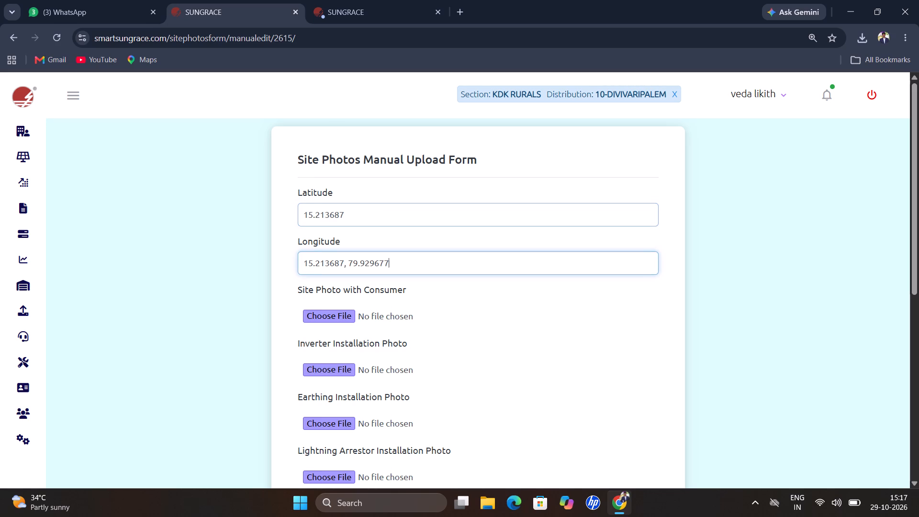
pyautogui.press('Left')
pyautogui.press('Left')
pyautogui.press('Left')
pyautogui.press('Left')
pyautogui.press('Left')
pyautogui.press('Left')
pyautogui.press('Left')
pyautogui.press('Left')
pyautogui.press('Left')
pyautogui.press('Left')
pyautogui.press('Right')
pyautogui.press('BackSpace')
pyautogui.press('BackSpace')
pyautogui.press('BackSpace')
pyautogui.press('BackSpace')
pyautogui.press('BackSpace')
pyautogui.press('BackSpace')
pyautogui.press('BackSpace')
pyautogui.press('BackSpace')
pyautogui.press('BackSpace')
pyautogui.press('BackSpace')
pyautogui.press('BackSpace')
pyautogui.press('BackSpace')
pyautogui.press('BackSpace')
pyautogui.press('BackSpace')
pyautogui.press('BackSpace')
pyautogui.press('BackSpace')
pyautogui.press('BackSpace')
pyautogui.press('BackSpace')
pyautogui.press('BackSpace')
pyautogui.press('BackSpace')
# Start choosing the Site Photo with Consumer file, browsing the Gallery and Downloads folders for the installation's photo.
pyautogui.scroll(-3, 512, 242)
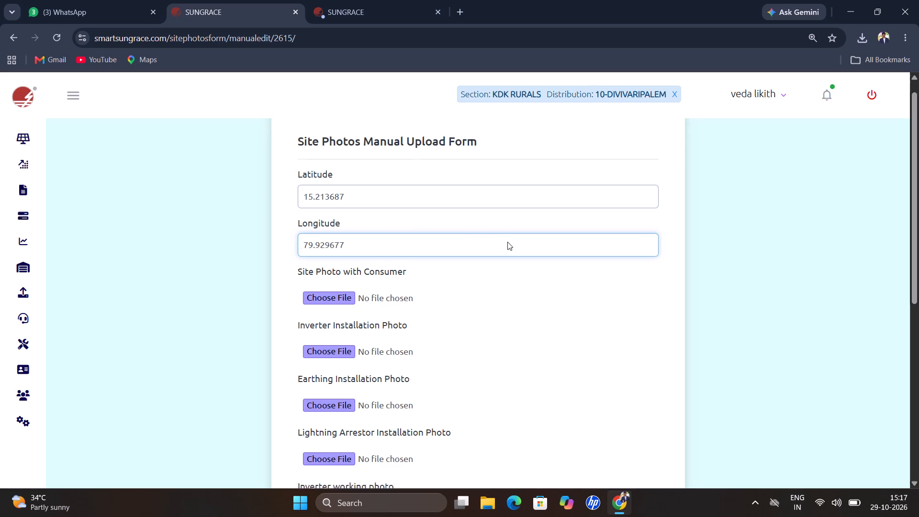
pyautogui.scroll(-3, 474, 270)
pyautogui.scroll(9, 466, 271)
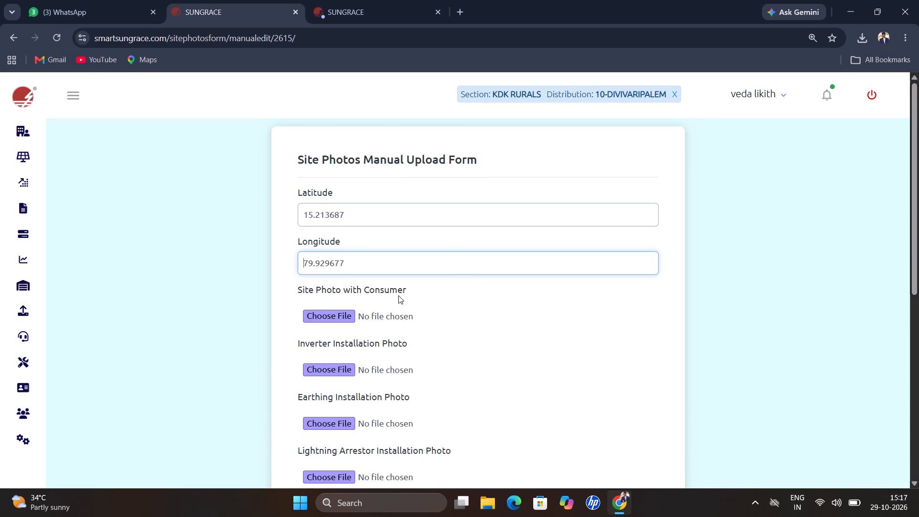
pyautogui.scroll(-1, 405, 265)
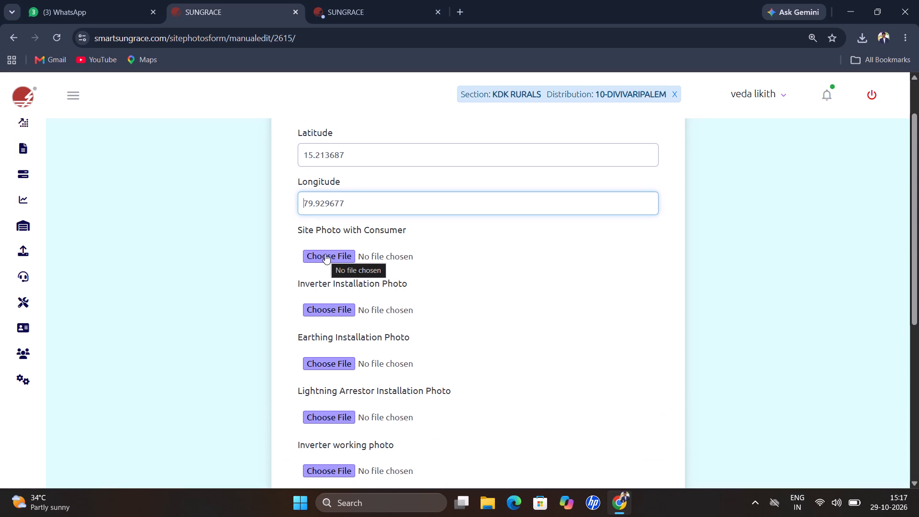
pyautogui.click(325, 254)
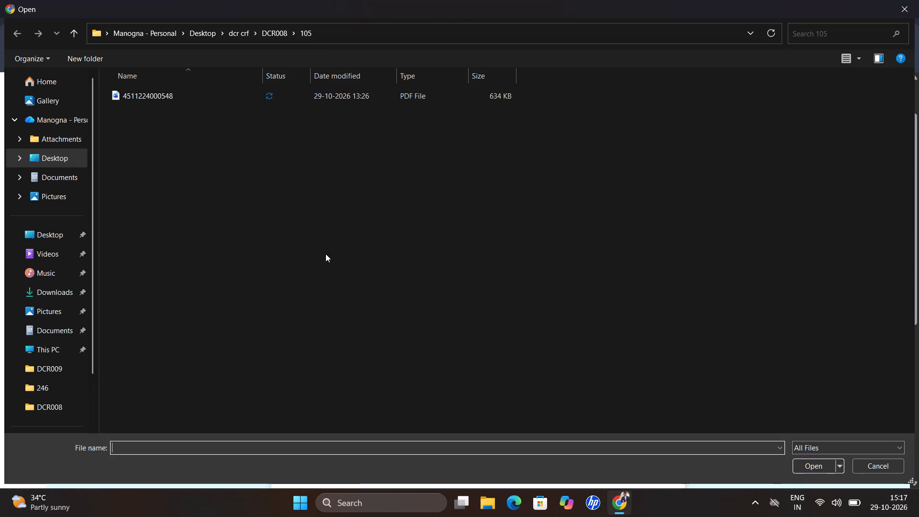
pyautogui.click(63, 84)
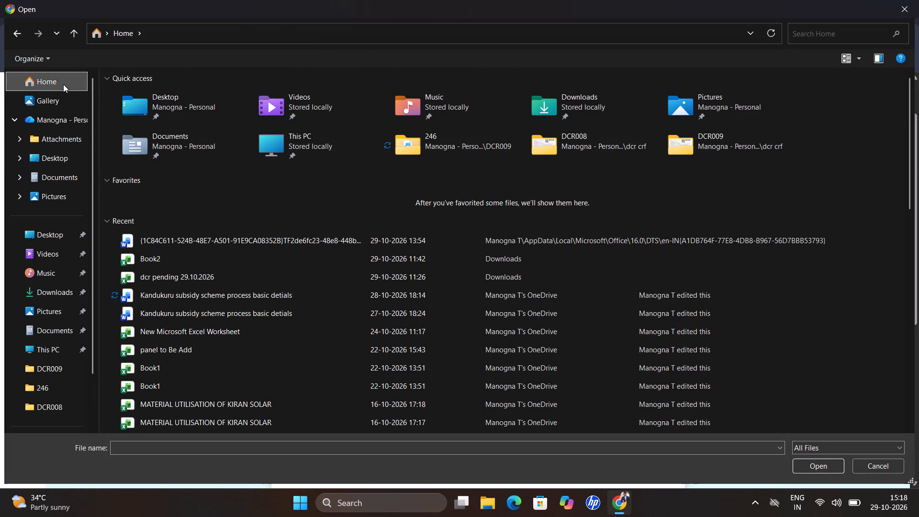
pyautogui.click(59, 95)
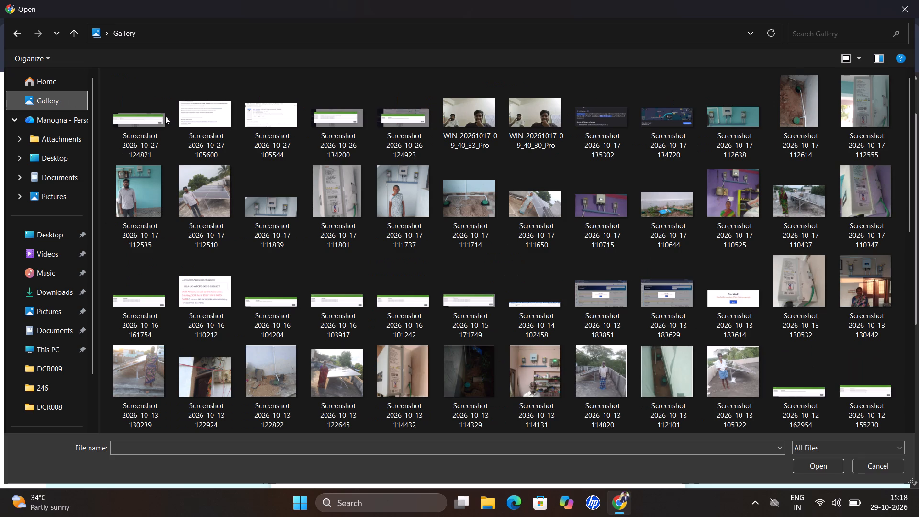
pyautogui.scroll(10, 310, 201)
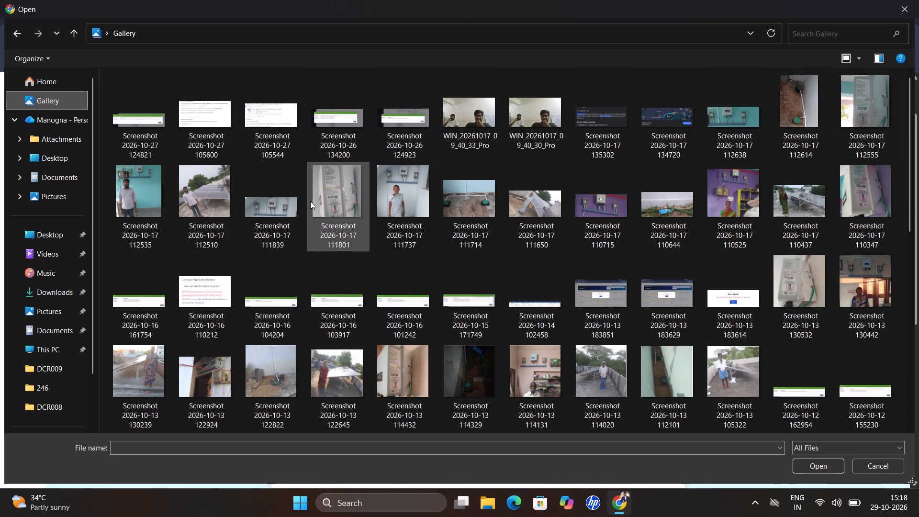
pyautogui.scroll(20, 310, 201)
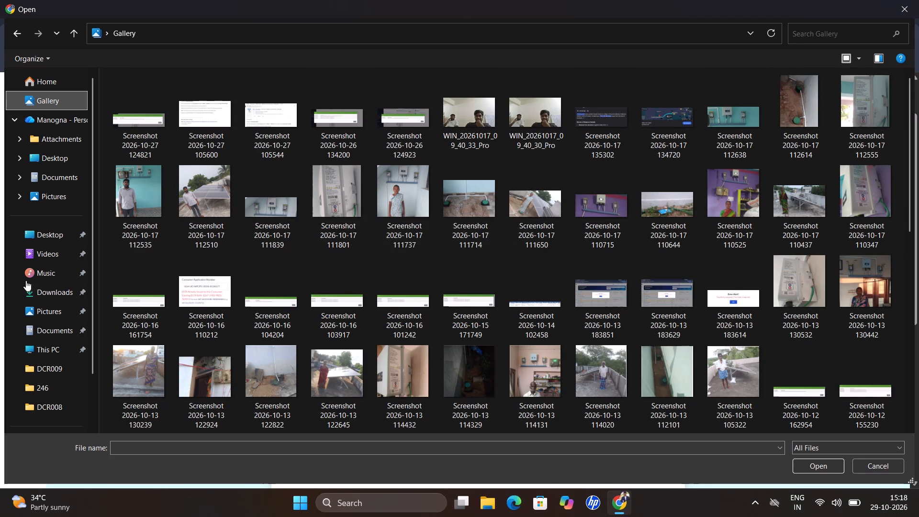
pyautogui.click(38, 291)
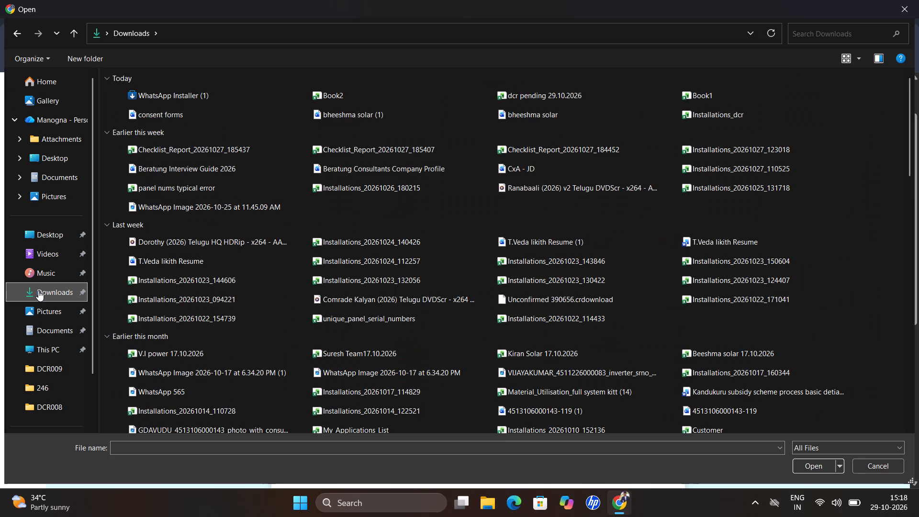
pyautogui.click(80, 100)
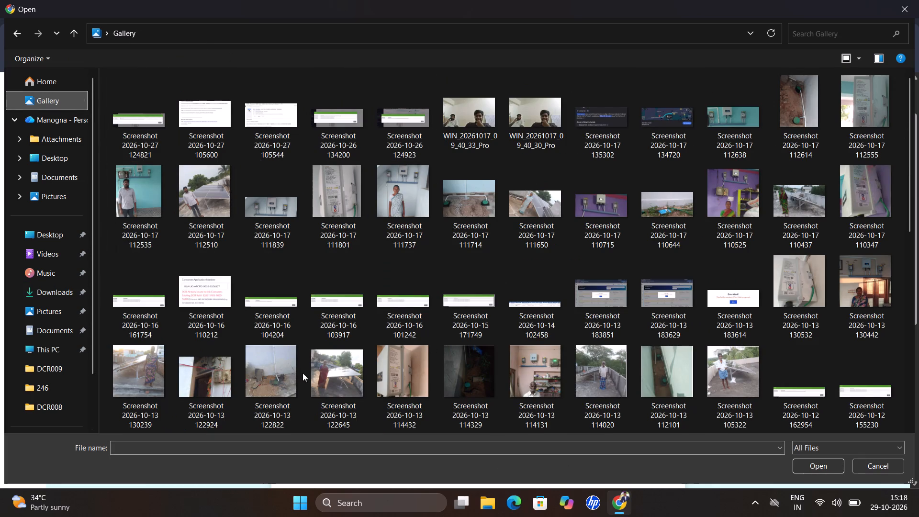
# Return to the SUNGRACE browser window with the site photos upload form from the file selection.
pyautogui.click(607, 463)
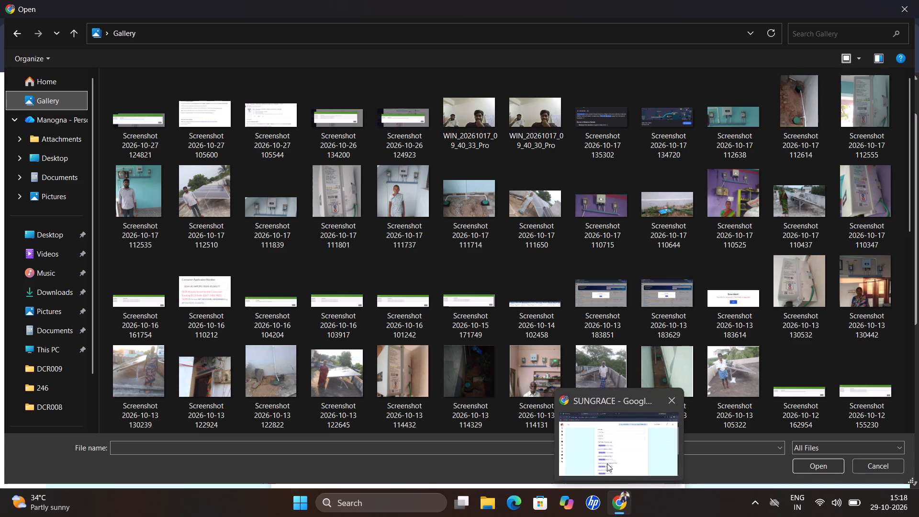
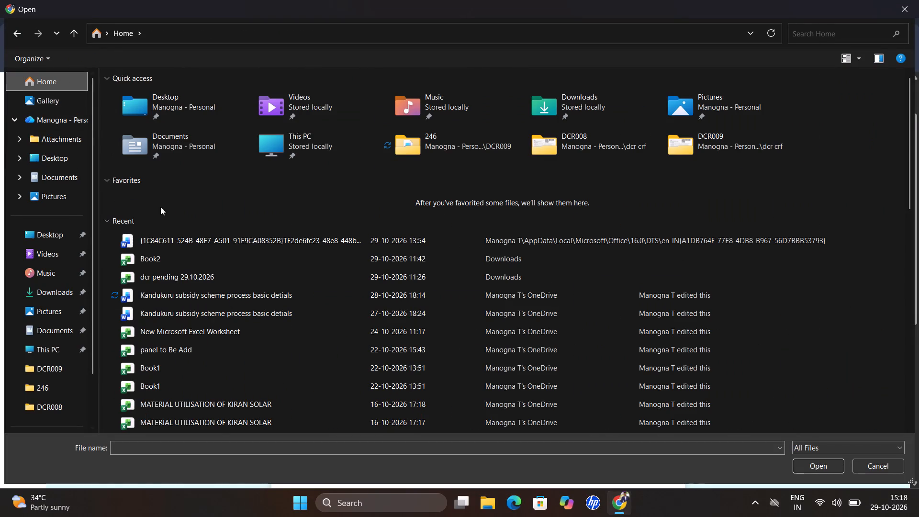
# Attach WhatsApp Image 2026-10-29 at 2.02.04 PM from the Downloads folder as the Site Photo with Consumer.
pyautogui.click(56, 288)
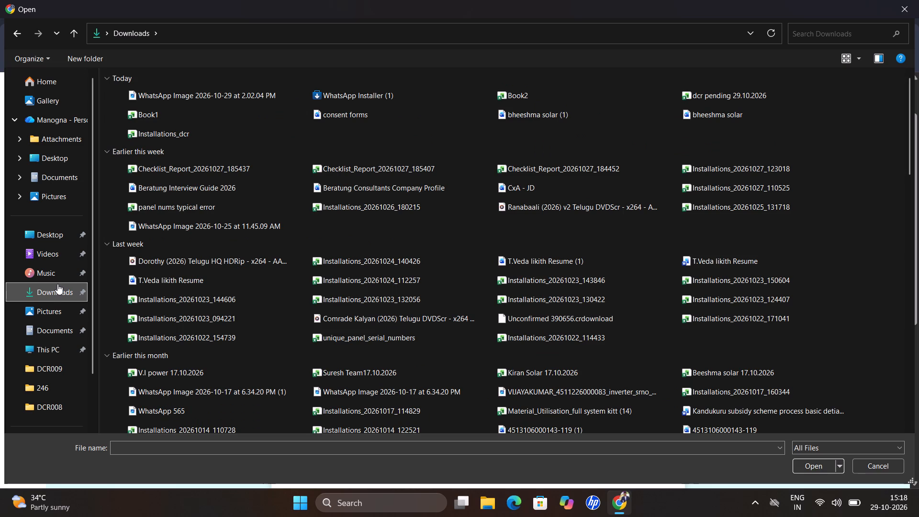
pyautogui.doubleClick(250, 96)
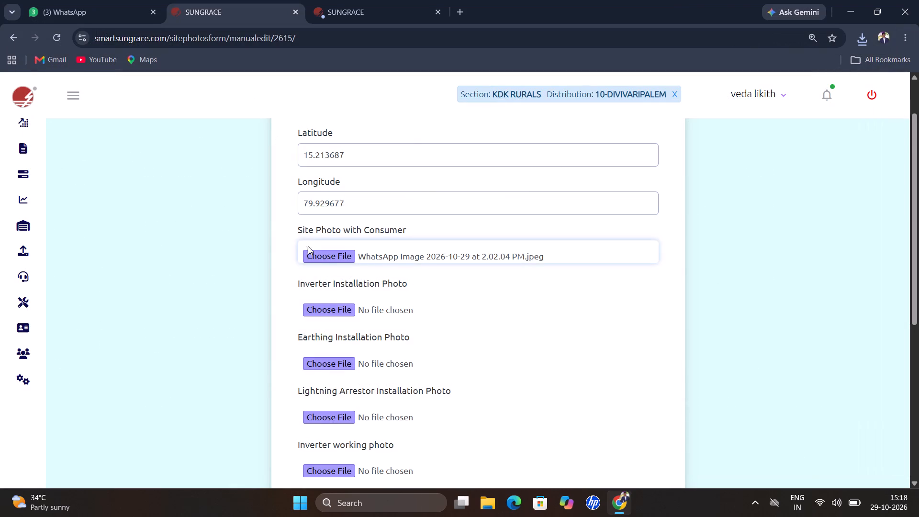
# Save the site photos form and dismiss the resulting notice.
pyautogui.scroll(-4, 427, 237)
pyautogui.click(355, 443)
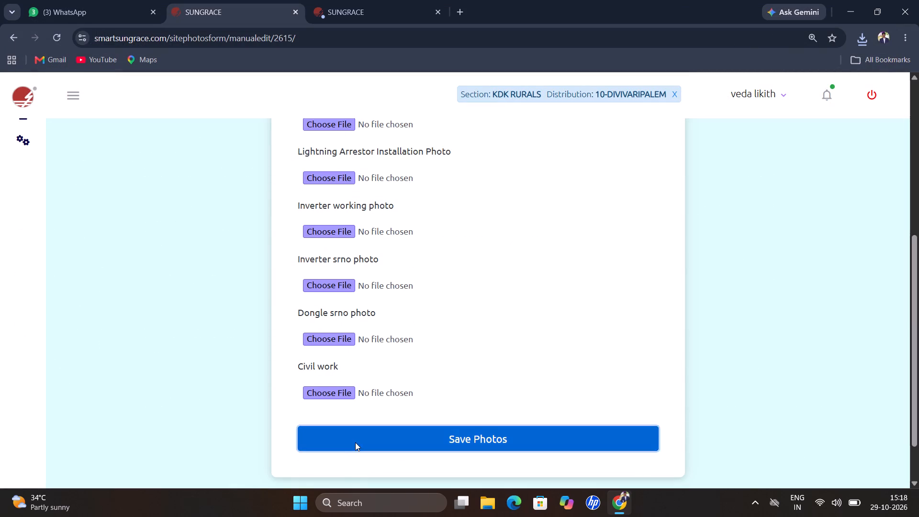
pyautogui.click(387, 271)
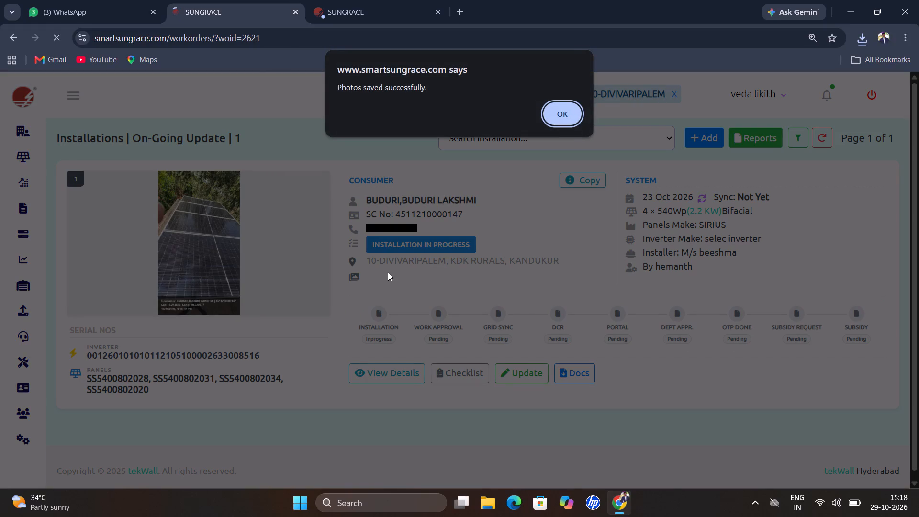
pyautogui.click(559, 114)
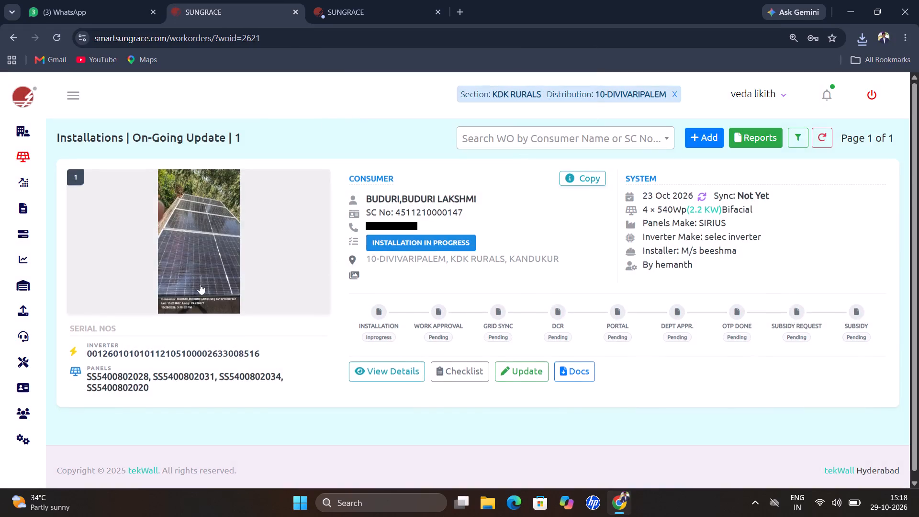
# Open the installation's site photo at full size, examine the consumer, coordinates and date stamped on it, and close the preview.
pyautogui.click(200, 284)
pyautogui.scroll(-20, 418, 296)
pyautogui.scroll(-3, 424, 279)
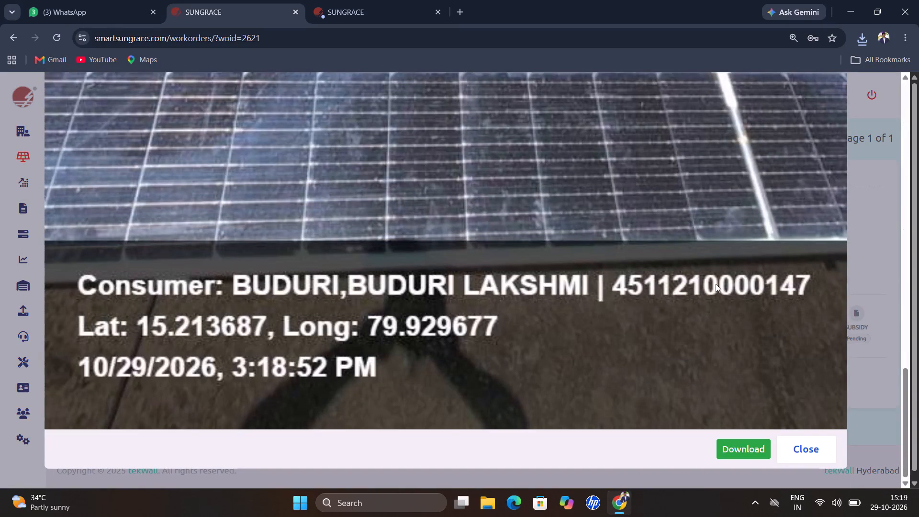
pyautogui.click(806, 451)
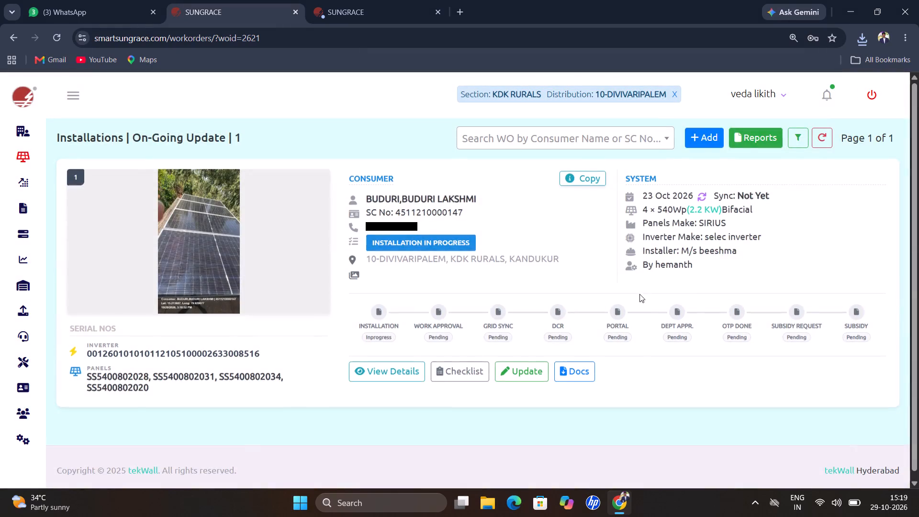
# Search the work orders by service number for 108, and clear the search text.
pyautogui.scroll(-1, 629, 289)
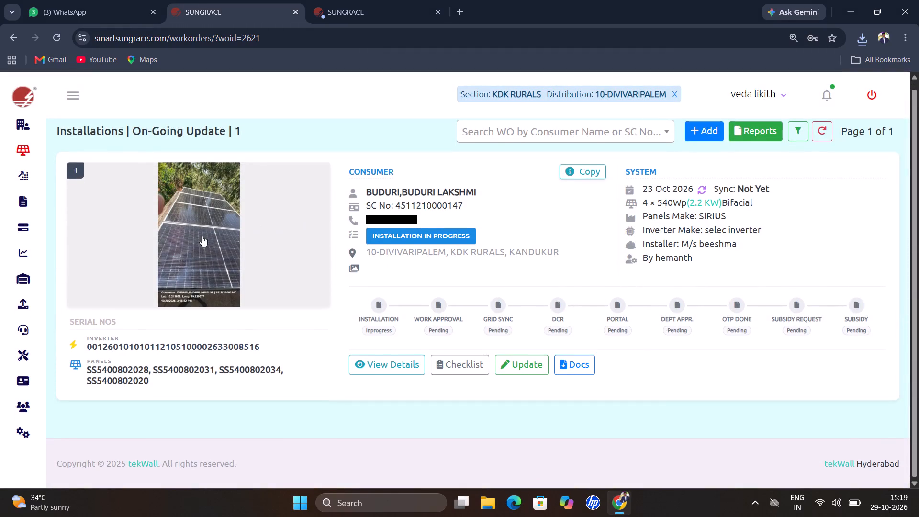
pyautogui.scroll(4, 134, 248)
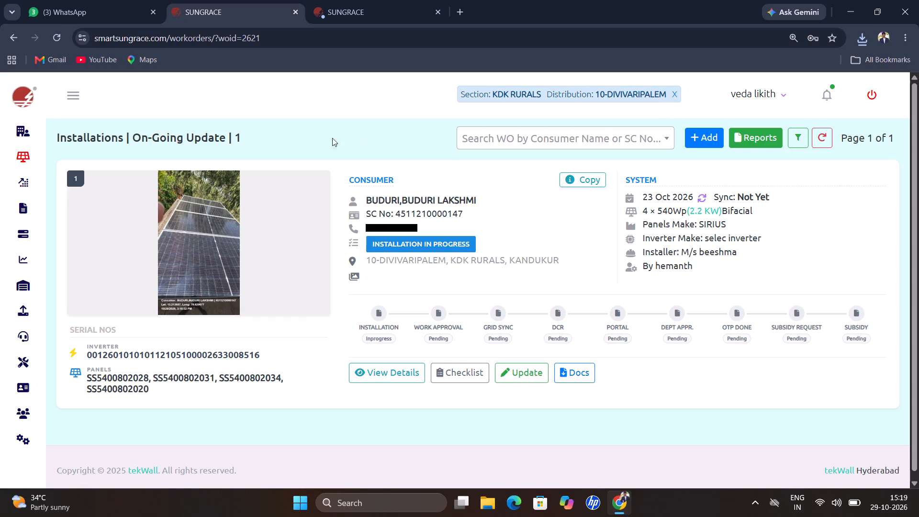
pyautogui.click(525, 137)
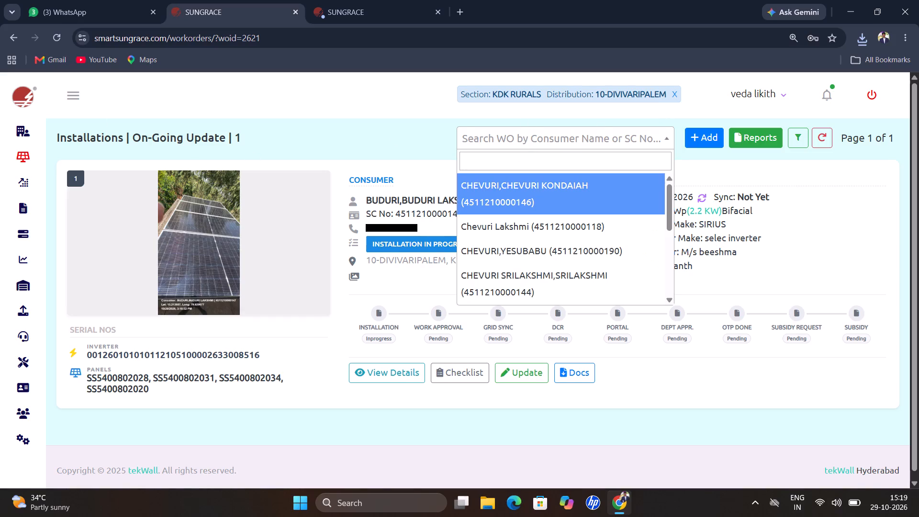
pyautogui.write('108')
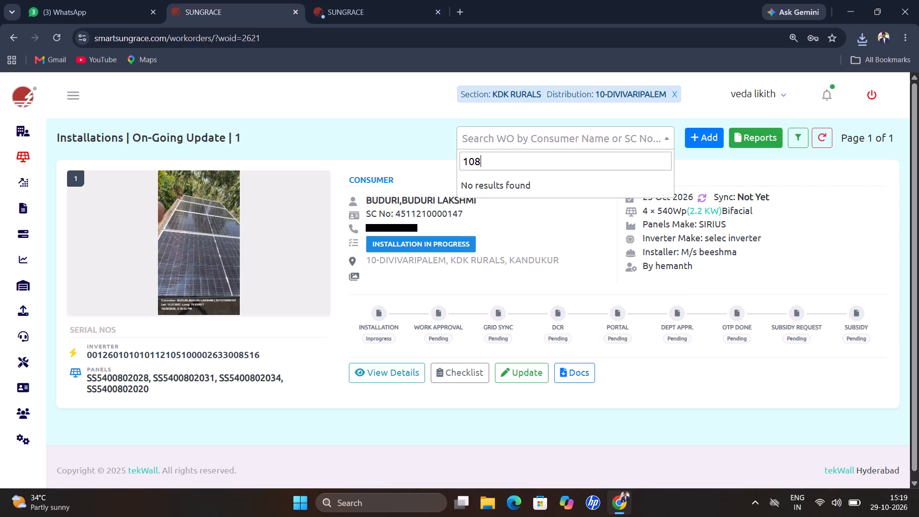
pyautogui.press('BackSpace')
pyautogui.press('BackSpace')
pyautogui.press('BackSpace')
pyautogui.press('BackSpace')
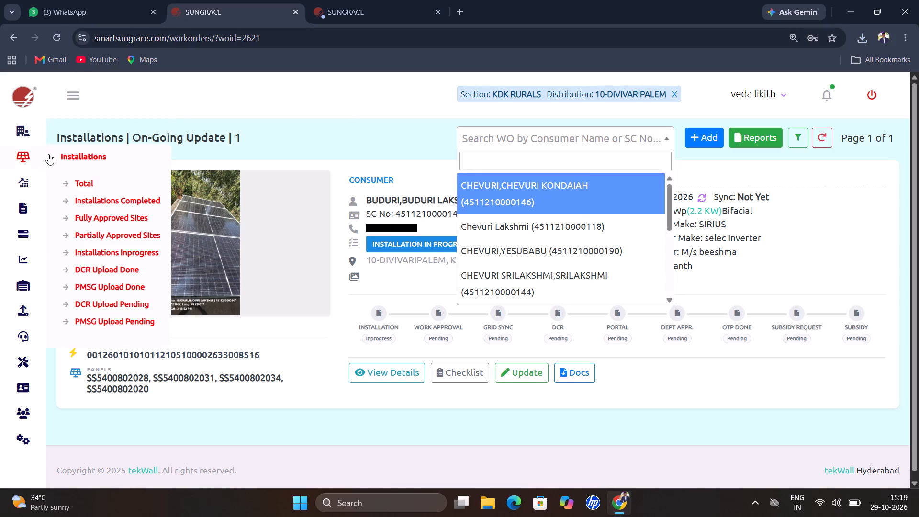
# Open the total installations list, look through all entries for the wanted service number, and reload the list.
pyautogui.click(75, 178)
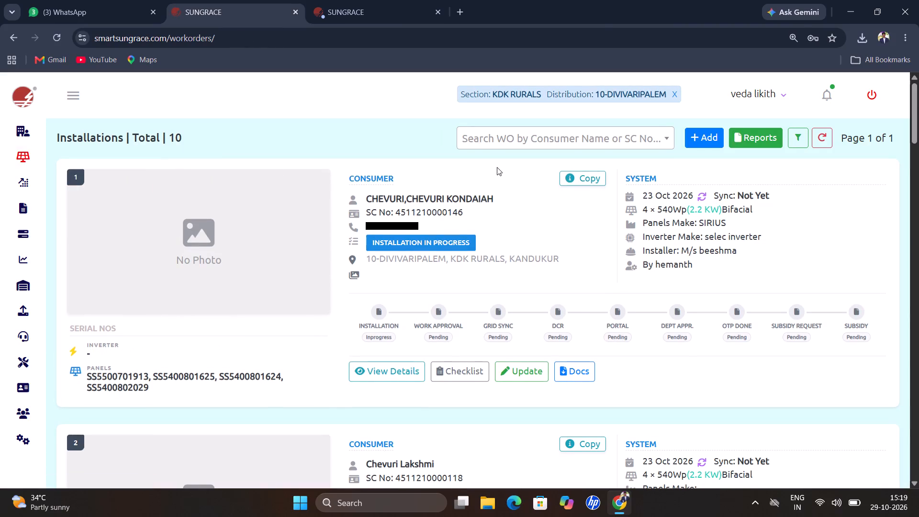
pyautogui.scroll(-5, 450, 237)
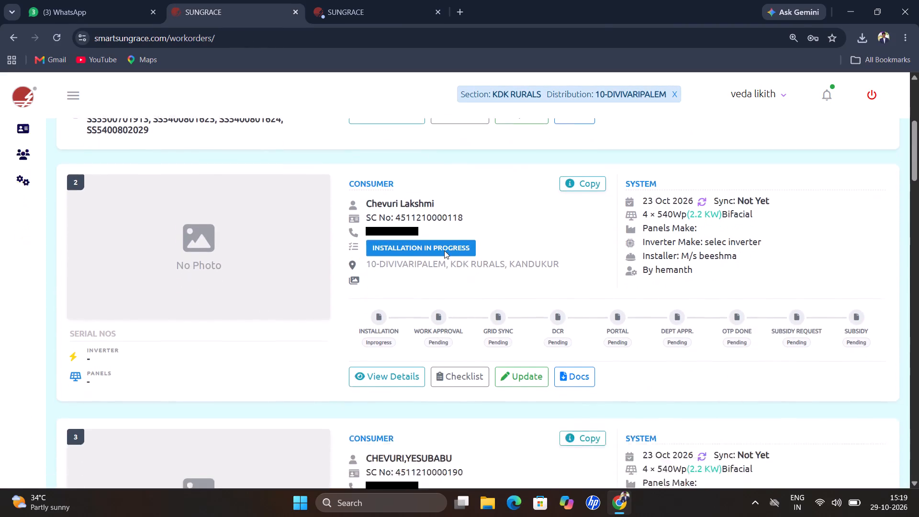
pyautogui.scroll(-10, 444, 250)
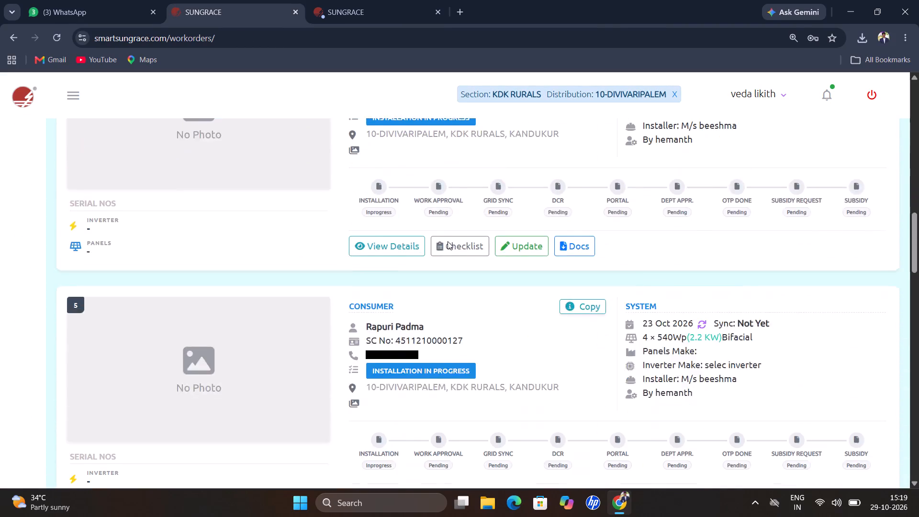
pyautogui.scroll(-20, 447, 241)
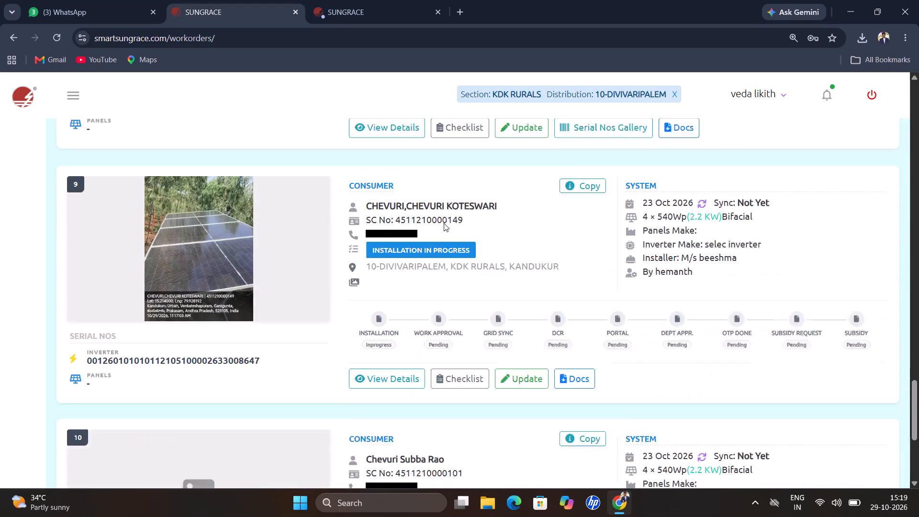
pyautogui.scroll(-7, 444, 221)
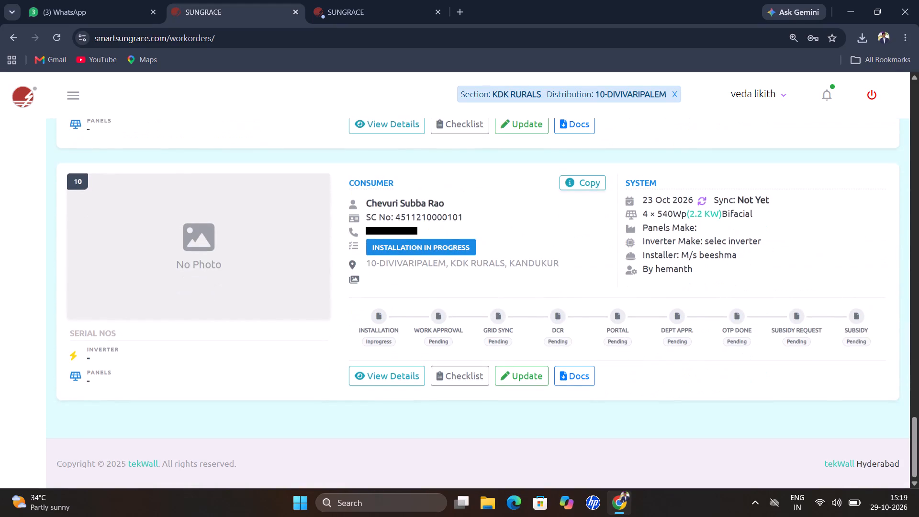
pyautogui.scroll(4, 448, 233)
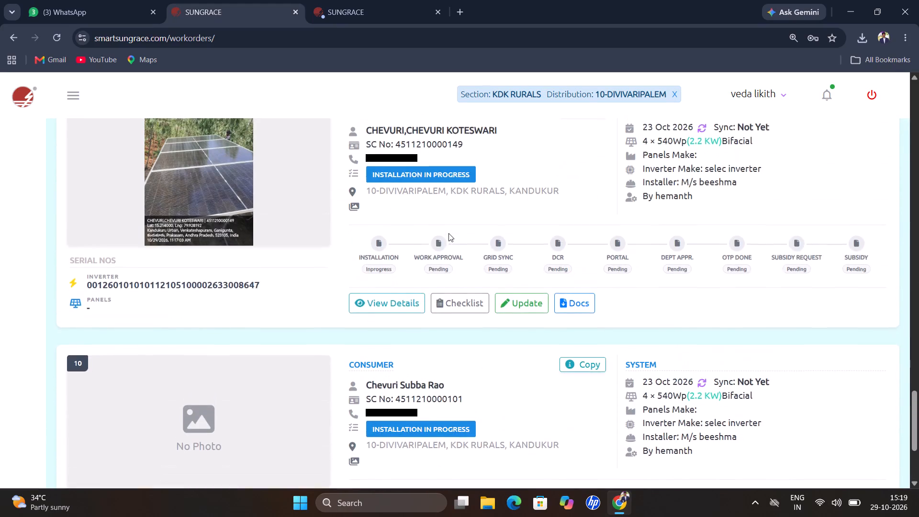
pyautogui.scroll(16, 448, 233)
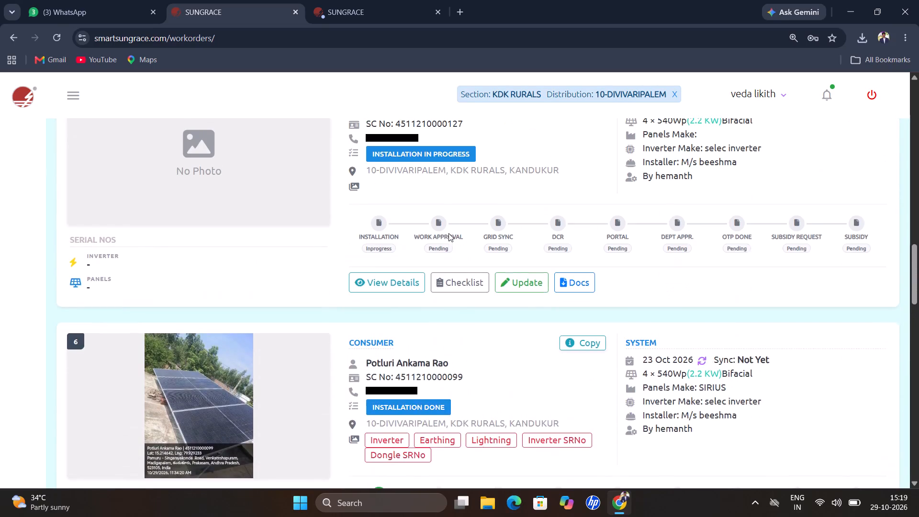
pyautogui.scroll(10, 448, 233)
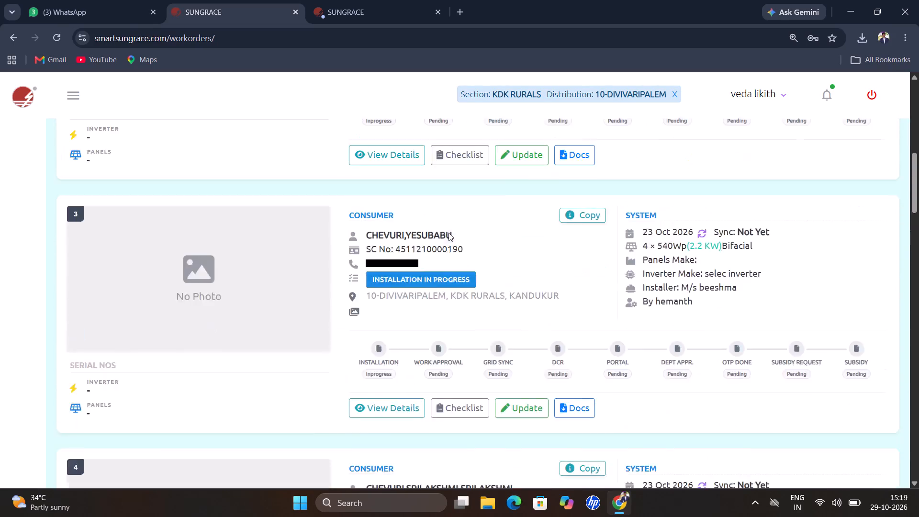
pyautogui.scroll(12, 448, 233)
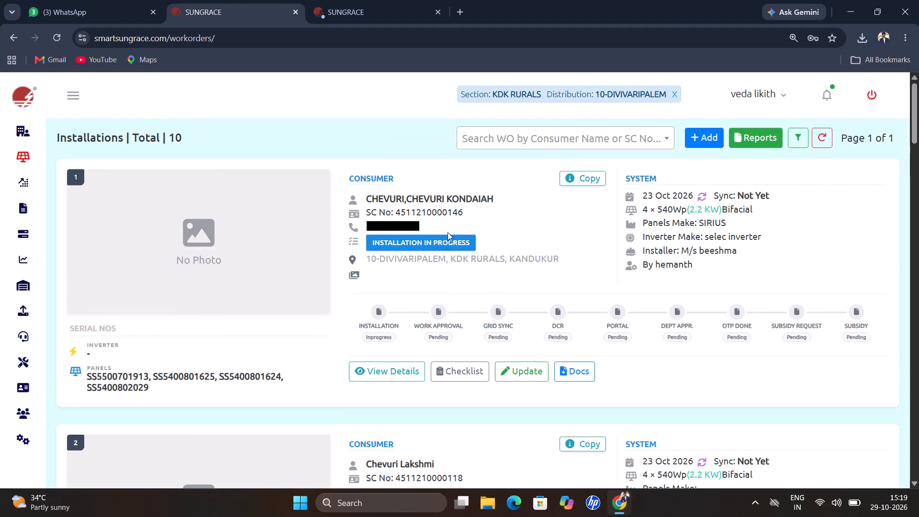
pyautogui.scroll(10, 447, 232)
pyautogui.click(56, 39)
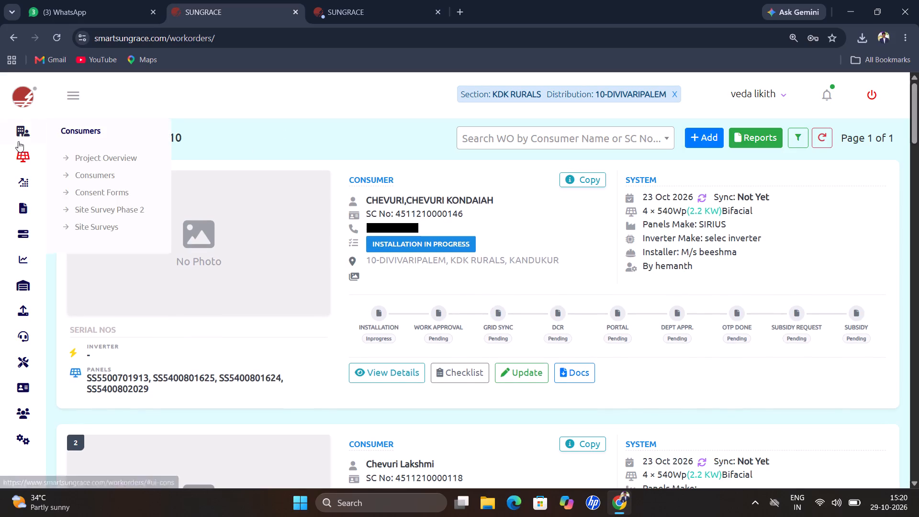
# Look through the Site Survey Phase 2 feasible sites and check the non-feasible sites for the missing consumer.
pyautogui.click(122, 208)
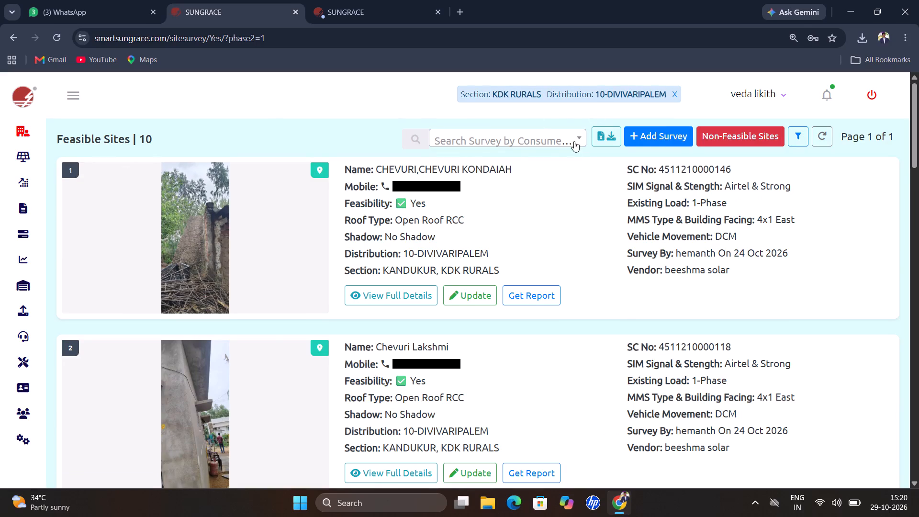
pyautogui.scroll(-4, 496, 226)
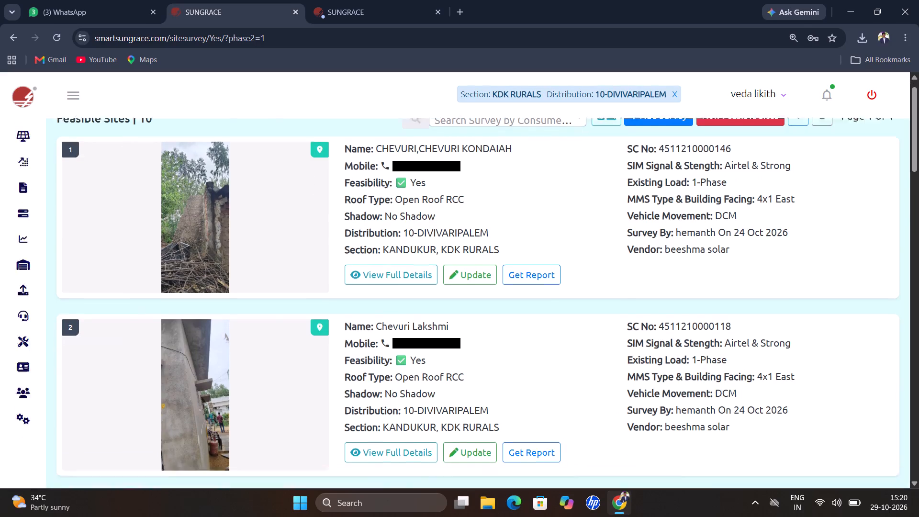
pyautogui.scroll(-14, 490, 239)
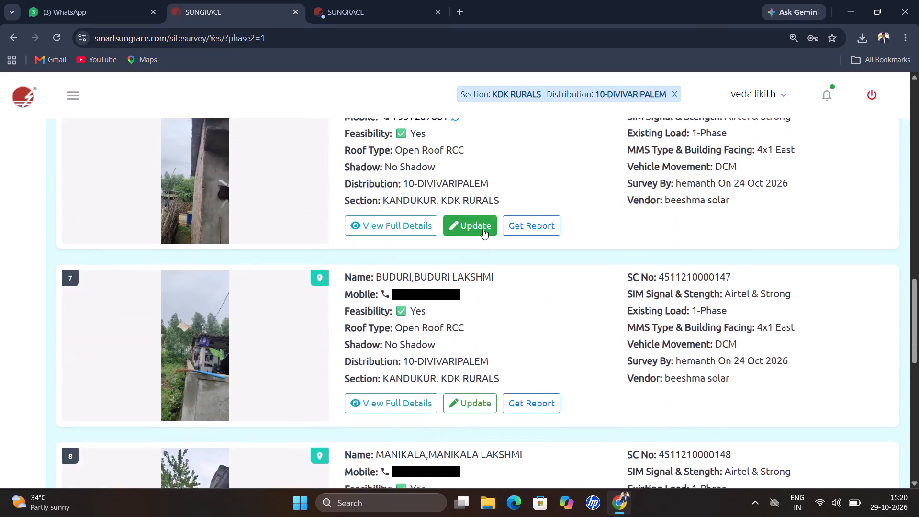
pyautogui.scroll(-14, 483, 229)
pyautogui.scroll(9, 471, 218)
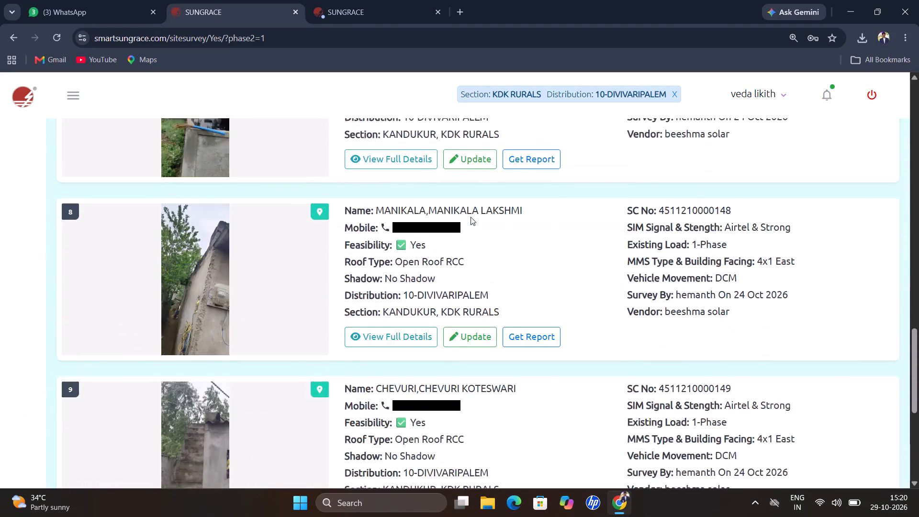
pyautogui.scroll(6, 471, 217)
pyautogui.scroll(-1, 470, 216)
pyautogui.scroll(16, 469, 215)
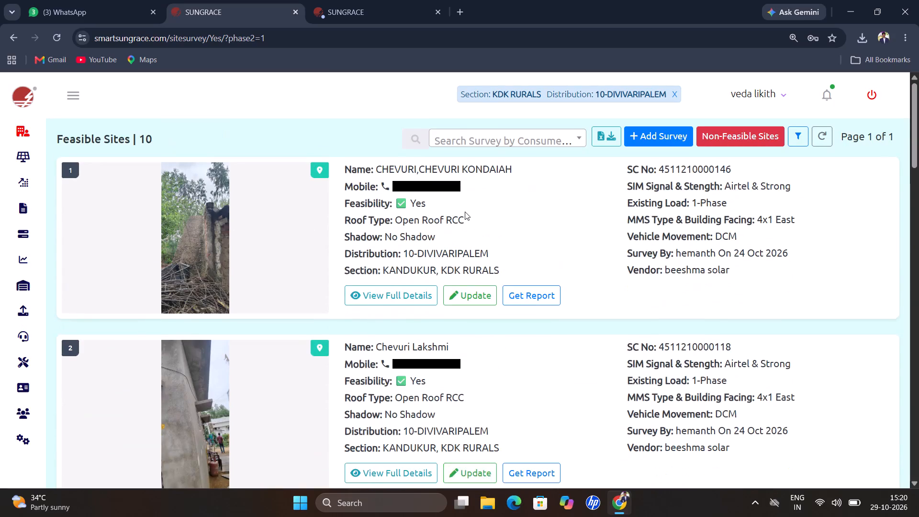
pyautogui.click(709, 132)
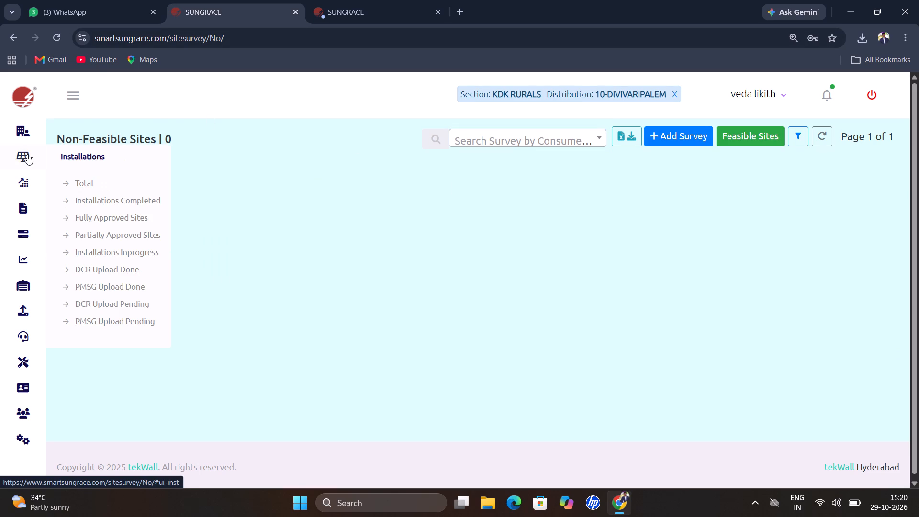
# Reopen the total installations list and examine each entry's service number, photo, serial numbers and installation status.
pyautogui.click(80, 184)
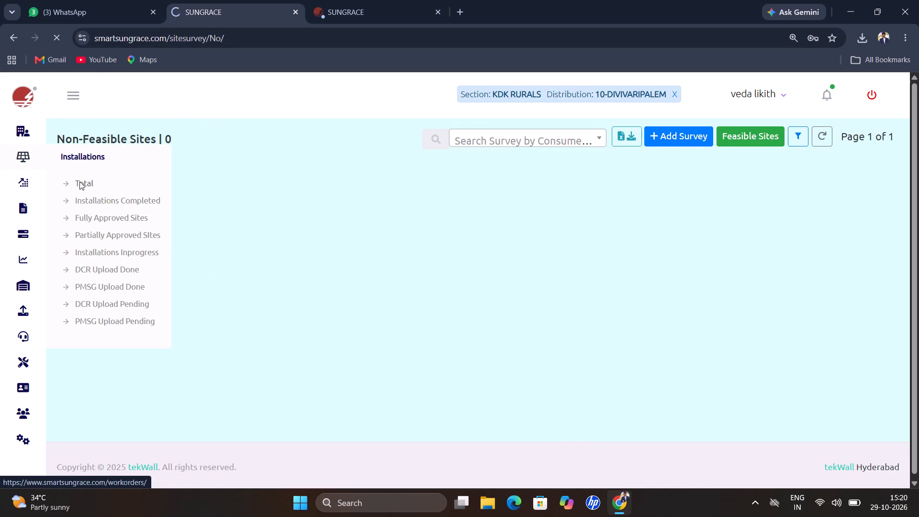
pyautogui.scroll(-3, 440, 218)
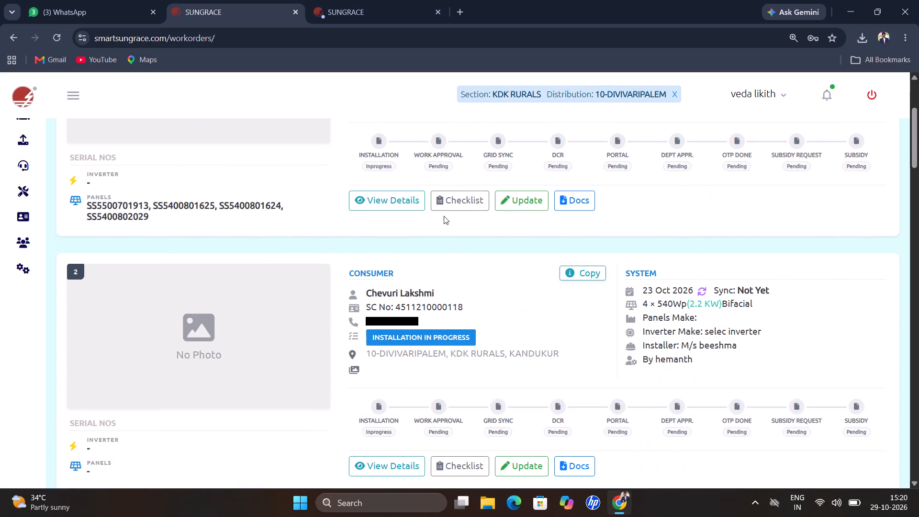
pyautogui.scroll(-5, 444, 216)
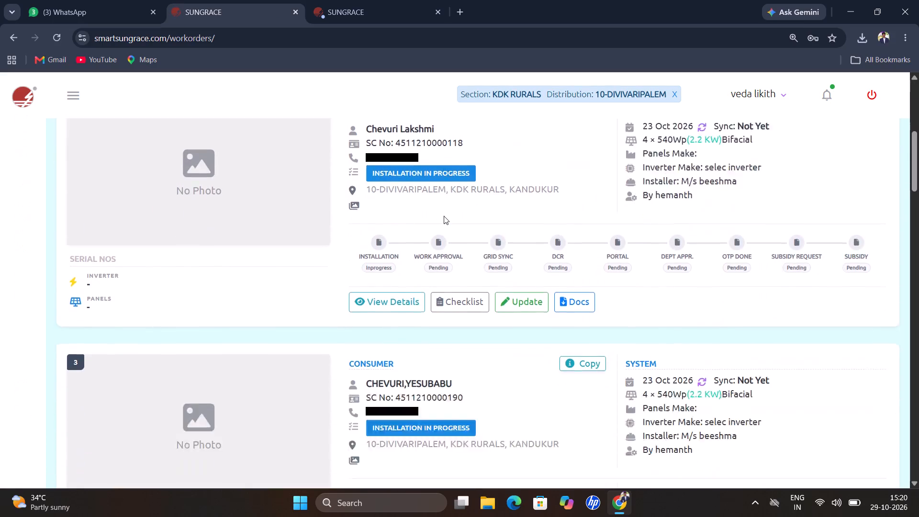
pyautogui.scroll(-5, 444, 216)
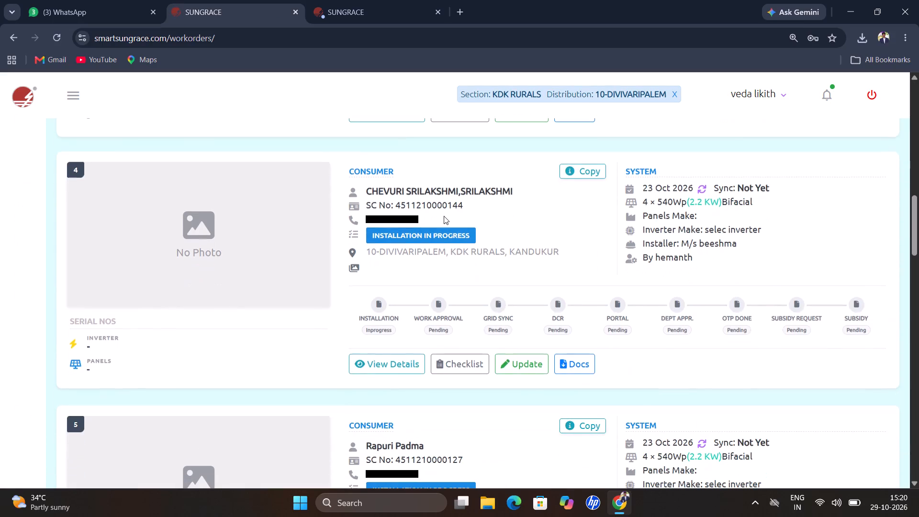
pyautogui.scroll(-8, 444, 216)
pyautogui.scroll(-3, 446, 303)
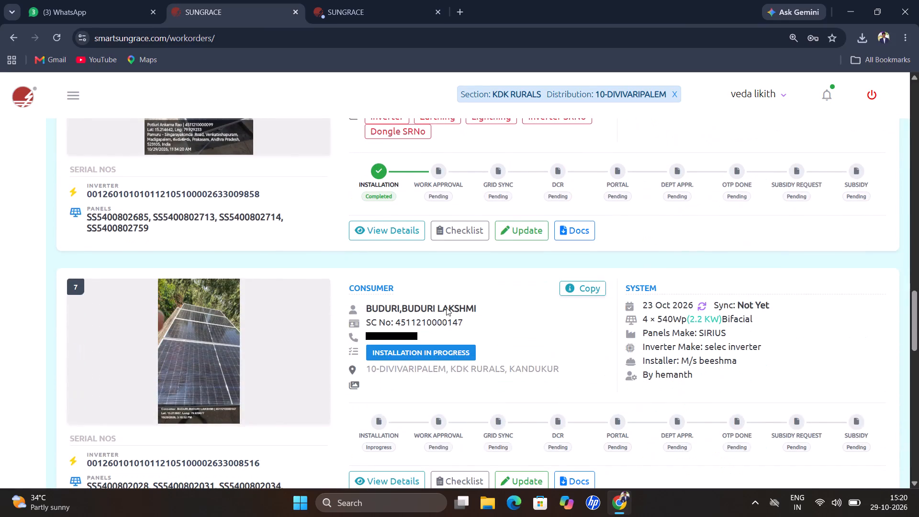
pyautogui.scroll(2, 423, 284)
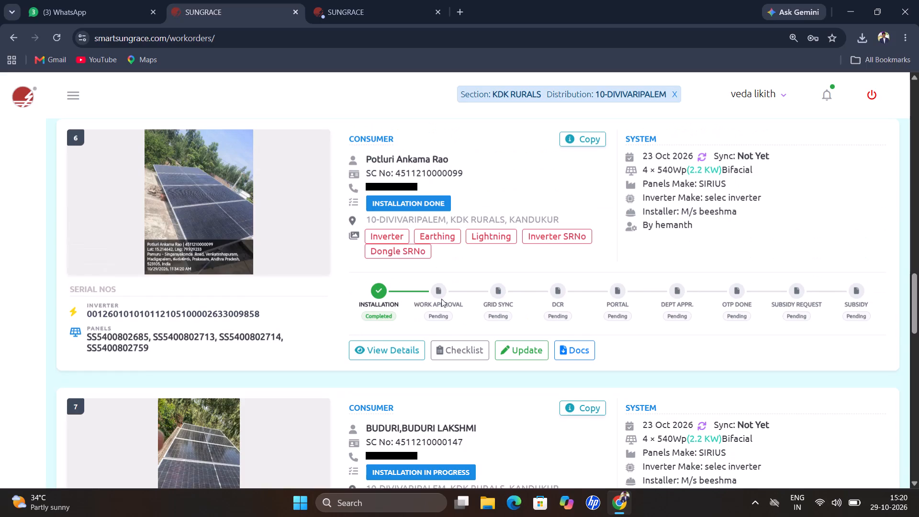
pyautogui.scroll(-3, 448, 300)
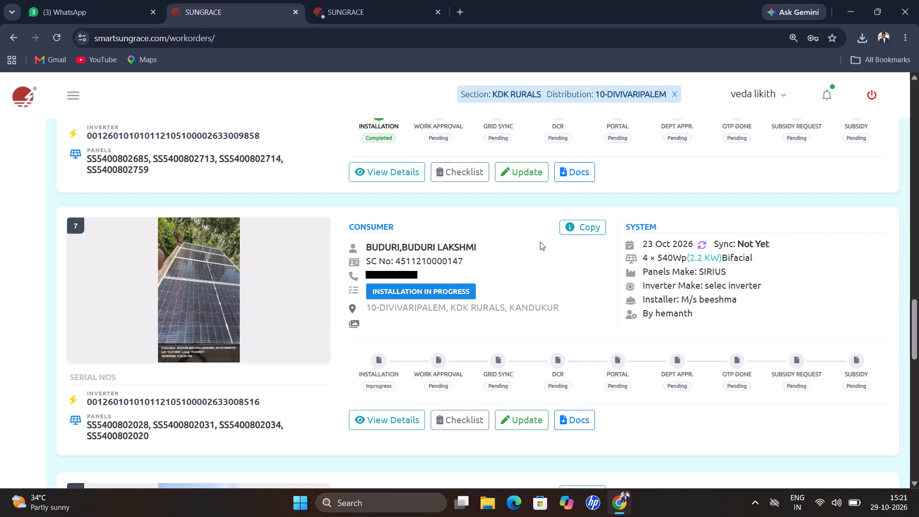
pyautogui.scroll(9, 430, 249)
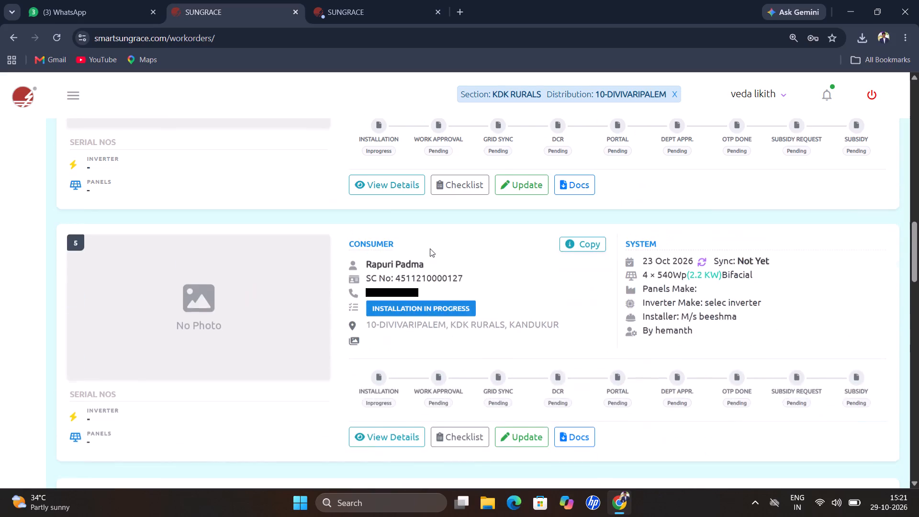
pyautogui.scroll(9, 430, 248)
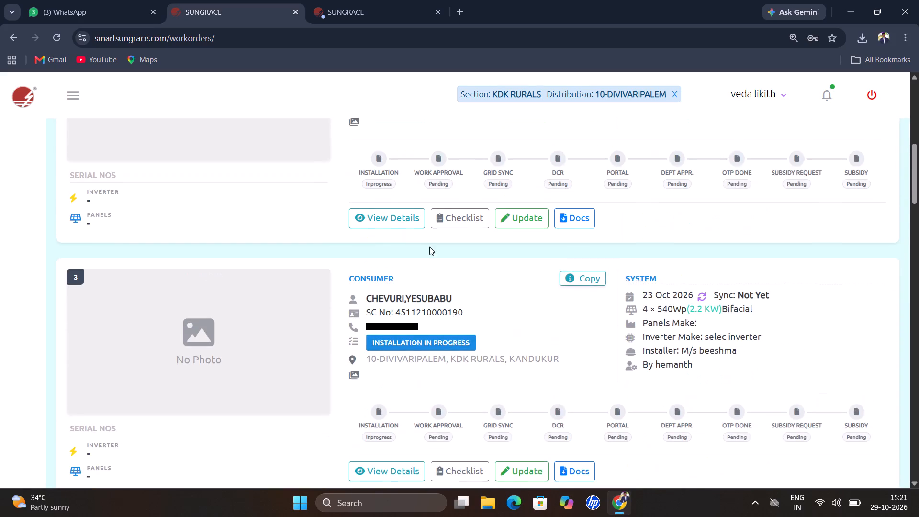
pyautogui.scroll(16, 429, 246)
pyautogui.scroll(-10, 428, 247)
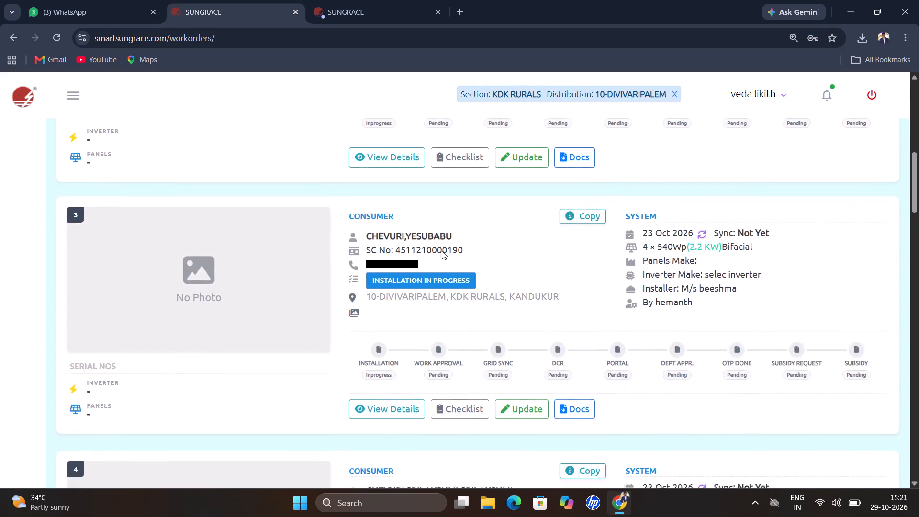
pyautogui.scroll(-11, 442, 251)
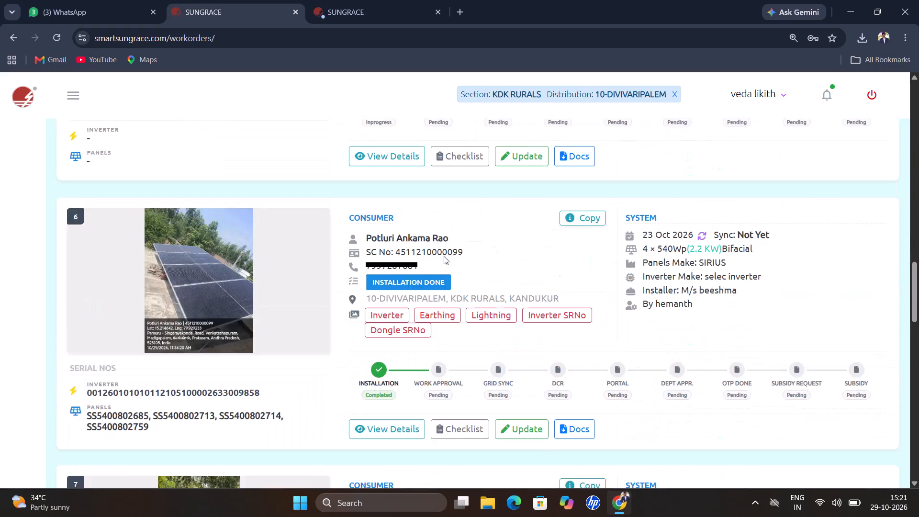
pyautogui.scroll(-11, 444, 256)
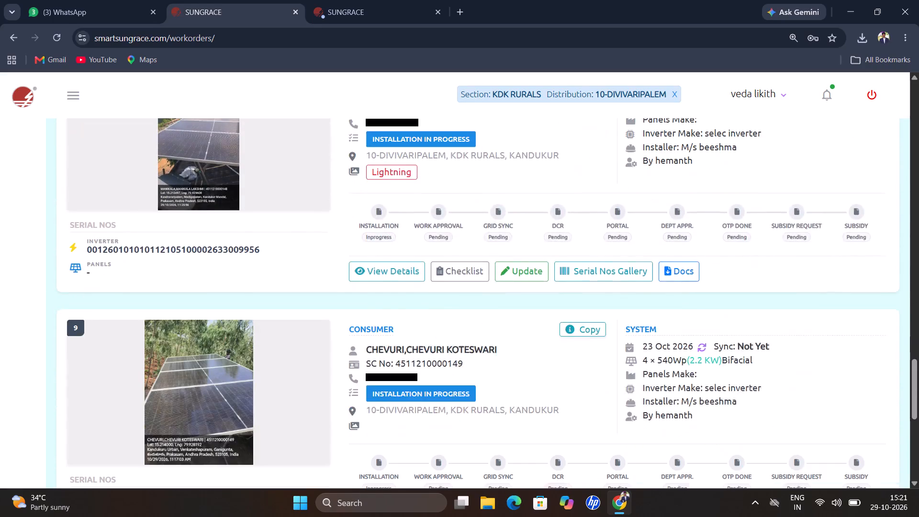
pyautogui.scroll(-9, 447, 255)
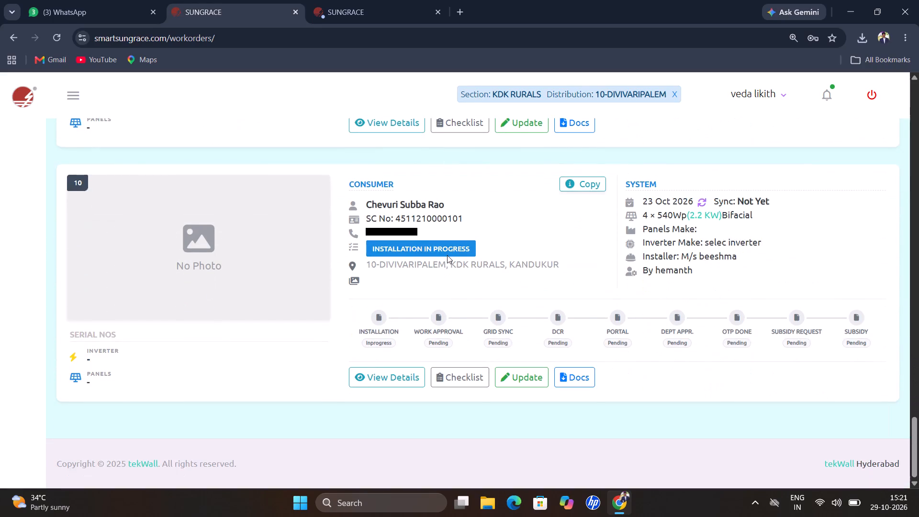
pyautogui.scroll(7, 447, 255)
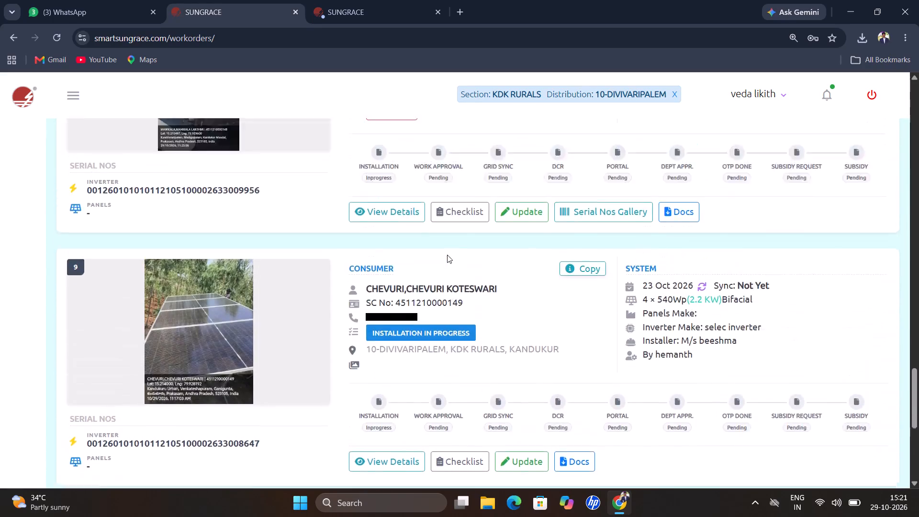
# Search the work orders by service number for 102, clear the search text and close the search.
pyautogui.scroll(20, 447, 255)
pyautogui.scroll(11, 447, 255)
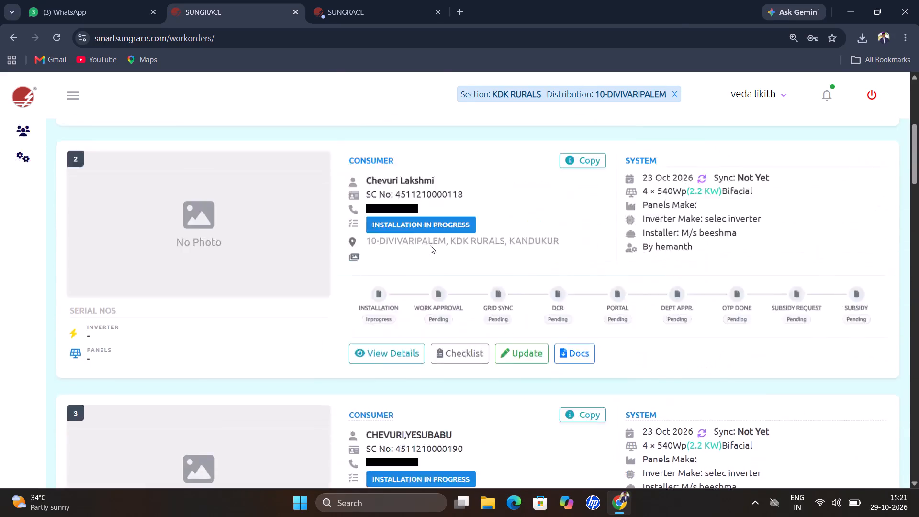
pyautogui.scroll(10, 430, 245)
pyautogui.click(553, 144)
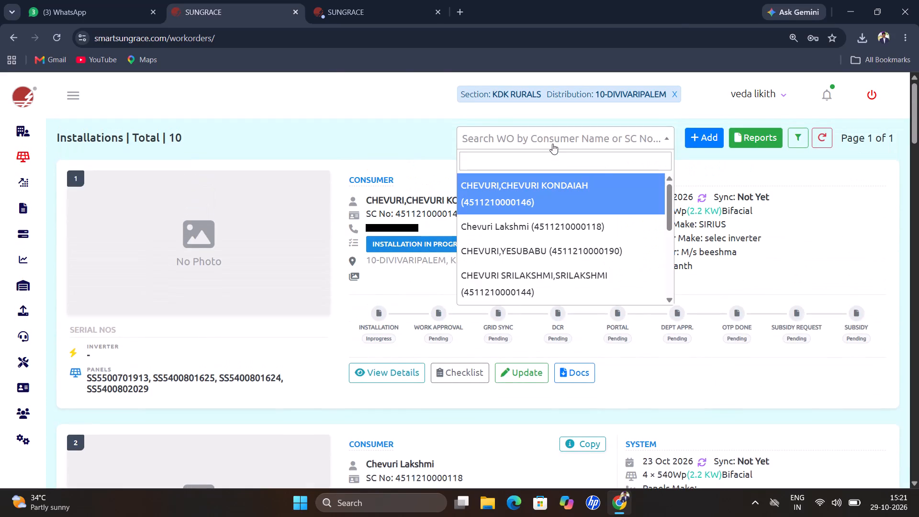
pyautogui.write('102')
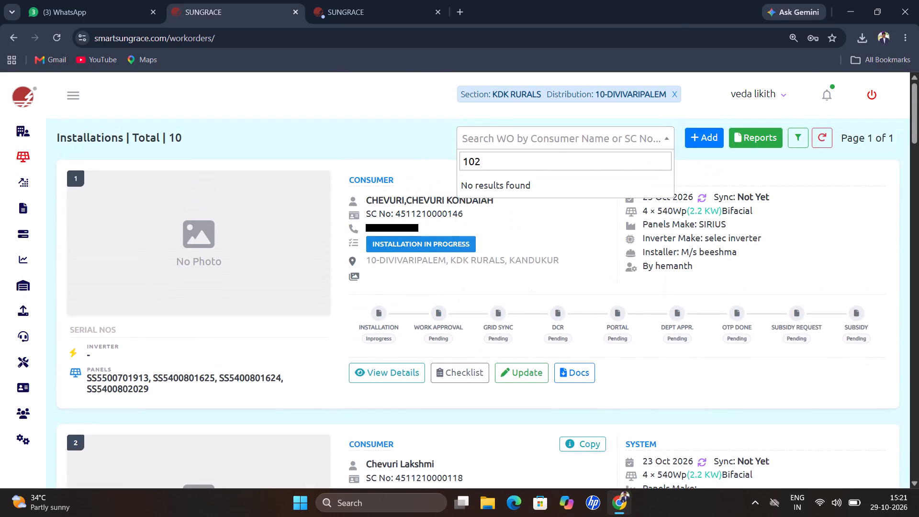
pyautogui.press('BackSpace')
pyautogui.press('BackSpace')
pyautogui.press('BackSpace')
pyautogui.press('BackSpace')
pyautogui.press('BackSpace')
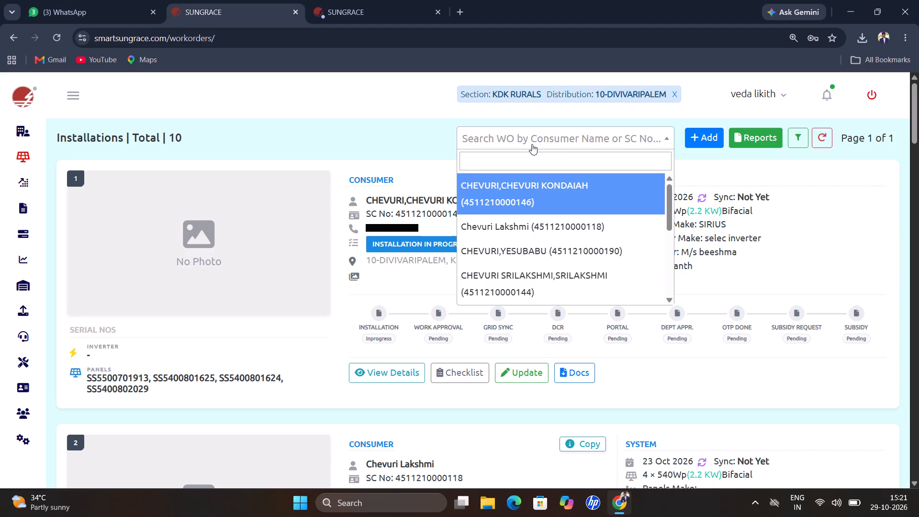
pyautogui.click(378, 90)
pyautogui.click(540, 138)
pyautogui.press('1')
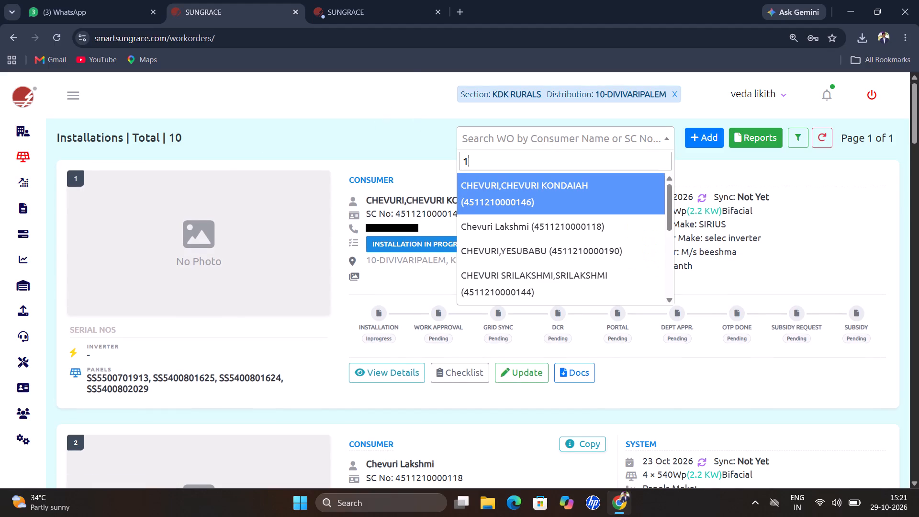
pyautogui.write('46')
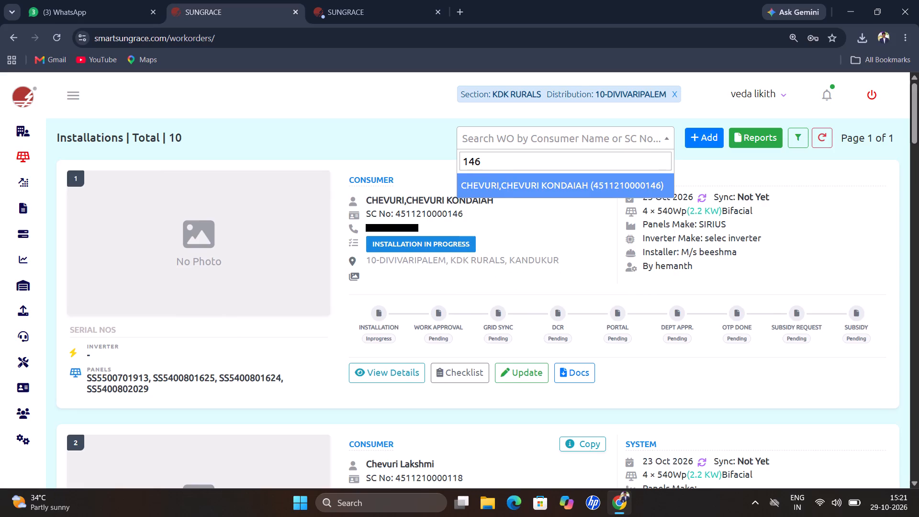
pyautogui.click(576, 189)
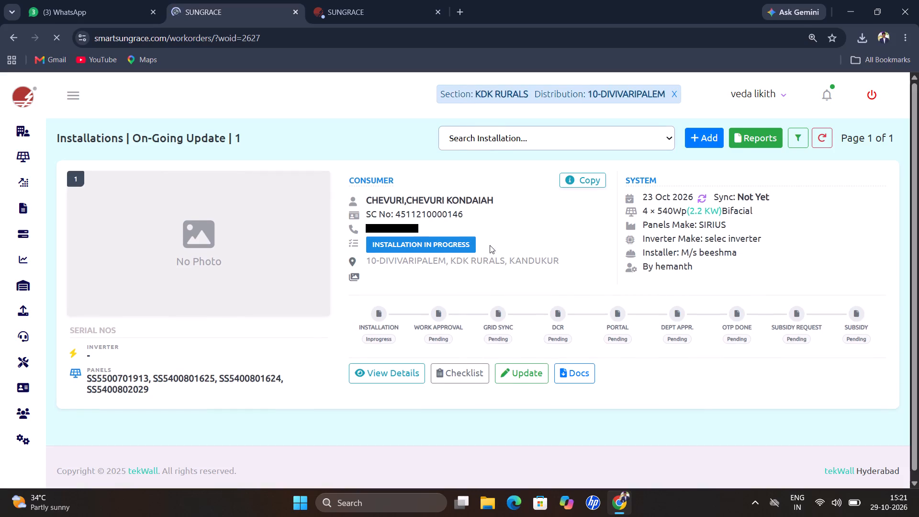
pyautogui.scroll(-1, 521, 251)
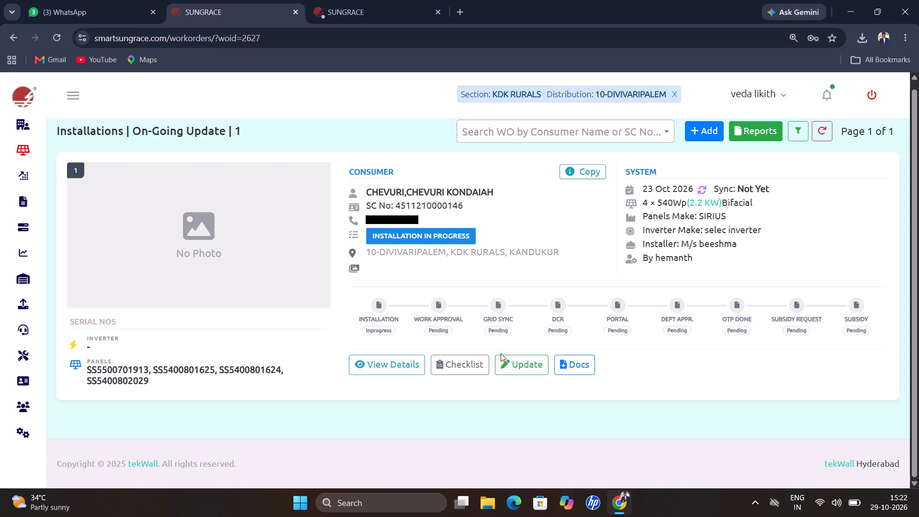
pyautogui.click(498, 350)
pyautogui.click(503, 363)
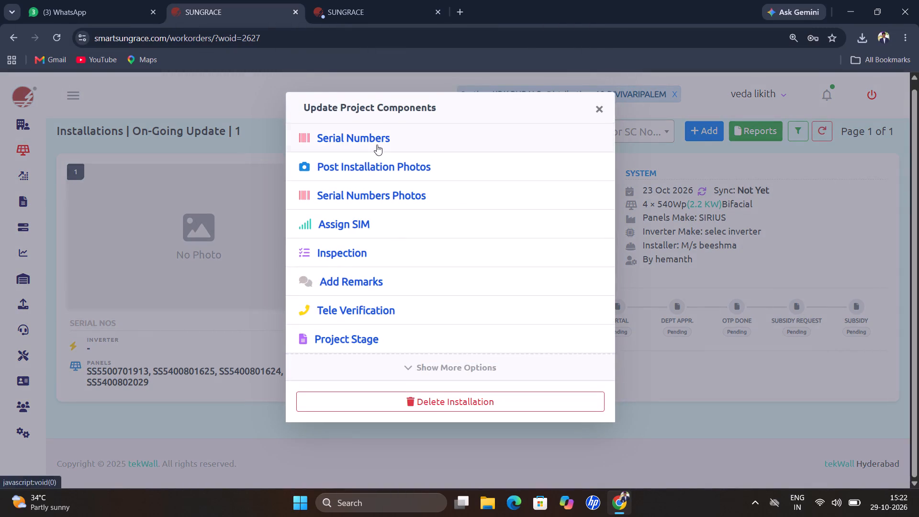
pyautogui.click(377, 145)
# Delete all four existing panel serial numbers from this installation.
pyautogui.scroll(-1, 553, 258)
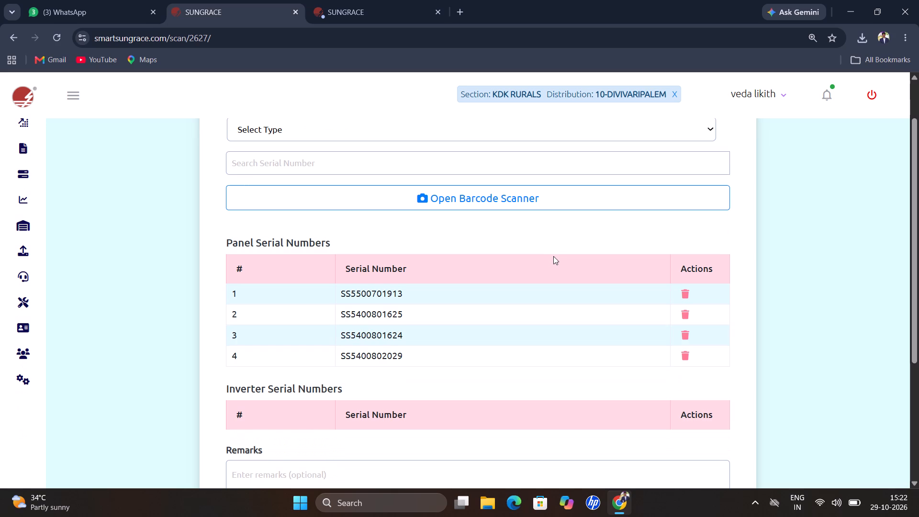
pyautogui.click(685, 290)
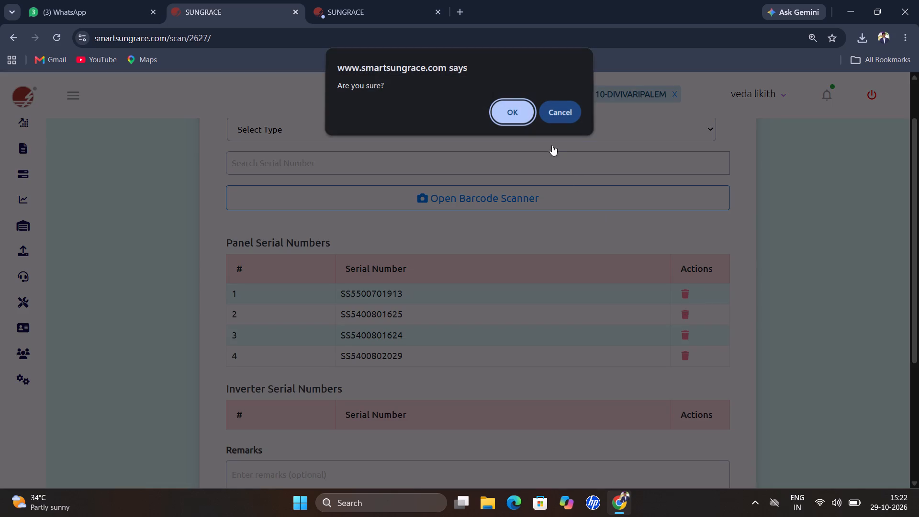
pyautogui.click(509, 107)
pyautogui.click(688, 293)
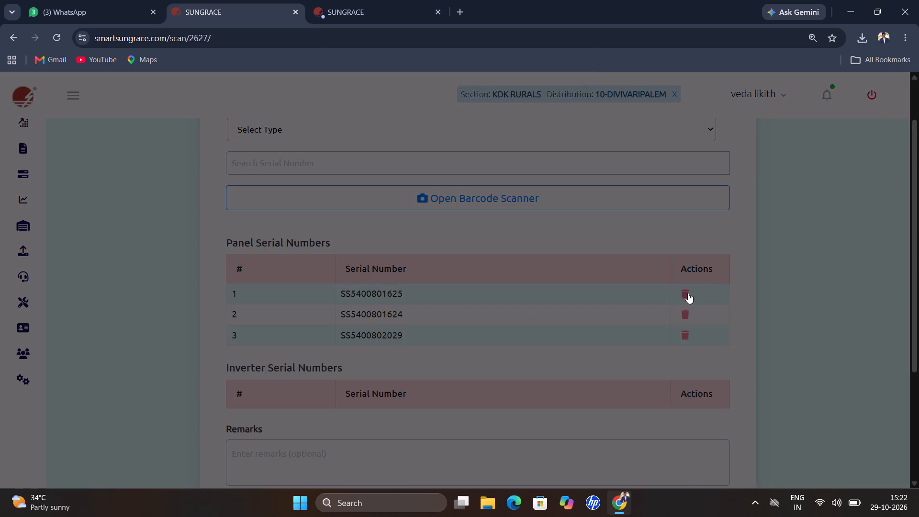
pyautogui.click(524, 112)
pyautogui.click(687, 308)
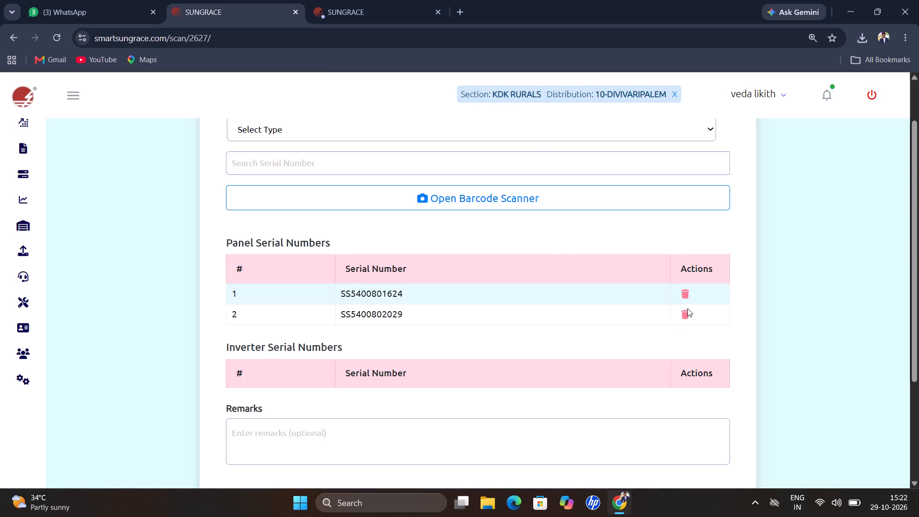
pyautogui.click(686, 313)
pyautogui.moveTo(523, 116); pyautogui.dragTo(525, 118)
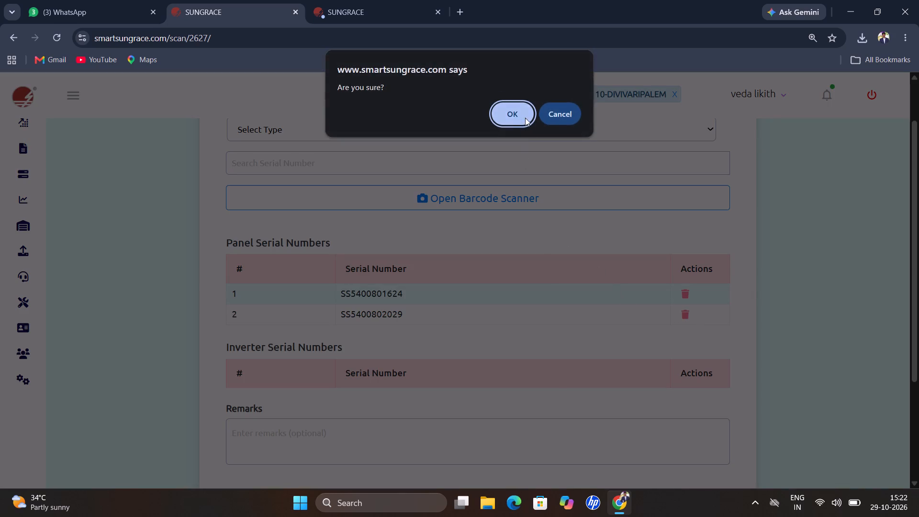
pyautogui.moveTo(525, 118); pyautogui.dragTo(525, 124)
pyautogui.click(683, 294)
pyautogui.click(513, 117)
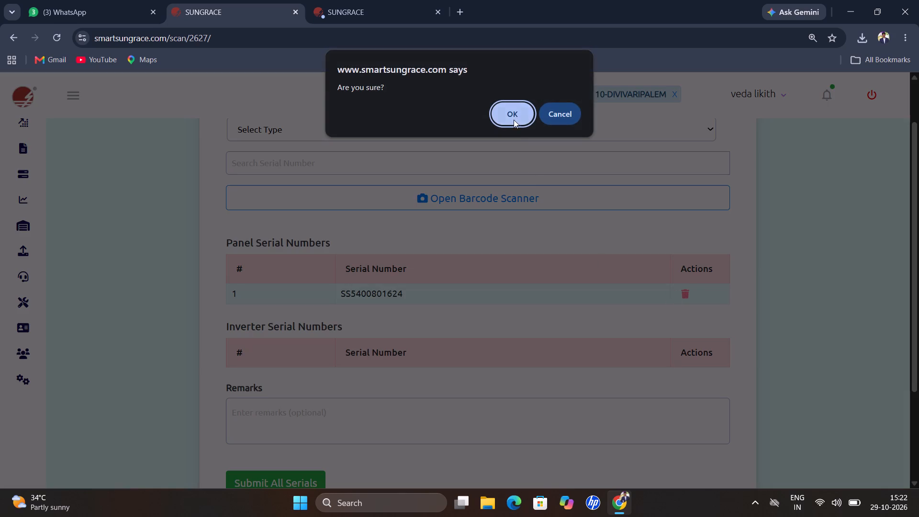
pyautogui.scroll(1, 440, 223)
pyautogui.click(388, 192)
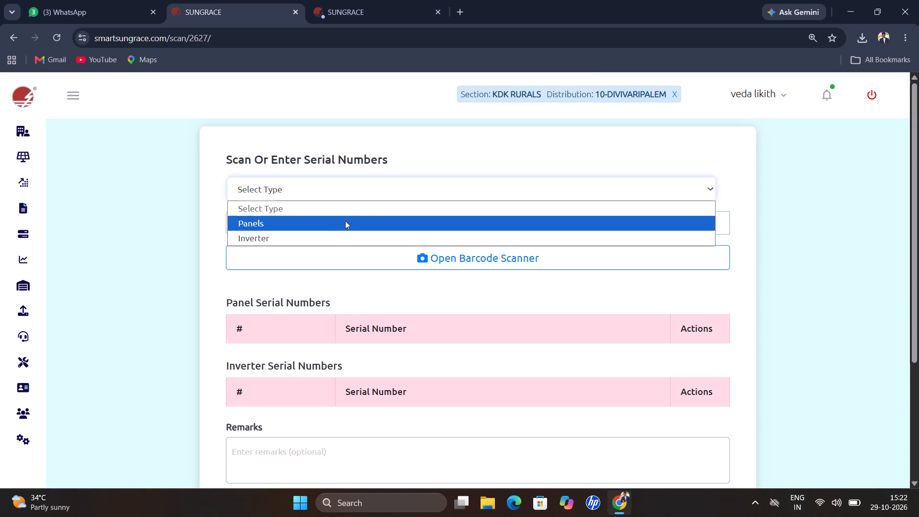
pyautogui.click(328, 222)
pyautogui.click(305, 223)
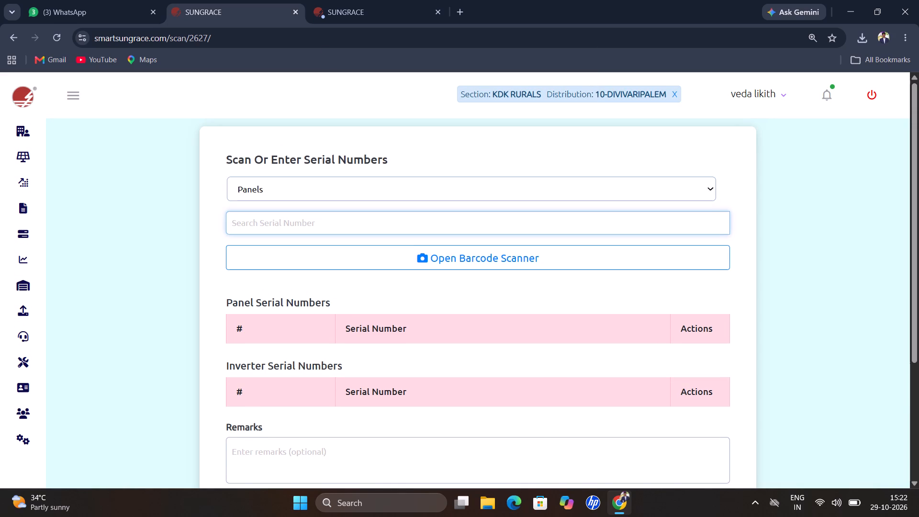
pyautogui.write('2712')
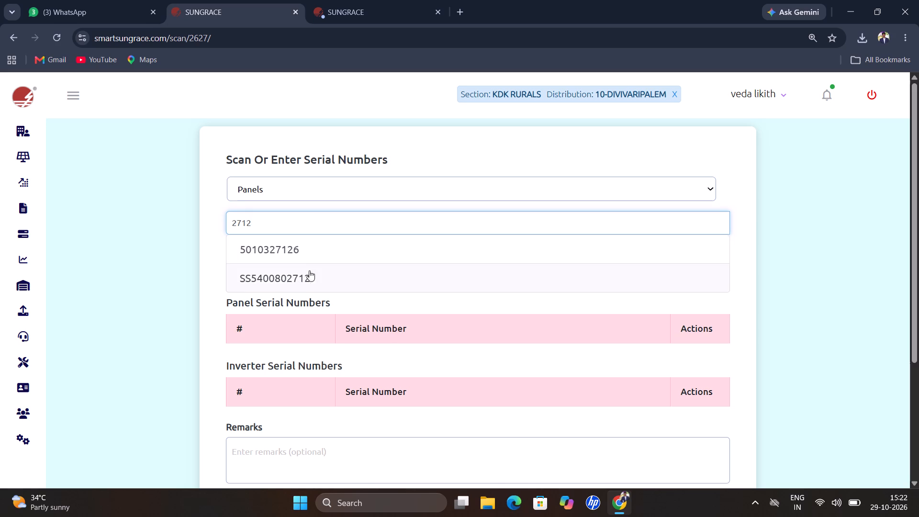
pyautogui.click(314, 278)
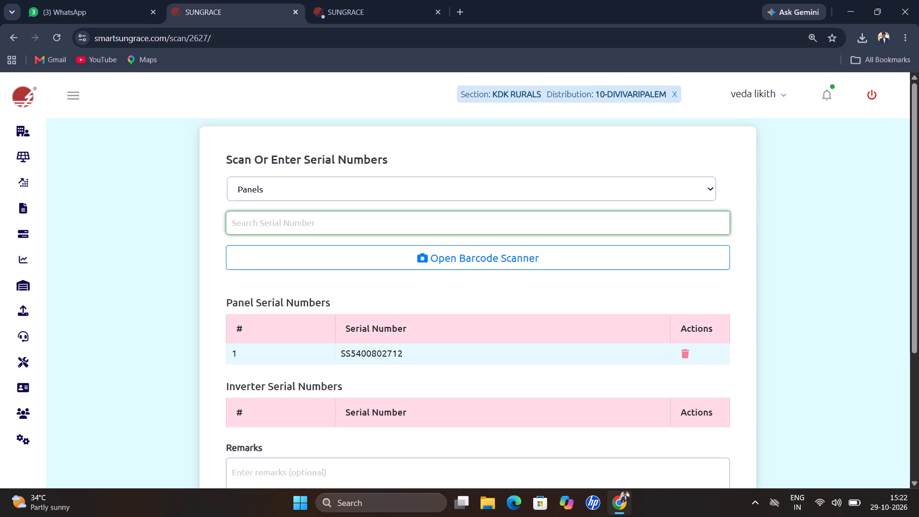
pyautogui.click(302, 218)
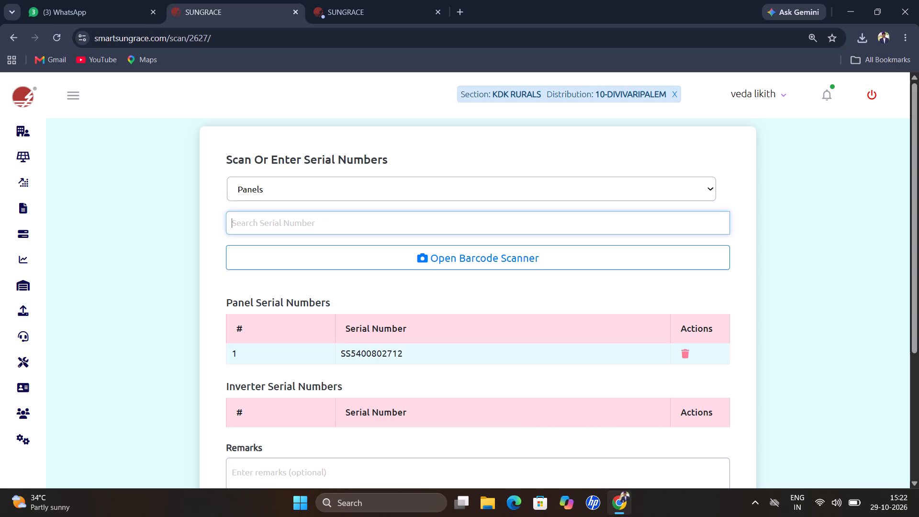
pyautogui.press('2')
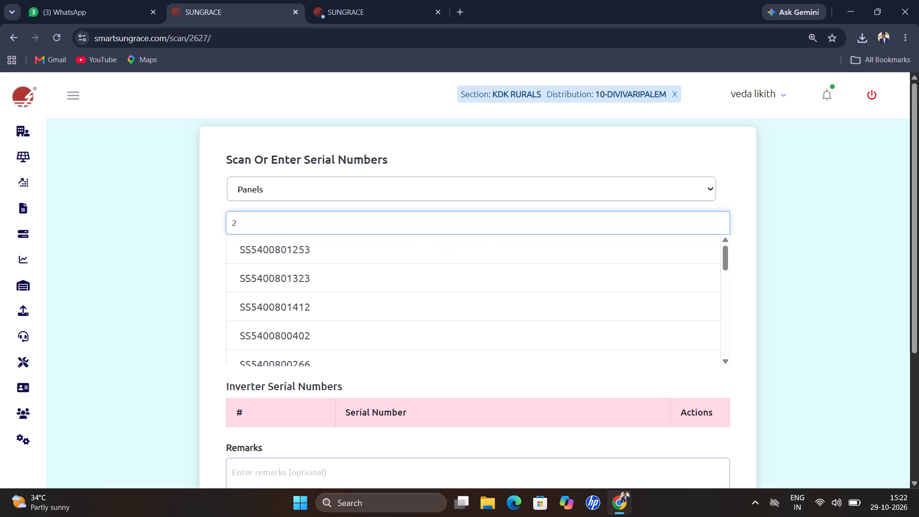
pyautogui.write('684')
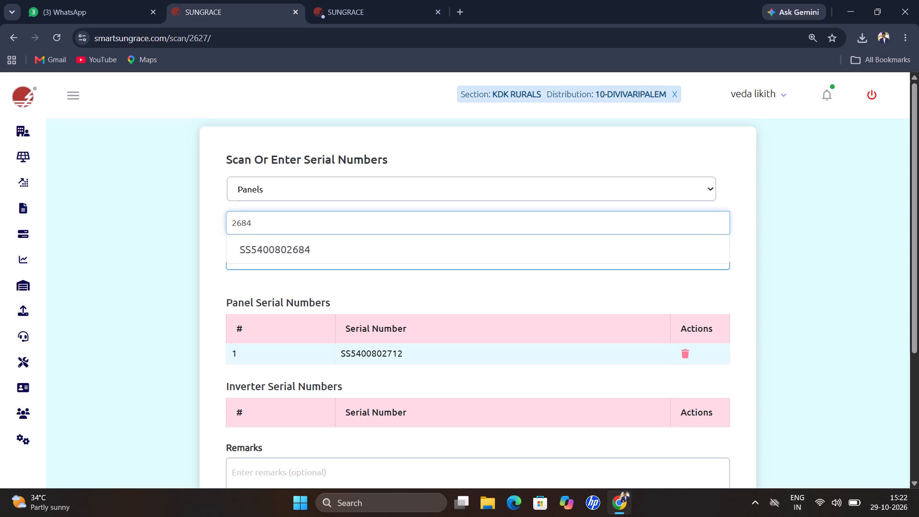
pyautogui.click(289, 244)
pyautogui.click(287, 225)
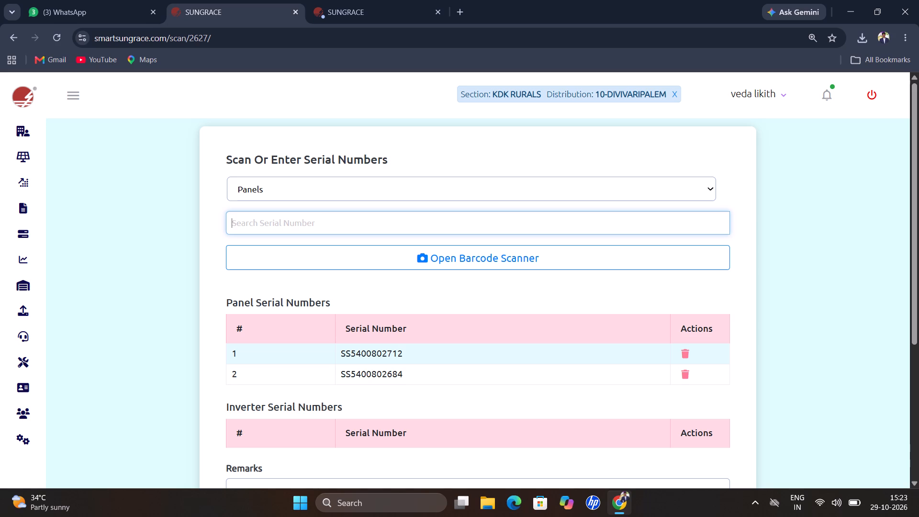
pyautogui.write('2686')
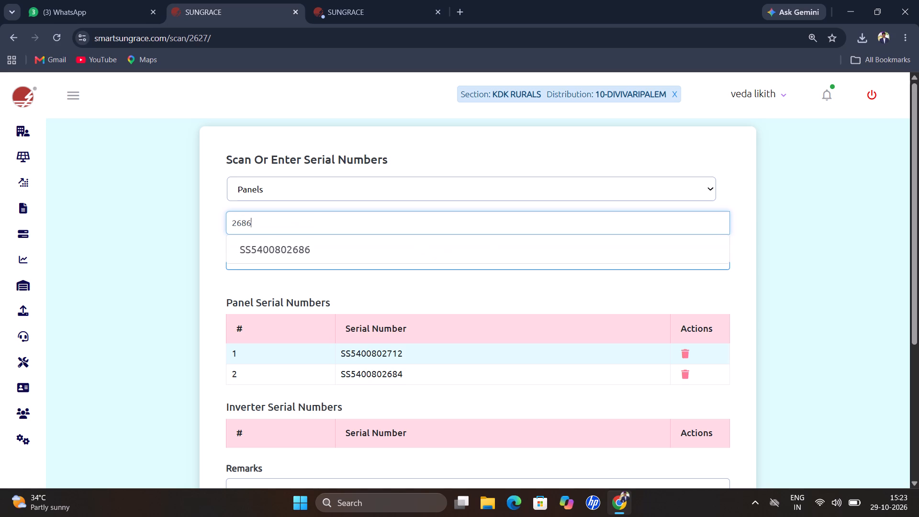
pyautogui.click(295, 245)
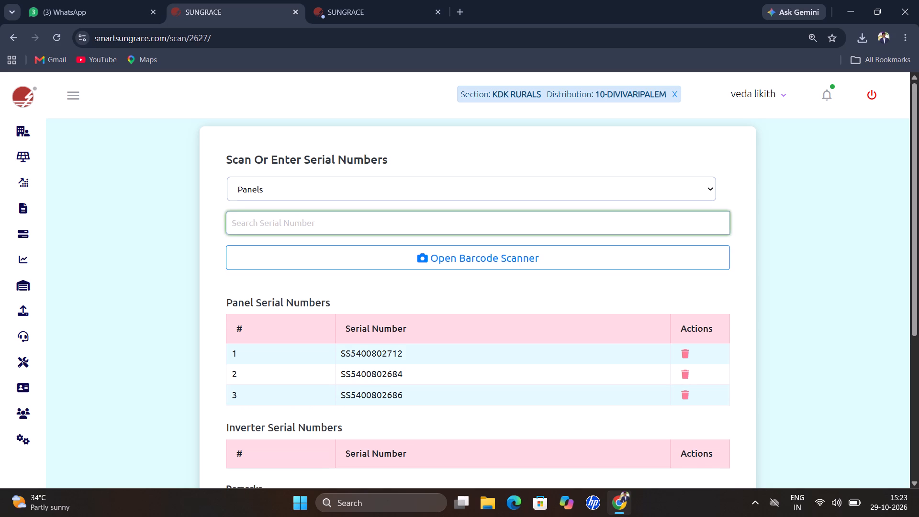
pyautogui.doubleClick(298, 229)
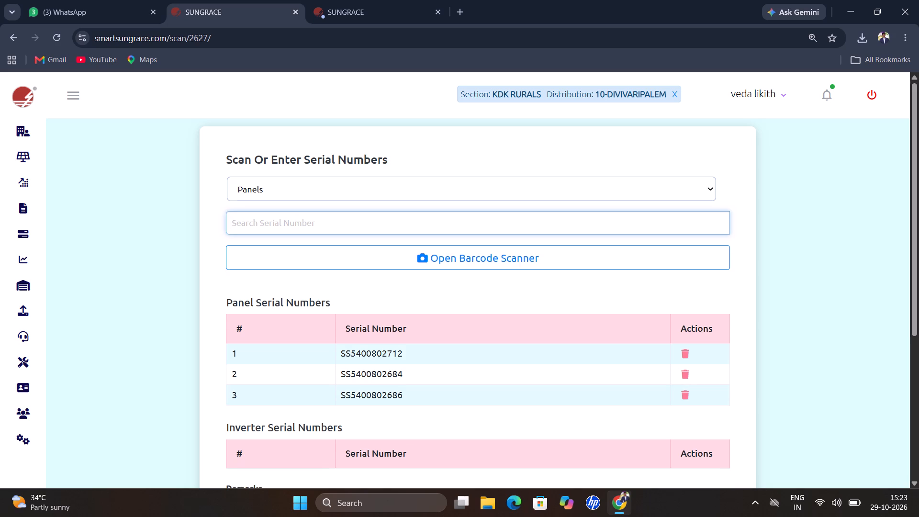
pyautogui.click(299, 224)
pyautogui.press('2')
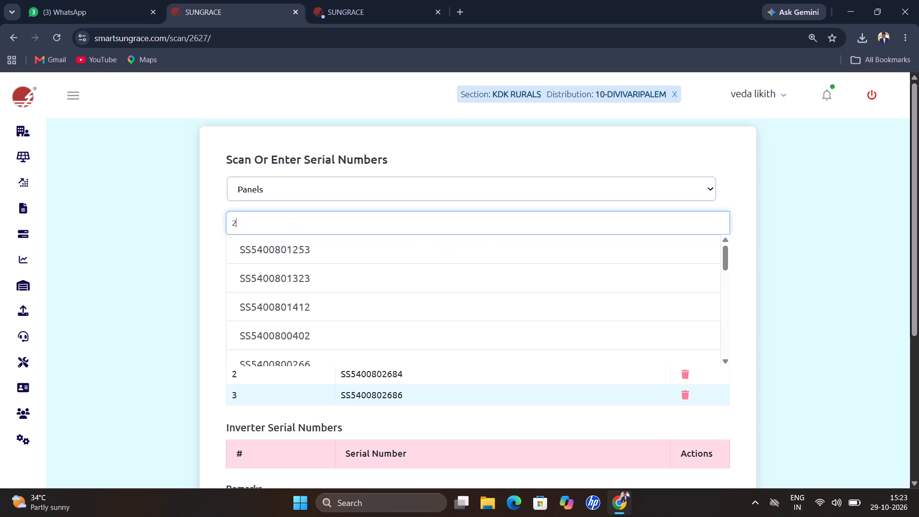
pyautogui.write('680')
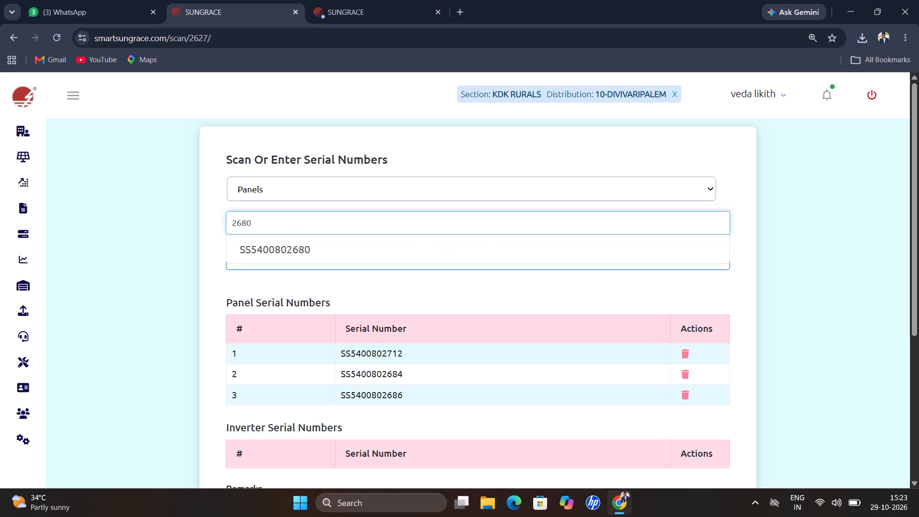
pyautogui.click(306, 245)
pyautogui.click(315, 222)
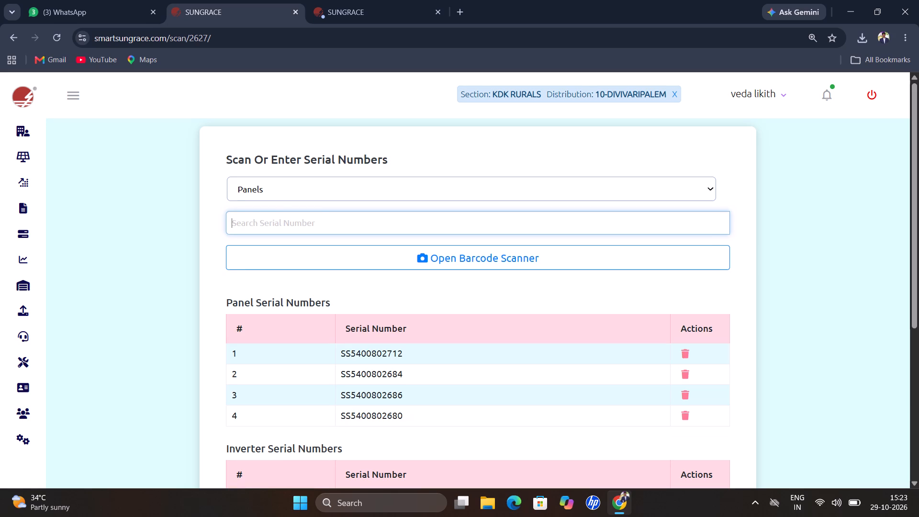
# Set the serial type to Inverter and get the serial number search ready for entry.
pyautogui.click(317, 195)
pyautogui.click(301, 234)
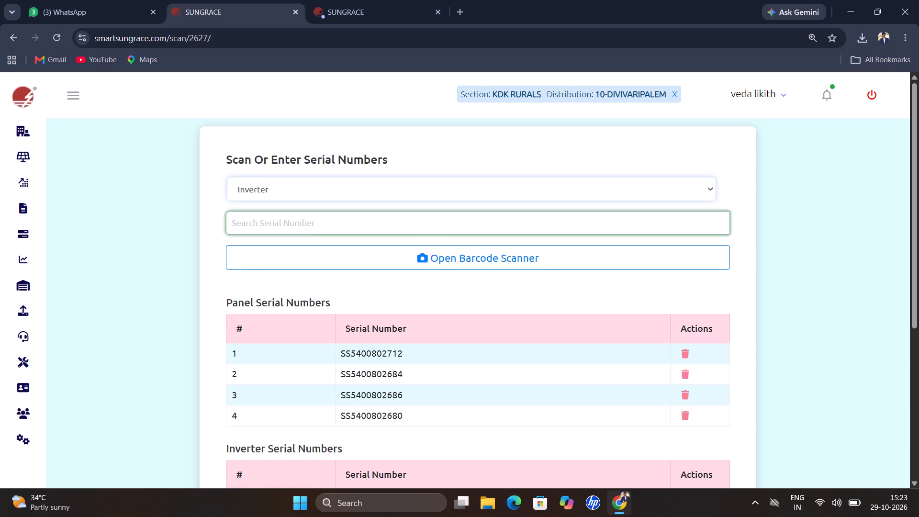
pyautogui.click(301, 231)
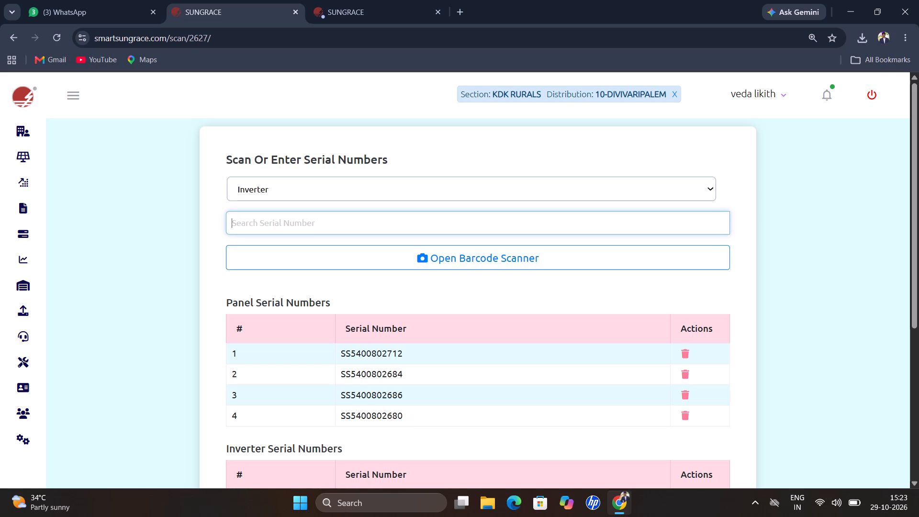
# Find and add the inverter serial number ending in 9875, and submit all serials for this installation.
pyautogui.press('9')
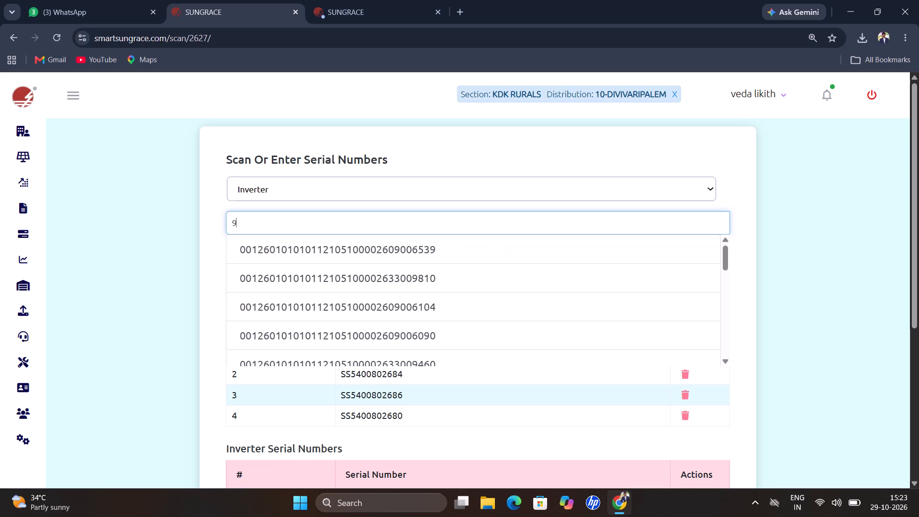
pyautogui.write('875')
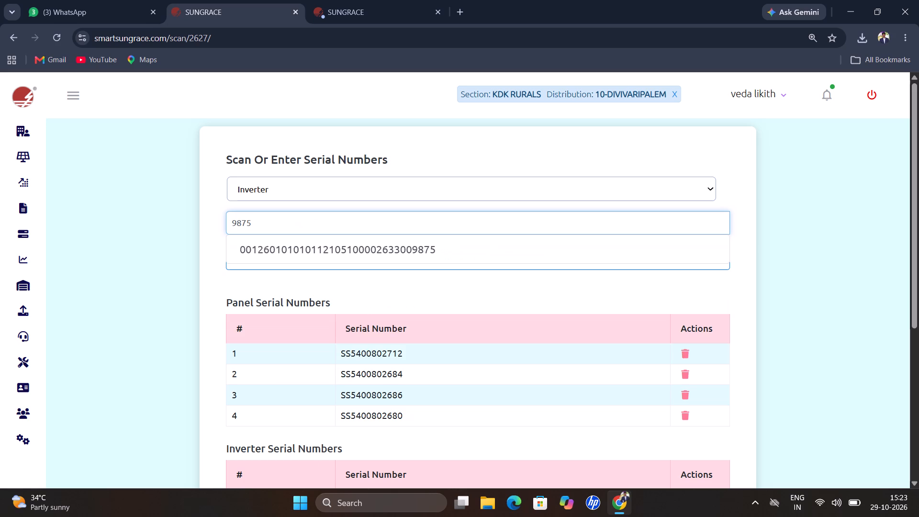
pyautogui.click(327, 250)
pyautogui.scroll(-4, 359, 241)
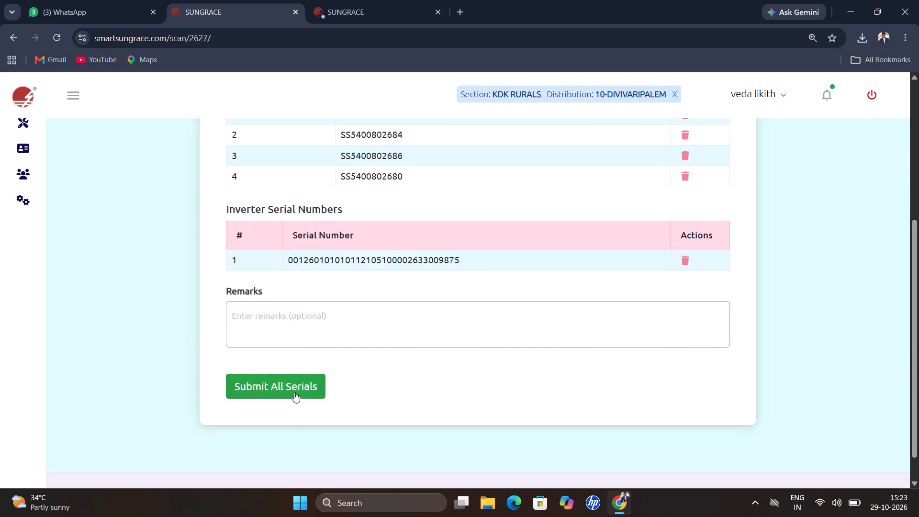
pyautogui.click(294, 388)
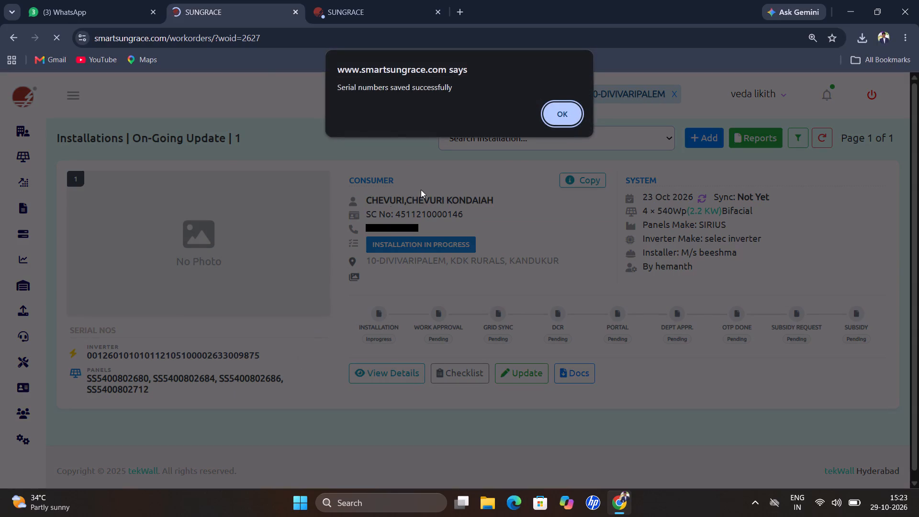
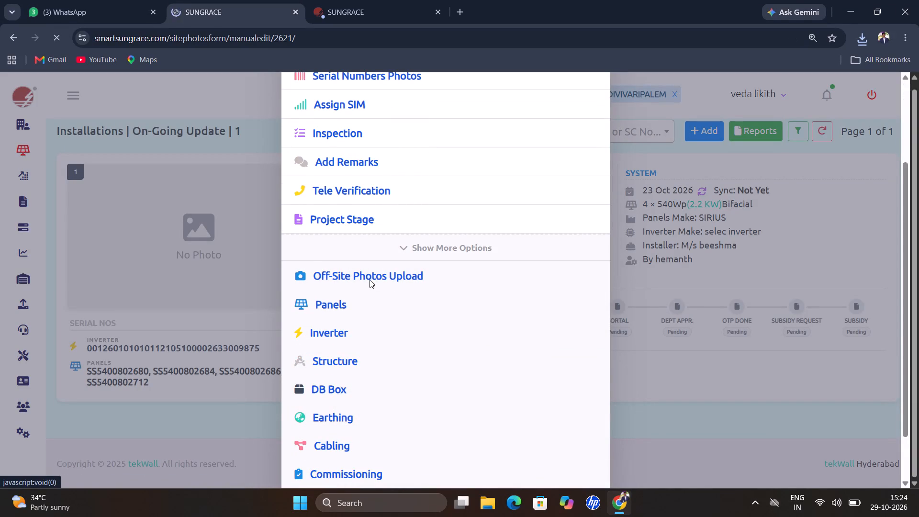
# Enter 15.213687 as the latitude in the site photos form, removing the longitude part of the pasted coordinates.
pyautogui.click(378, 217)
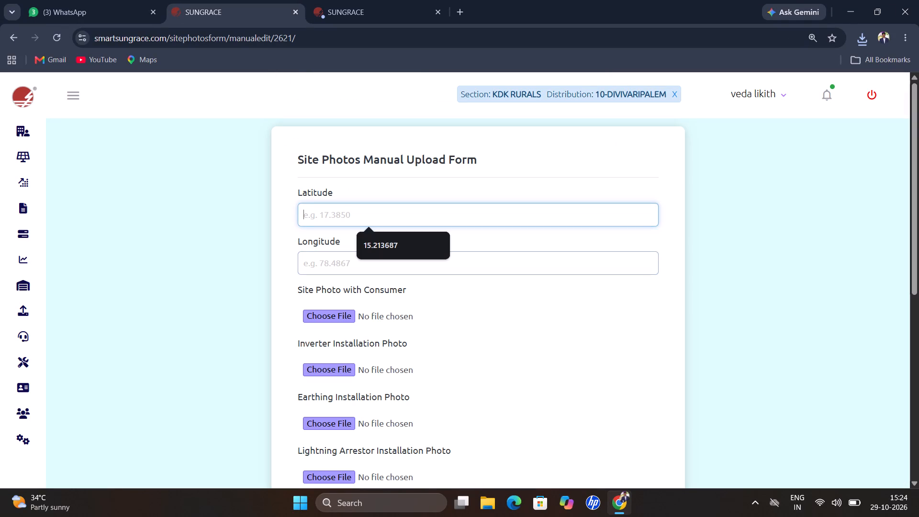
pyautogui.hotkey('ctrl', 'v')
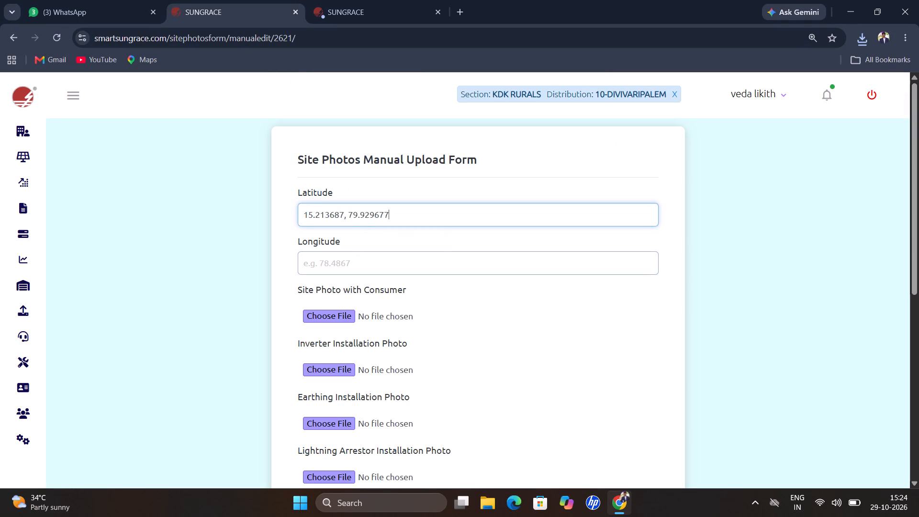
pyautogui.press('BackSpace')
pyautogui.press('BackSpace')
pyautogui.press('BackSpace')
pyautogui.press('BackSpace')
pyautogui.press('BackSpace')
pyautogui.press('BackSpace')
pyautogui.press('BackSpace')
pyautogui.press('BackSpace')
pyautogui.press('BackSpace')
pyautogui.press('BackSpace')
pyautogui.press('BackSpace')
pyautogui.press('Down')
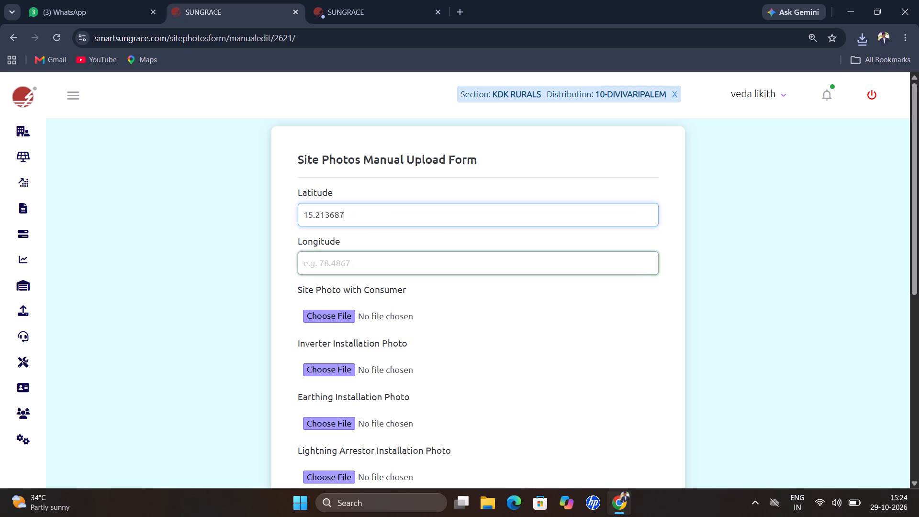
# Enter 79.929677 as the longitude, removing the latitude part of the pasted coordinates.
pyautogui.click(326, 264)
pyautogui.hotkey('ctrl', 'v')
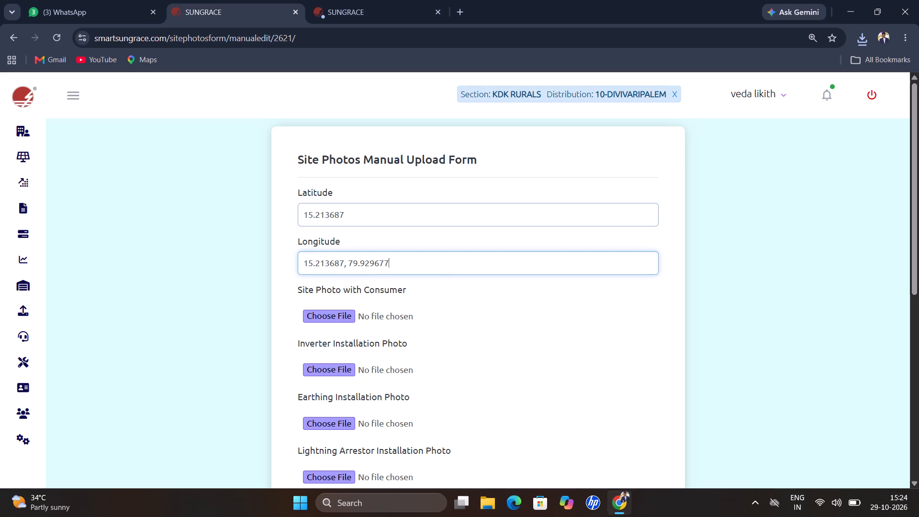
pyautogui.press('Left')
pyautogui.press('Left')
pyautogui.press('Left')
pyautogui.press('Left')
pyautogui.press('Left')
pyautogui.press('Left')
pyautogui.press('Left')
pyautogui.press('Left')
pyautogui.press('Left')
pyautogui.press('BackSpace')
pyautogui.press('BackSpace')
pyautogui.press('BackSpace')
pyautogui.press('BackSpace')
pyautogui.press('BackSpace')
pyautogui.press('BackSpace')
pyautogui.press('BackSpace')
pyautogui.press('BackSpace')
pyautogui.press('BackSpace')
pyautogui.press('BackSpace')
pyautogui.press('BackSpace')
pyautogui.press('BackSpace')
pyautogui.press('BackSpace')
pyautogui.press('BackSpace')
pyautogui.press('BackSpace')
pyautogui.press('BackSpace')
# Browse the Downloads folder for the image to attach as the Site Photo with Consumer.
pyautogui.scroll(-8, 404, 212)
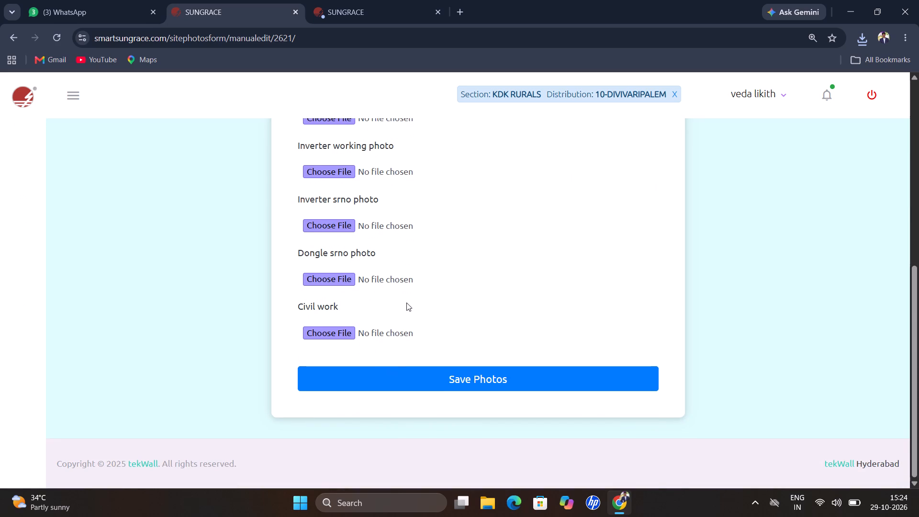
pyautogui.scroll(4, 406, 303)
pyautogui.click(322, 193)
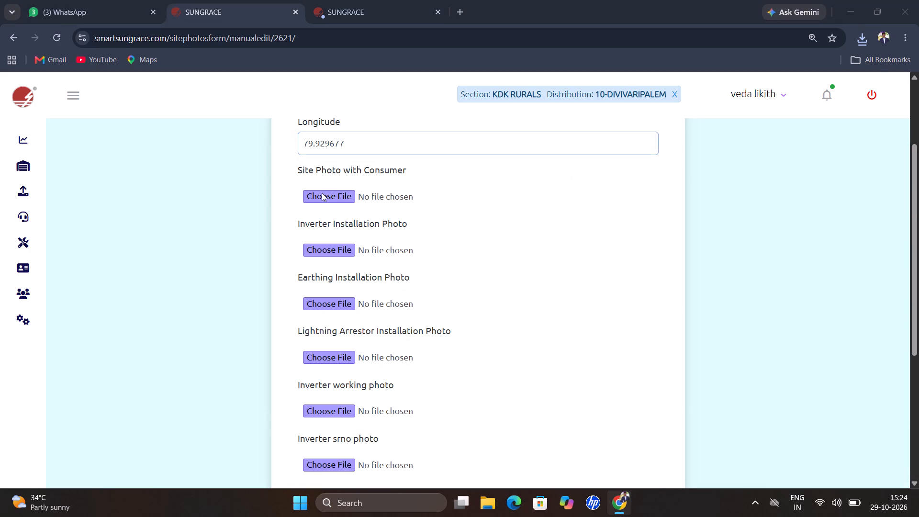
pyautogui.click(60, 290)
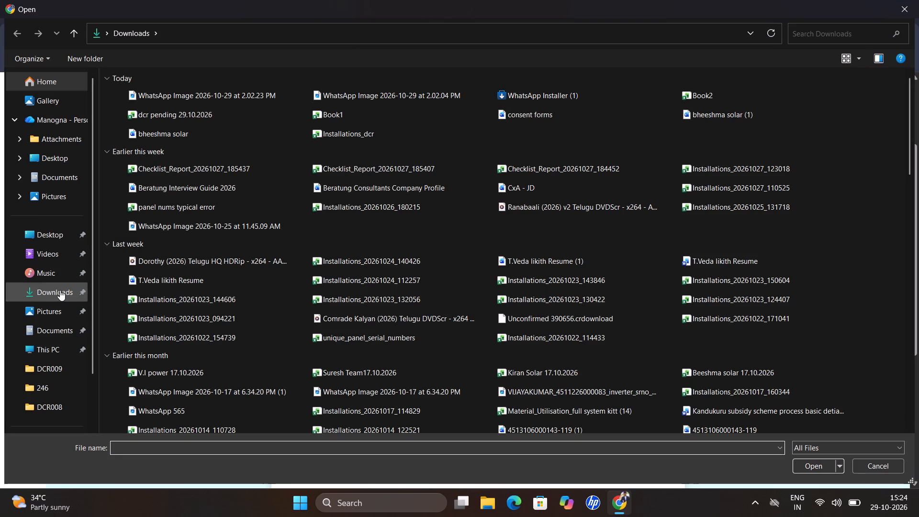
pyautogui.doubleClick(59, 290)
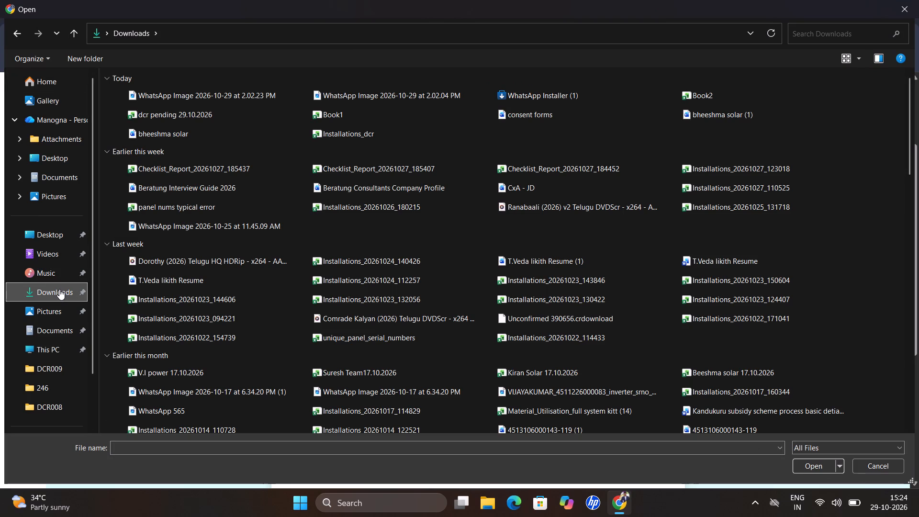
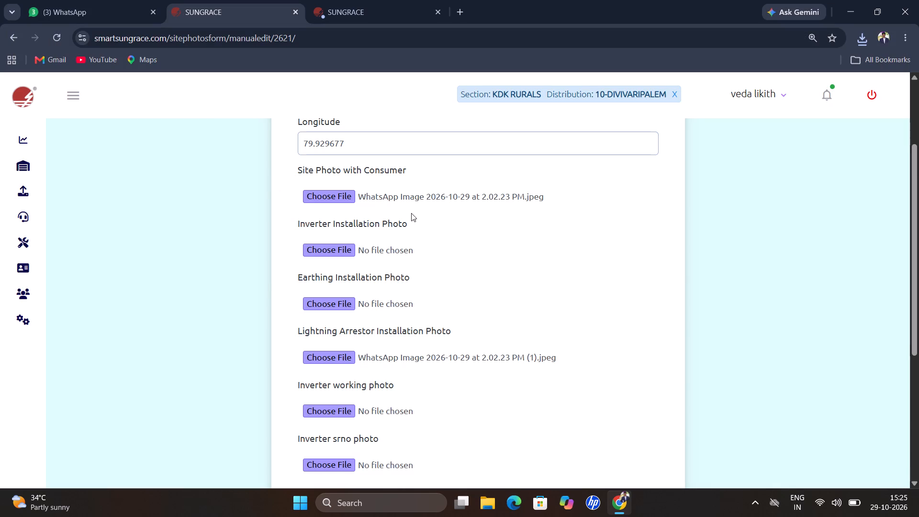
# Open the file selection for the Inverter Installation Photo.
pyautogui.click(341, 250)
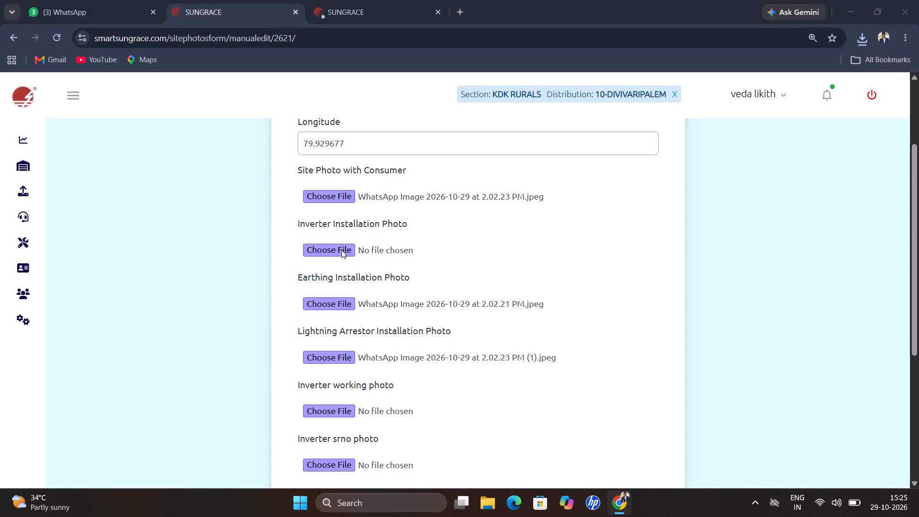
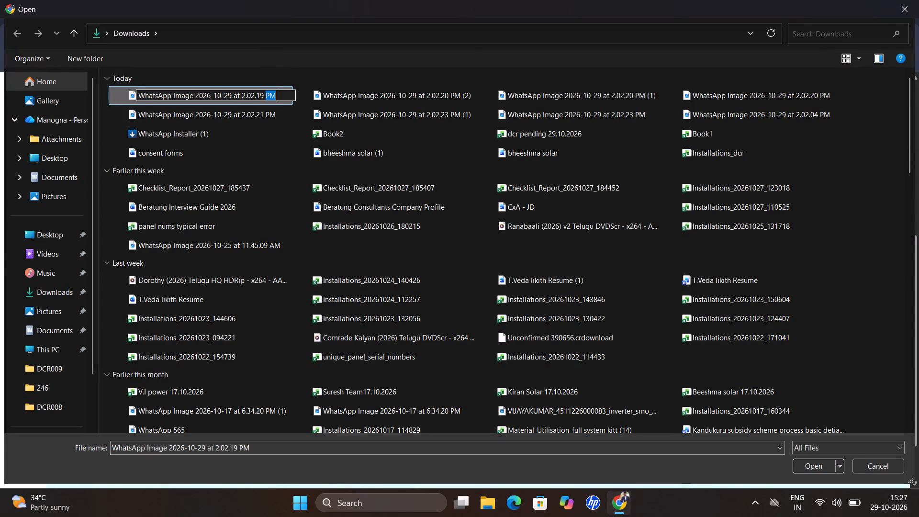
# Attach WhatsApp Image 2026-10-29 at 2.02.19 PM from Downloads as the dongle srno photo.
pyautogui.click(291, 138)
pyautogui.doubleClick(241, 90)
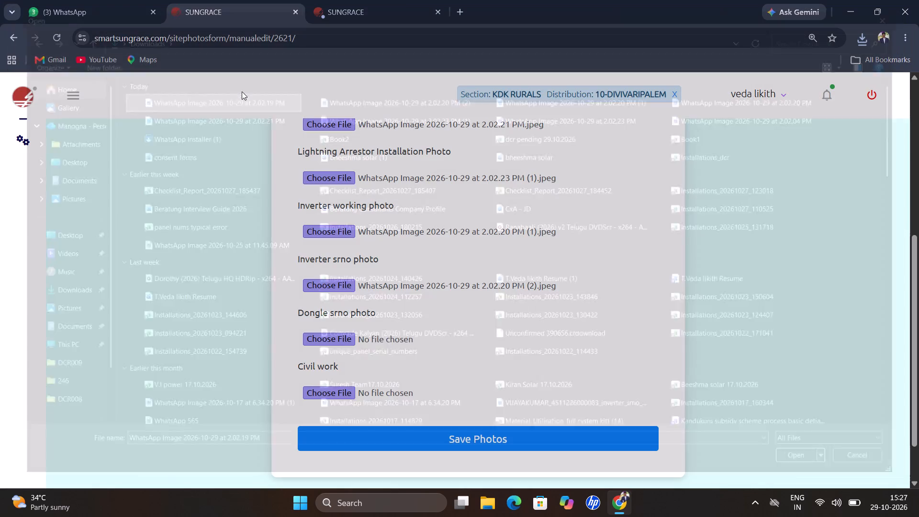
# Save the site photos, applying the location overlay to all seven attached photos from site photo through dongle srno photo.
pyautogui.click(368, 437)
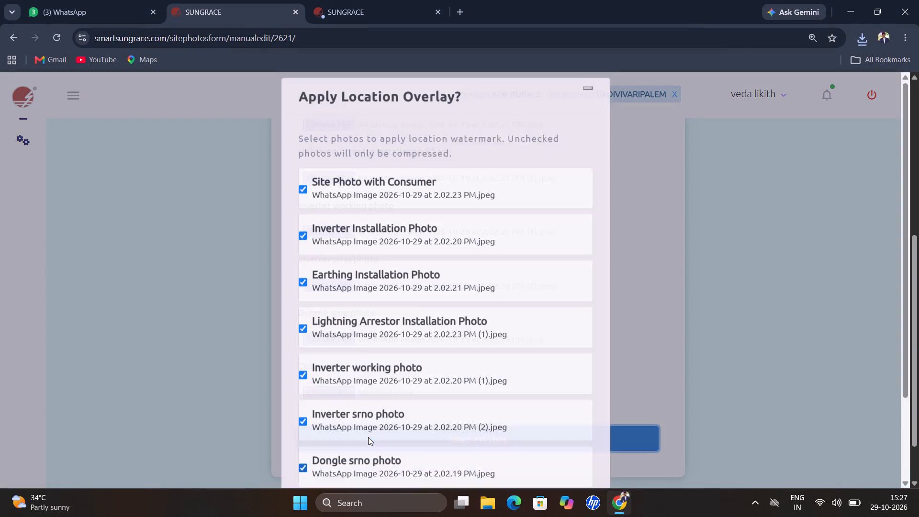
pyautogui.scroll(-6, 515, 208)
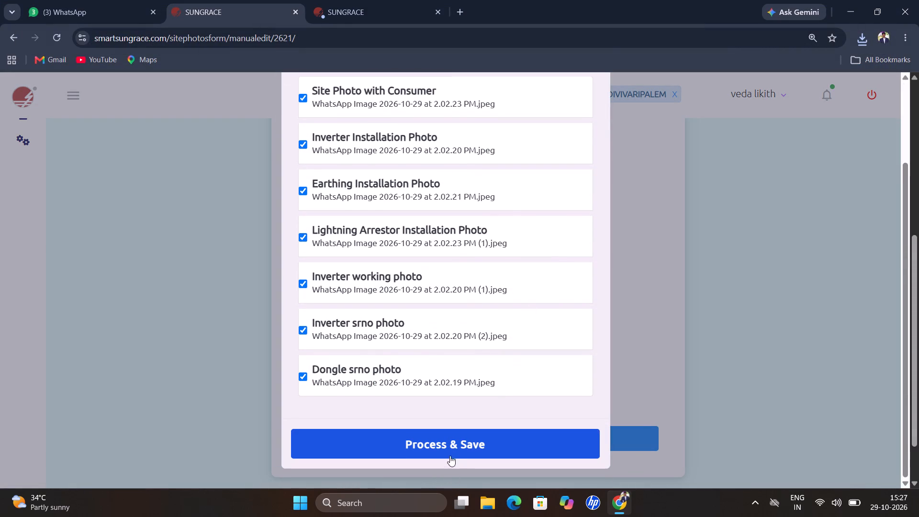
pyautogui.click(446, 441)
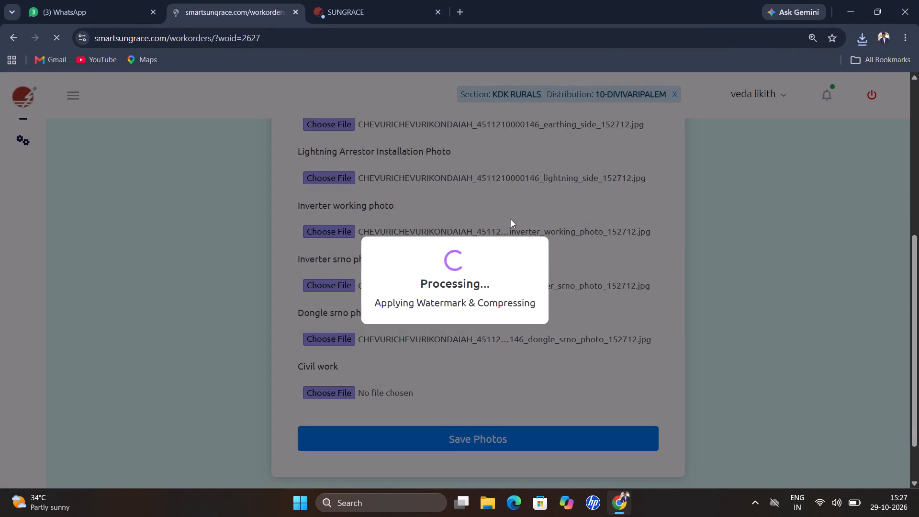
pyautogui.click(557, 119)
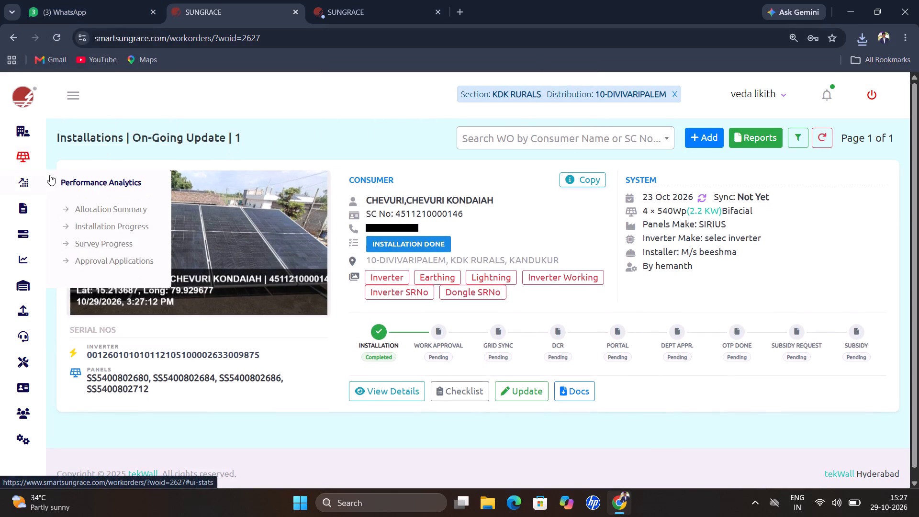
# Search the installation work orders for service number 114.
pyautogui.moveTo(489, 154); pyautogui.dragTo(490, 166)
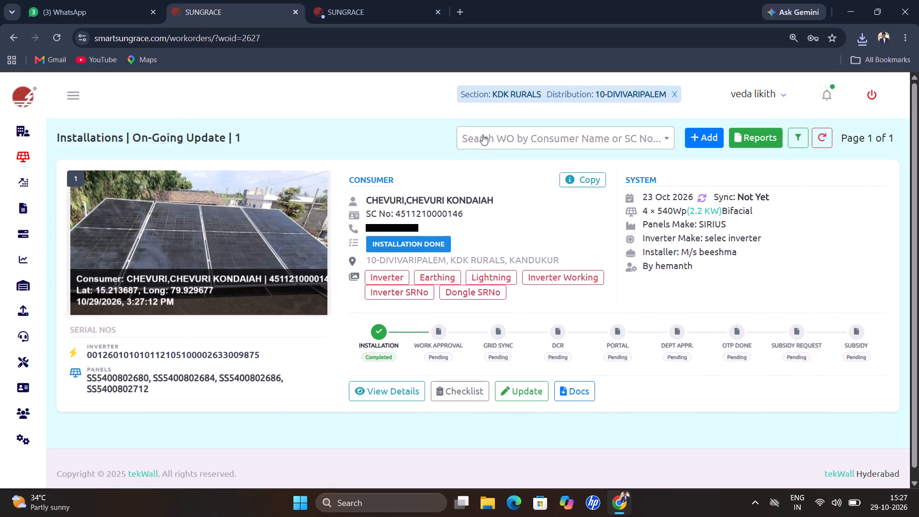
pyautogui.click(481, 131)
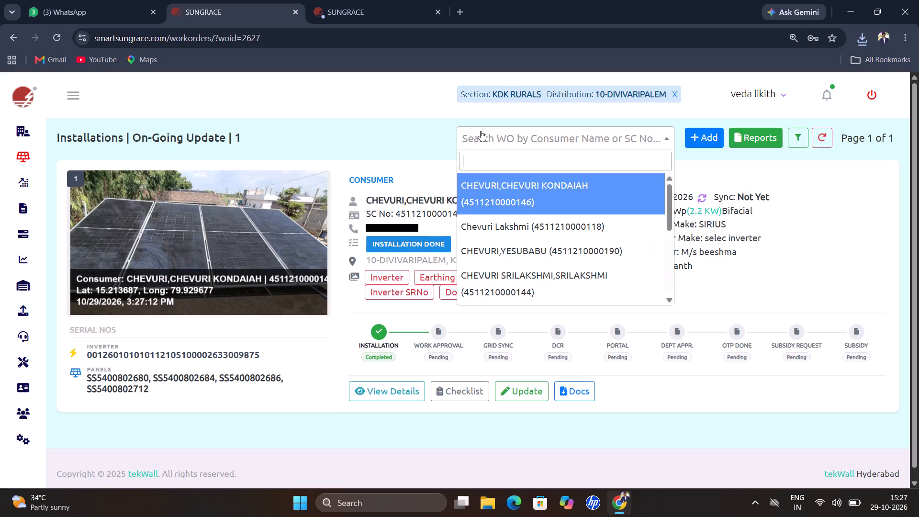
pyautogui.write('114')
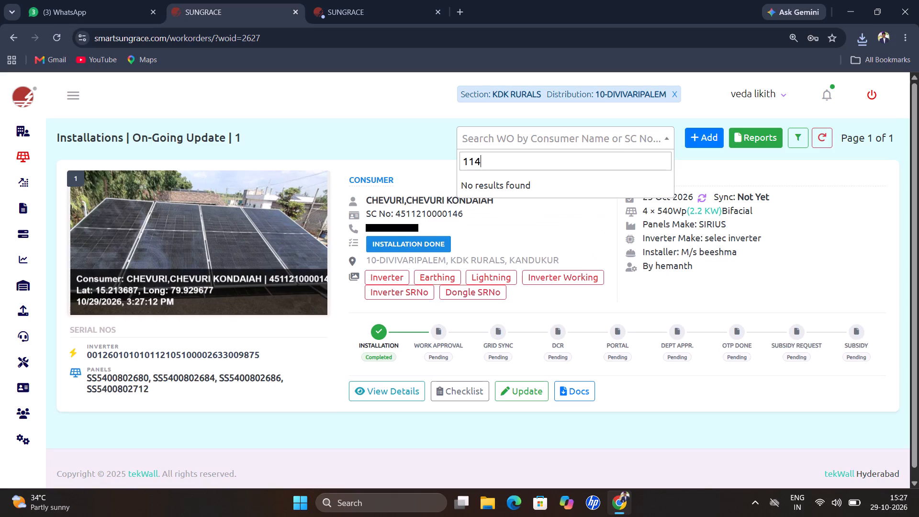
pyautogui.press('BackSpace')
pyautogui.press('BackSpace')
pyautogui.press('BackSpace')
pyautogui.press('BackSpace')
pyautogui.press('BackSpace')
pyautogui.press('BackSpace')
pyautogui.press('BackSpace')
pyautogui.press('BackSpace')
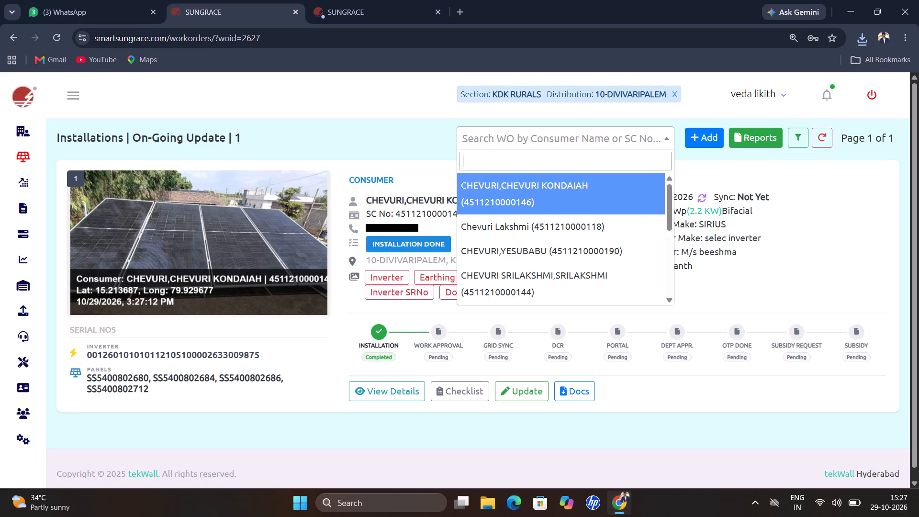
# Search the installation work orders for 0190 and open the matching installation.
pyautogui.press('0')
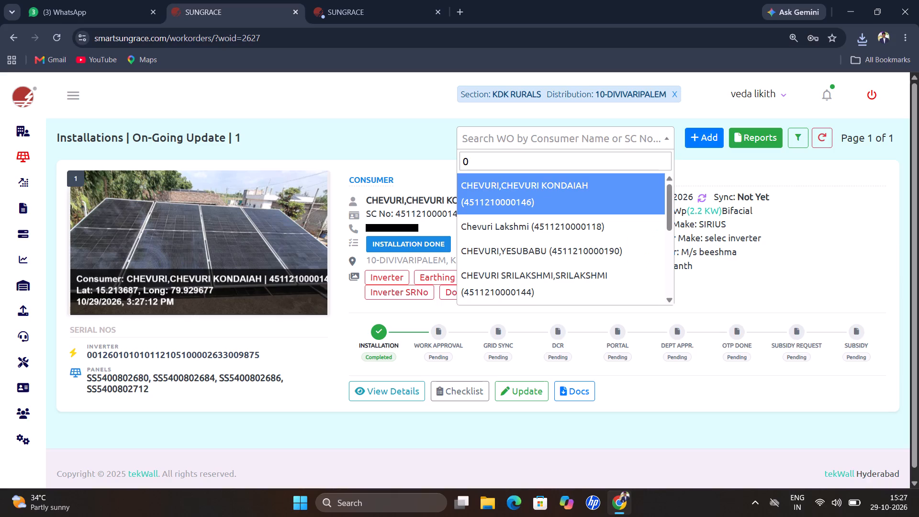
pyautogui.press('1')
pyautogui.write('90')
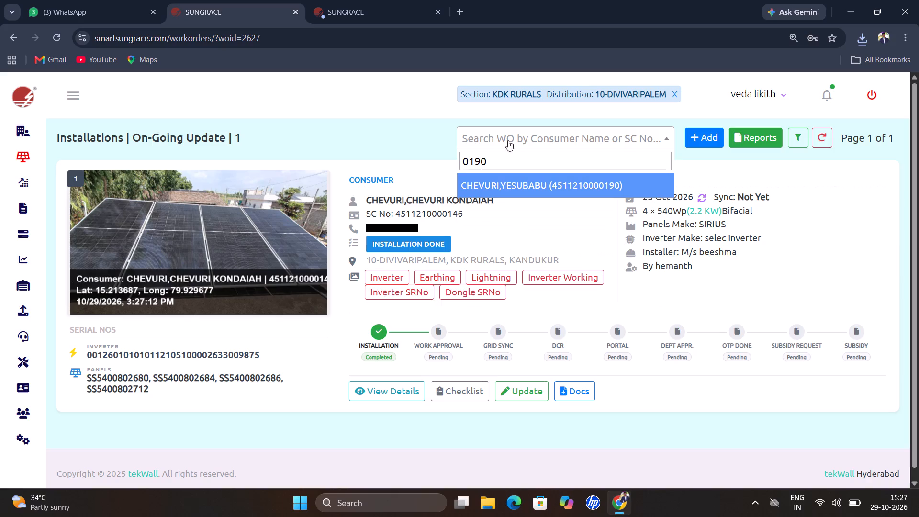
pyautogui.click(484, 186)
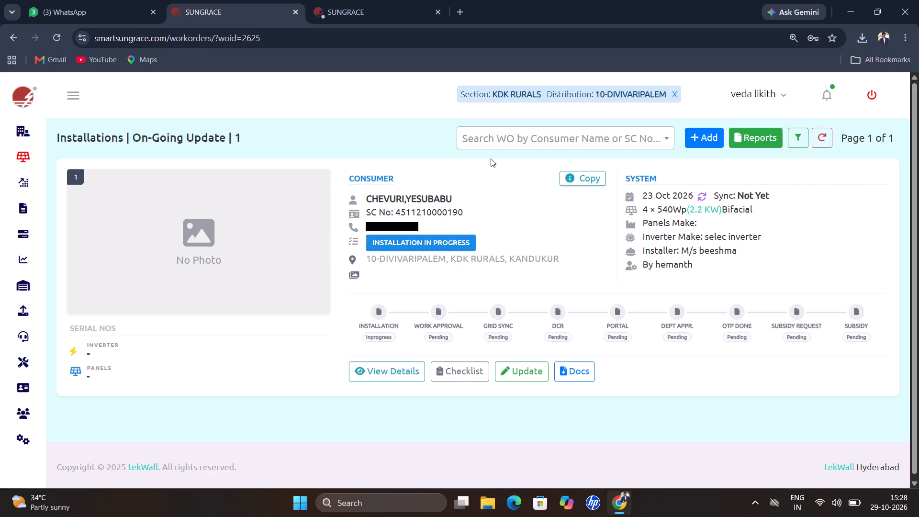
# Search the installation work orders for service numbers 108, 146 and 114 in turn.
pyautogui.click(504, 135)
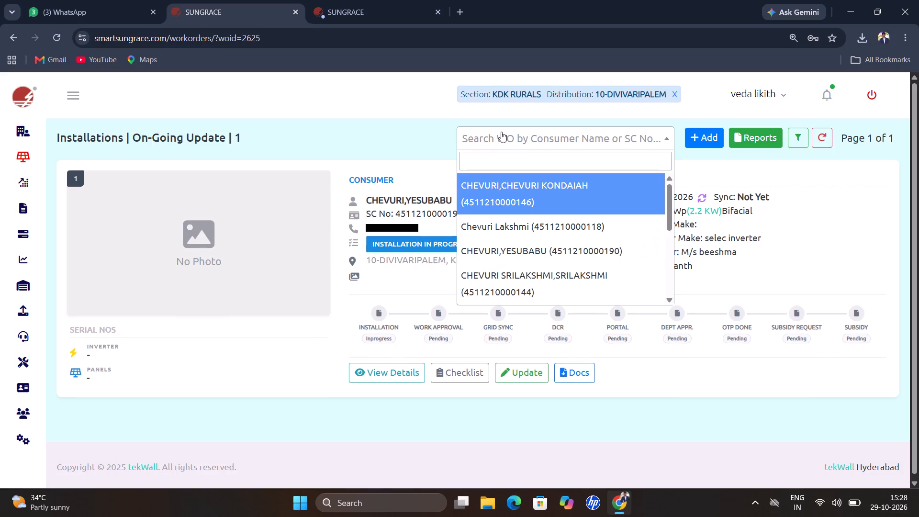
pyautogui.write('108')
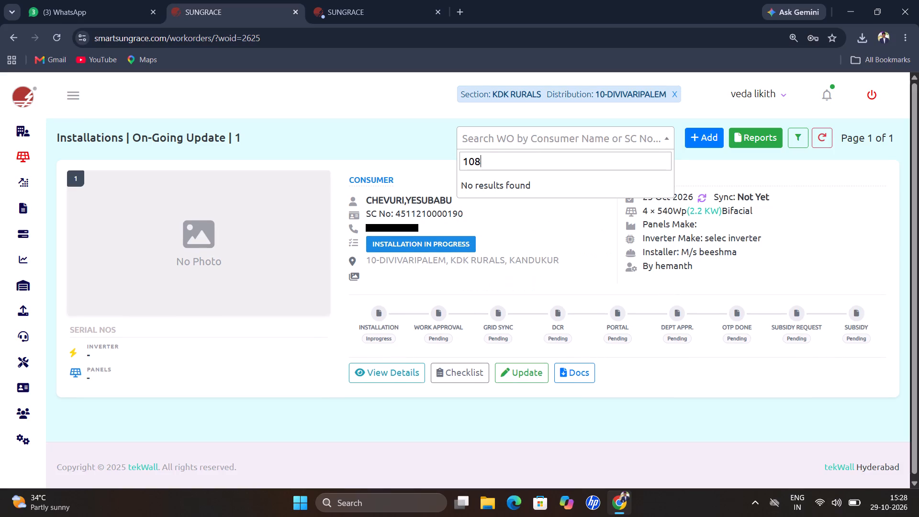
pyautogui.press('BackSpace')
pyautogui.press('BackSpace')
pyautogui.press('BackSpace')
pyautogui.press('BackSpace')
pyautogui.press('BackSpace')
pyautogui.press('BackSpace')
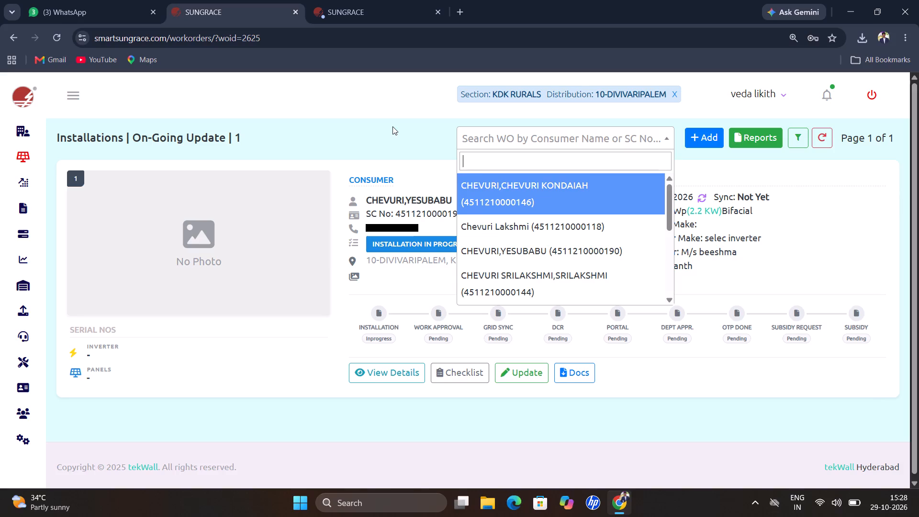
pyautogui.write('146')
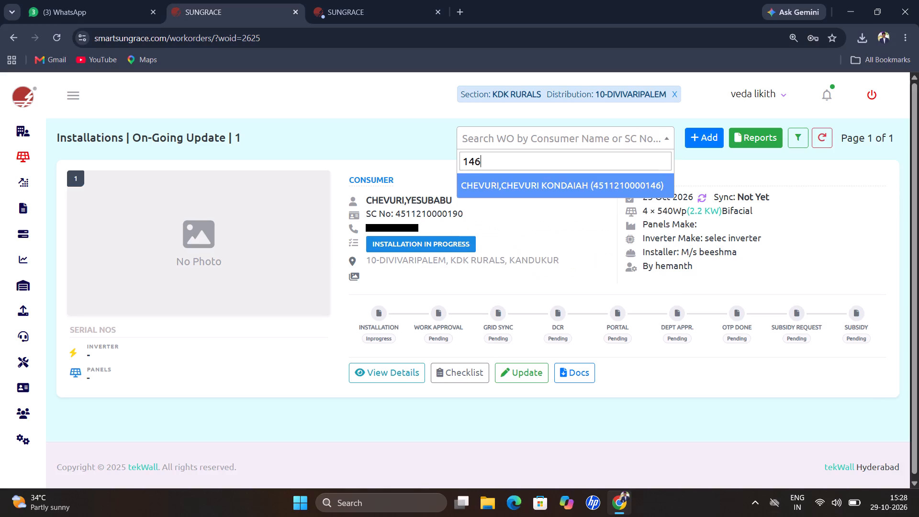
pyautogui.press('BackSpace')
pyautogui.press('BackSpace')
pyautogui.press('BackSpace')
pyautogui.press('BackSpace')
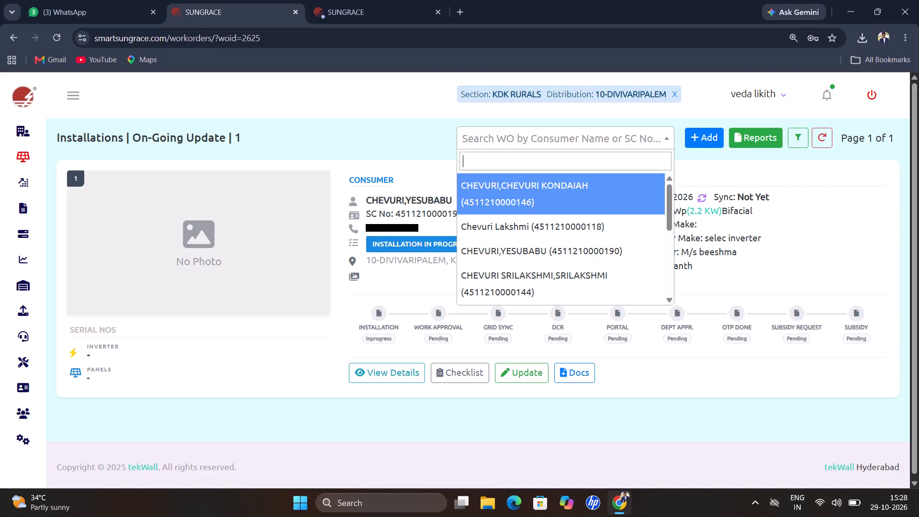
pyautogui.write('114')
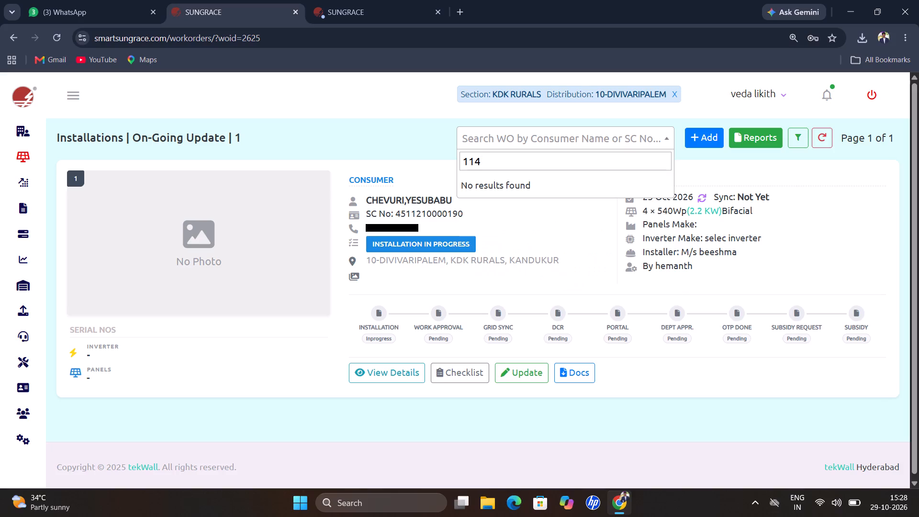
pyautogui.press('BackSpace')
pyautogui.press('BackSpace')
pyautogui.press('BackSpace')
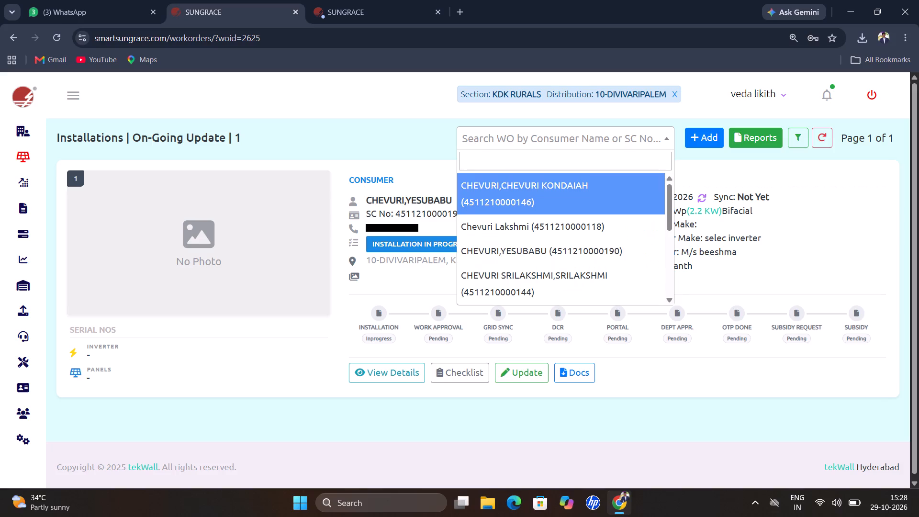
# Search the installation work orders for service numbers 190 and 147, including the shorter term 47, and clear the search.
pyautogui.write('190')
pyautogui.press('BackSpace')
pyautogui.press('BackSpace')
pyautogui.write('147')
pyautogui.press('BackSpace')
pyautogui.press('BackSpace')
pyautogui.press('BackSpace')
pyautogui.press('BackSpace')
pyautogui.press('BackSpace')
pyautogui.press('BackSpace')
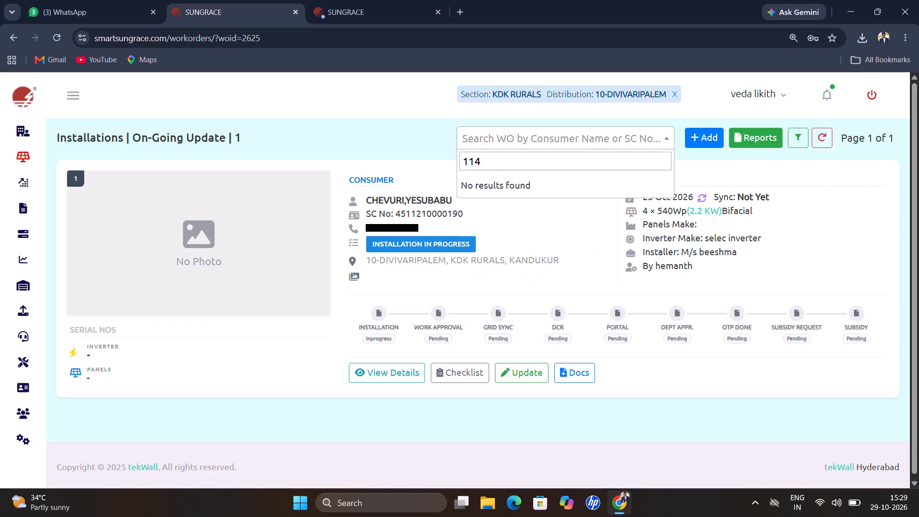
pyautogui.press('4')
pyautogui.press('7')
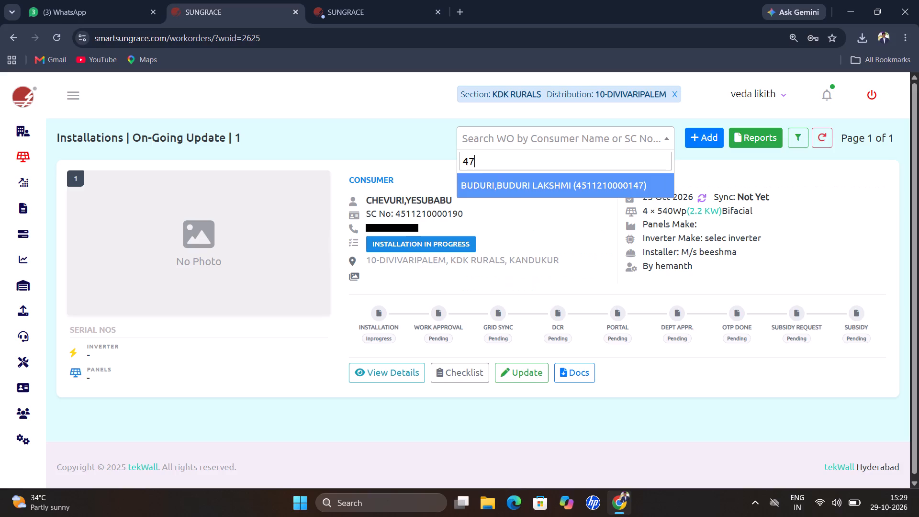
pyautogui.press('BackSpace')
pyautogui.press('BackSpace')
pyautogui.press('BackSpace')
pyautogui.press('BackSpace')
pyautogui.press('BackSpace')
pyautogui.press('BackSpace')
pyautogui.press('BackSpace')
pyautogui.press('BackSpace')
pyautogui.press('BackSpace')
pyautogui.press('BackSpace')
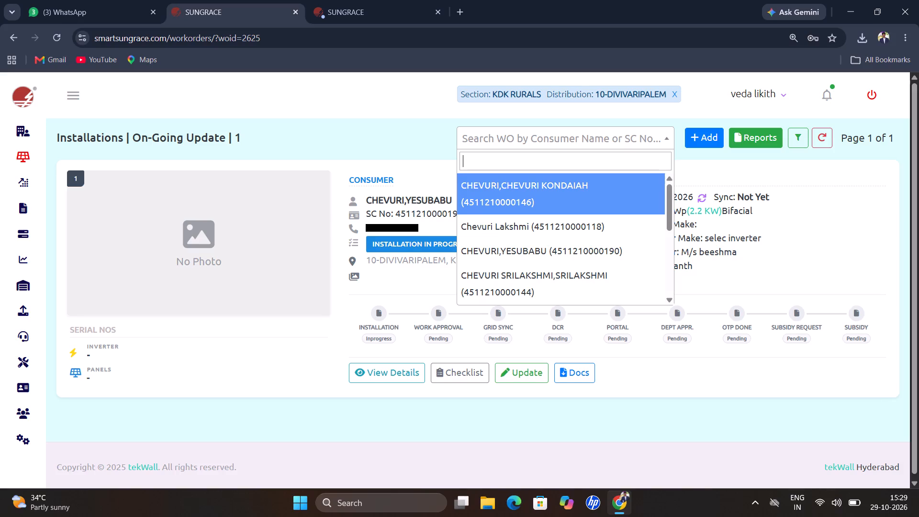
# Open the Site Survey Phase 2 list and look through the service numbers of the feasible sites.
pyautogui.click(19, 156)
pyautogui.click(26, 125)
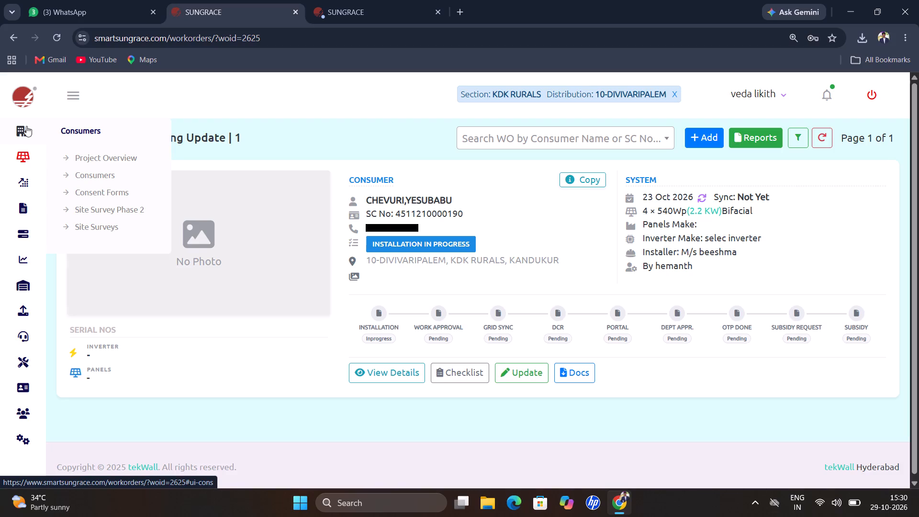
pyautogui.click(100, 207)
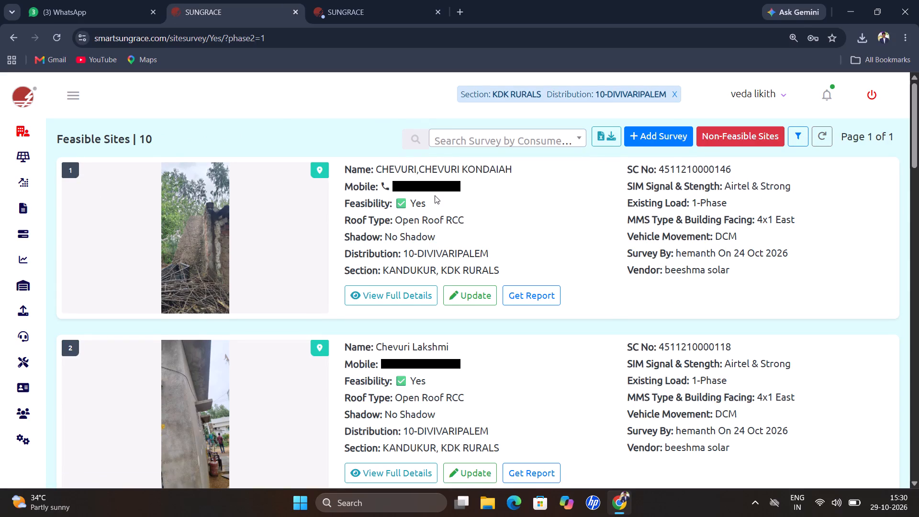
pyautogui.scroll(-6, 443, 193)
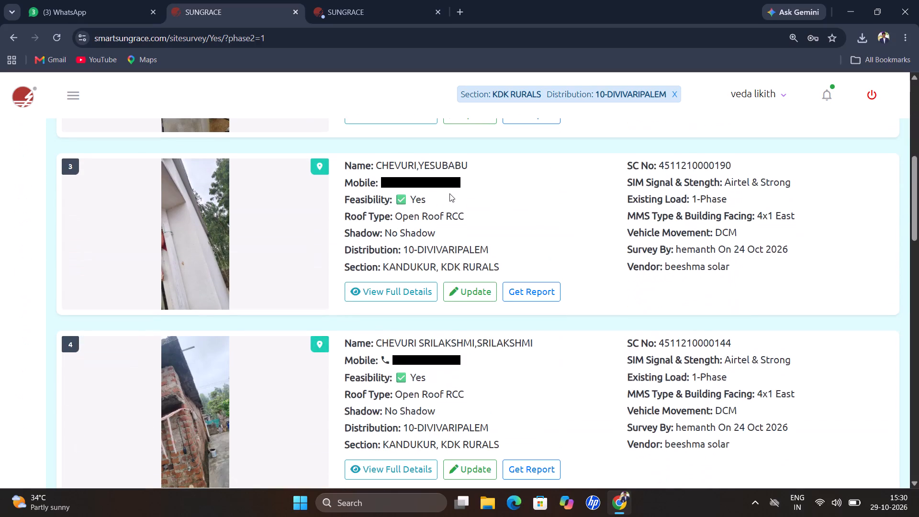
pyautogui.scroll(-3, 449, 193)
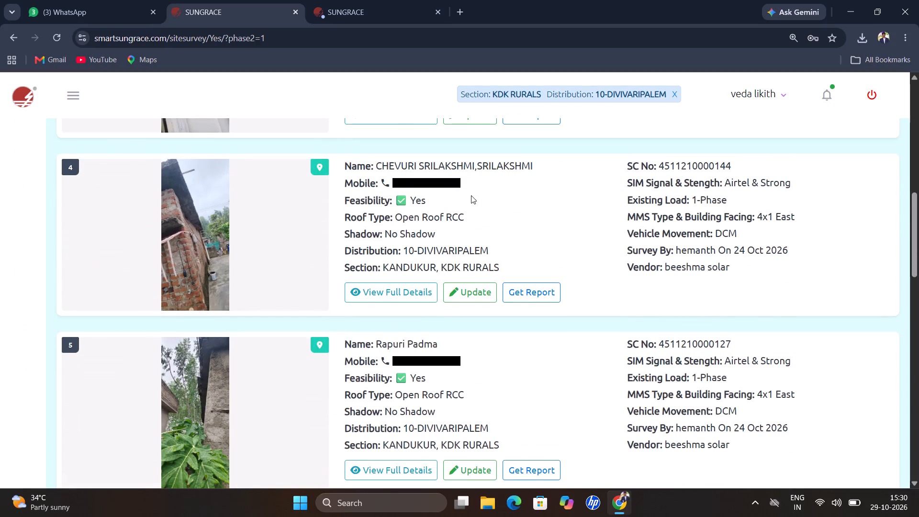
pyautogui.scroll(-7, 471, 196)
pyautogui.scroll(1, 450, 214)
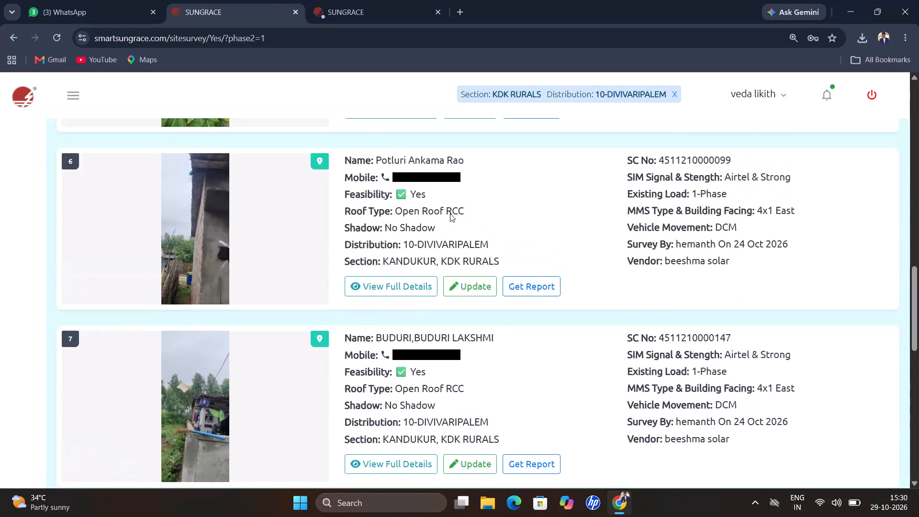
pyautogui.scroll(-9, 450, 214)
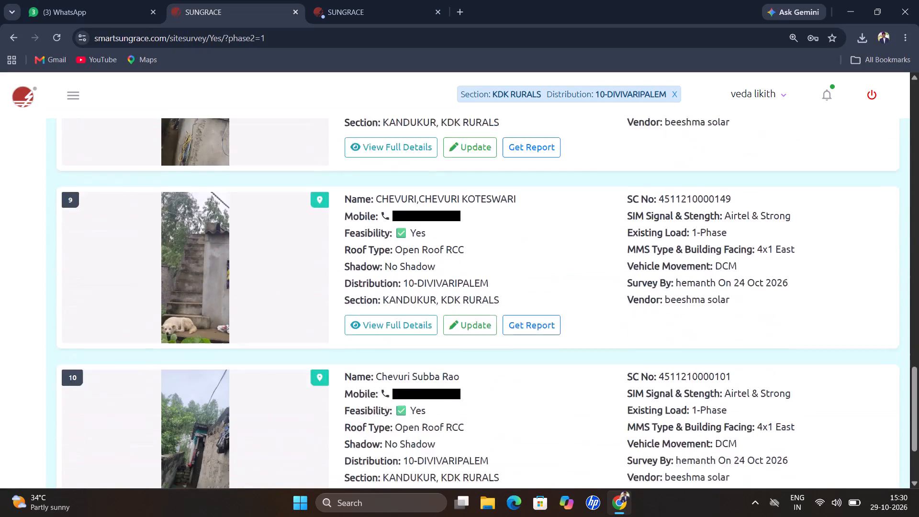
pyautogui.scroll(-4, 450, 214)
pyautogui.scroll(9, 147, 206)
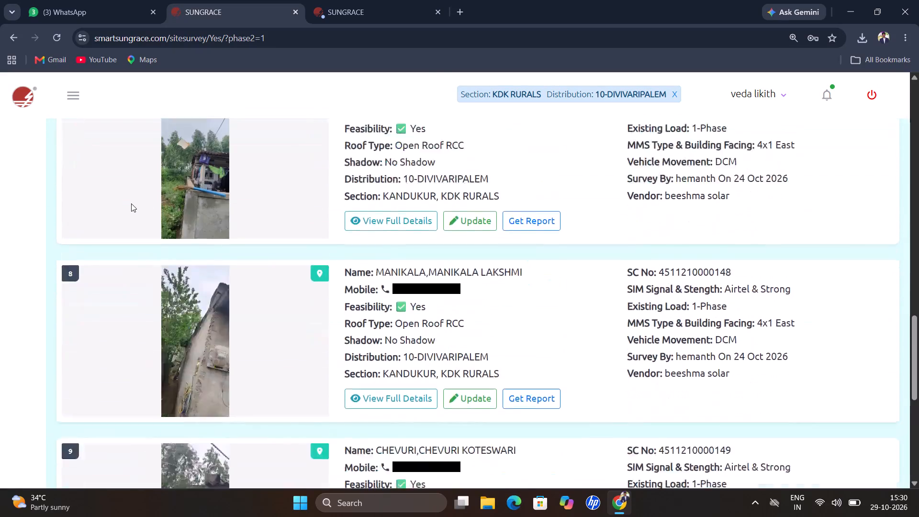
pyautogui.scroll(17, 131, 203)
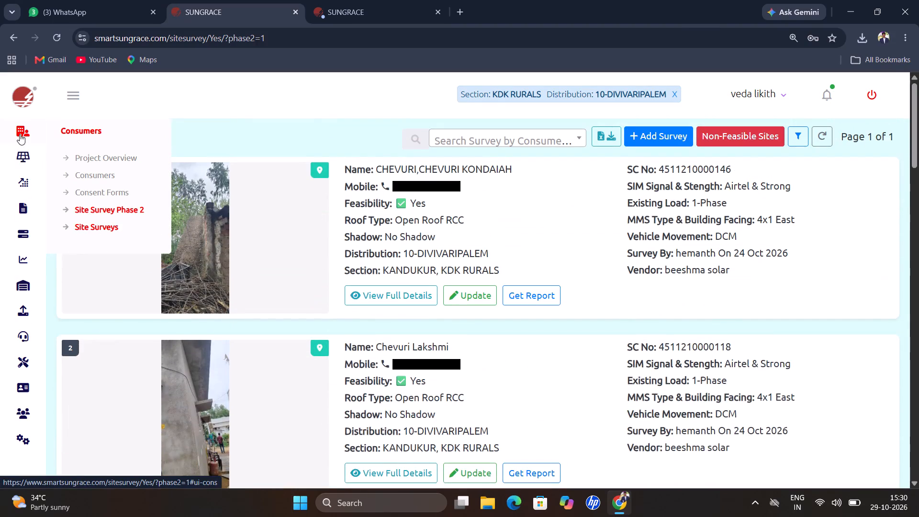
# Search the consumers list for 102 and open the matching 10-DIVIVARIPALEM consumer's record.
pyautogui.click(105, 172)
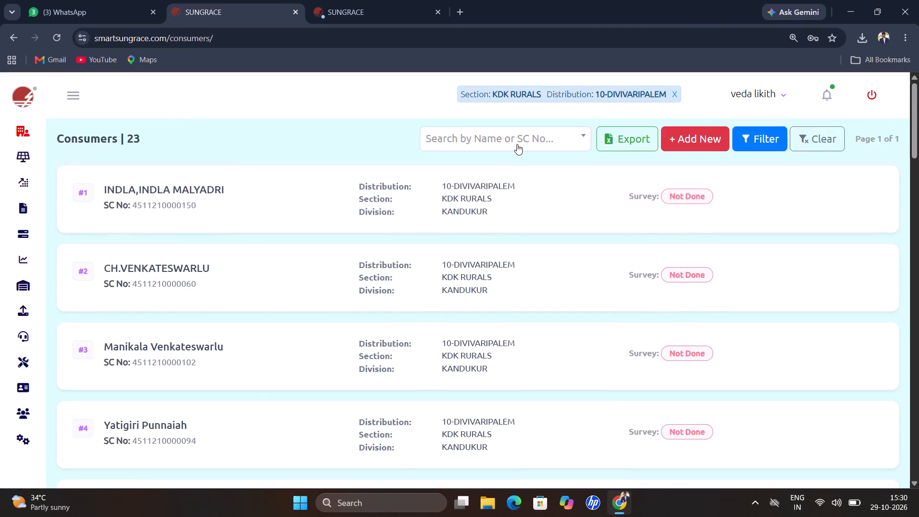
pyautogui.click(516, 136)
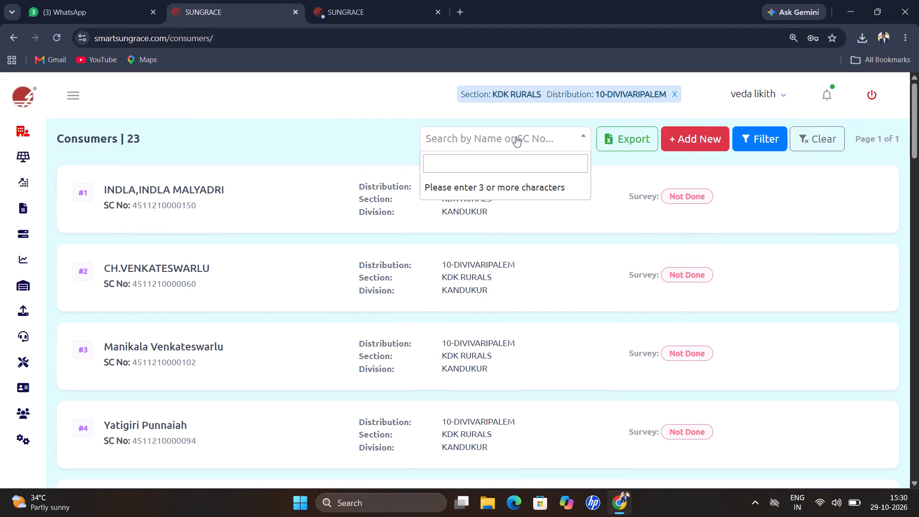
pyautogui.scroll(-3, 261, 234)
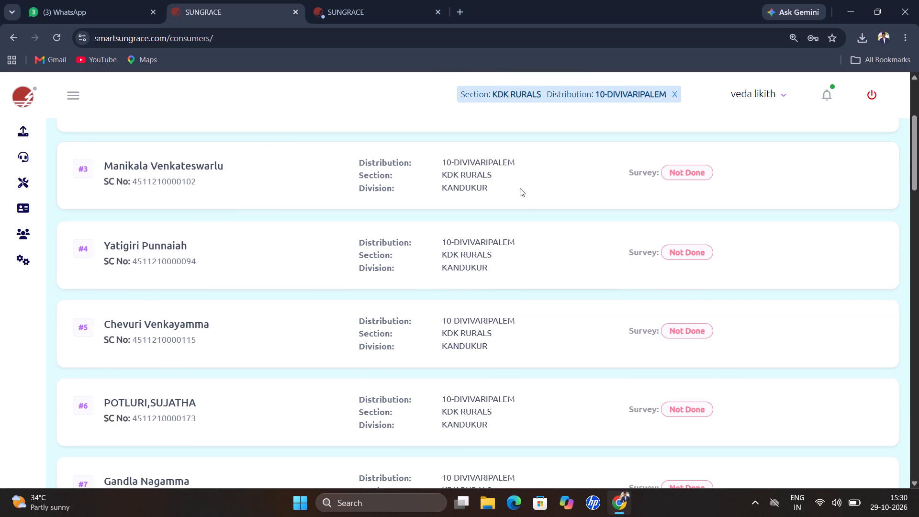
pyautogui.scroll(8, 530, 193)
pyautogui.write('102')
pyautogui.click(567, 200)
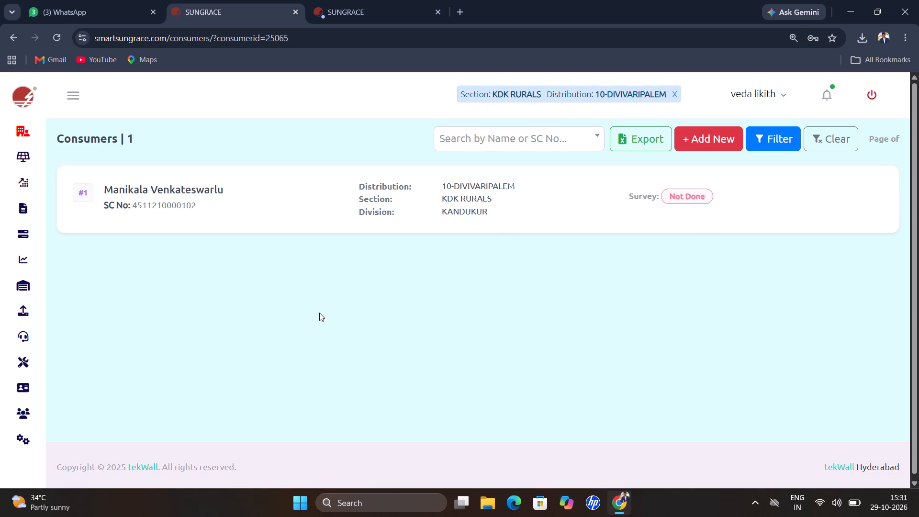
# Capture a screen snip of the consumer record for service number 102, including its details and survey status.
pyautogui.press('shift+super+s')
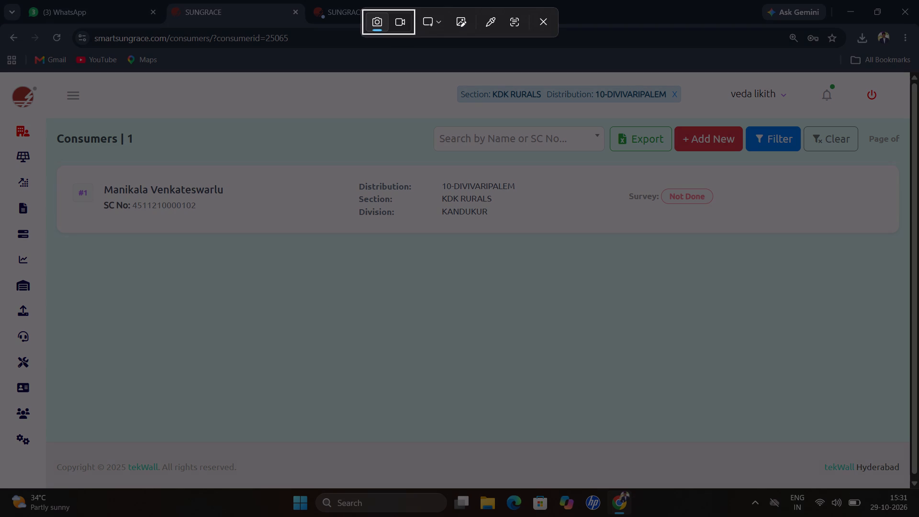
pyautogui.moveTo(67, 163); pyautogui.dragTo(596, 211)
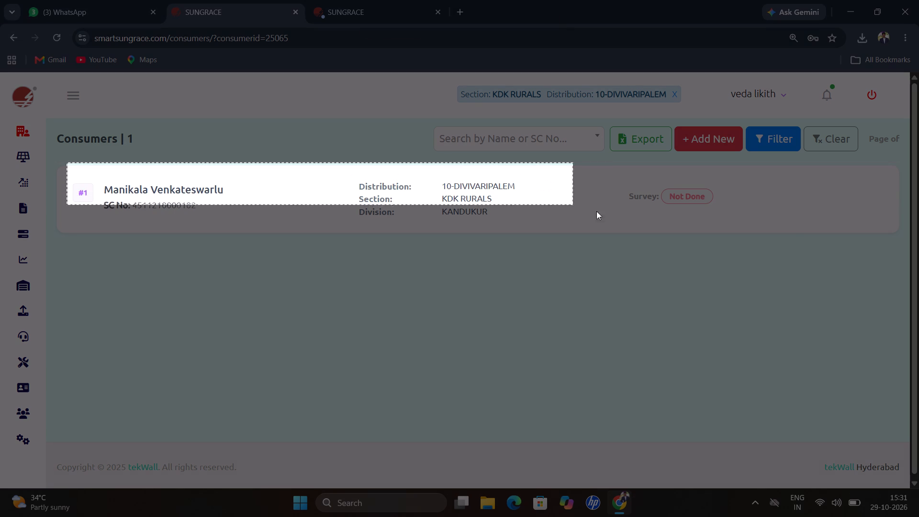
pyautogui.moveTo(596, 211); pyautogui.dragTo(791, 237)
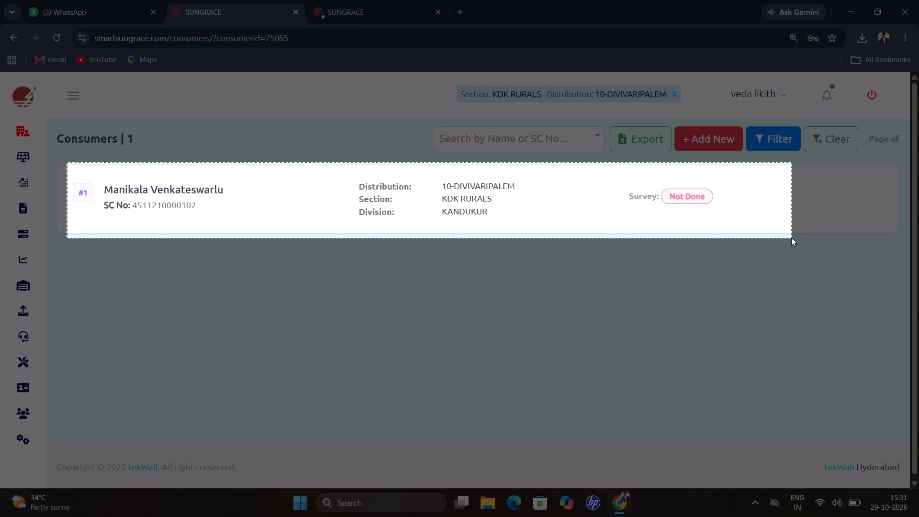
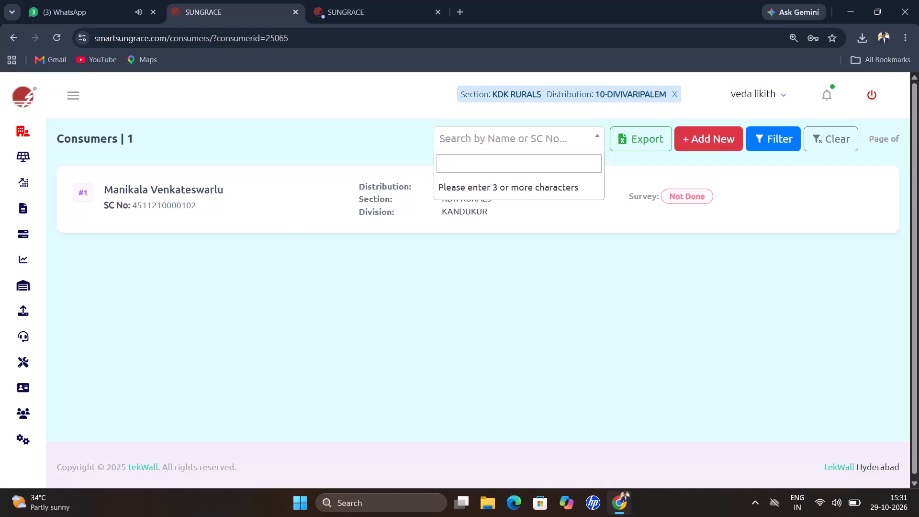
# Open the full 10-DIVIVARIPALEM consumers list and examine the service numbers along with their survey, feasibility and execution statuses.
pyautogui.click(346, 365)
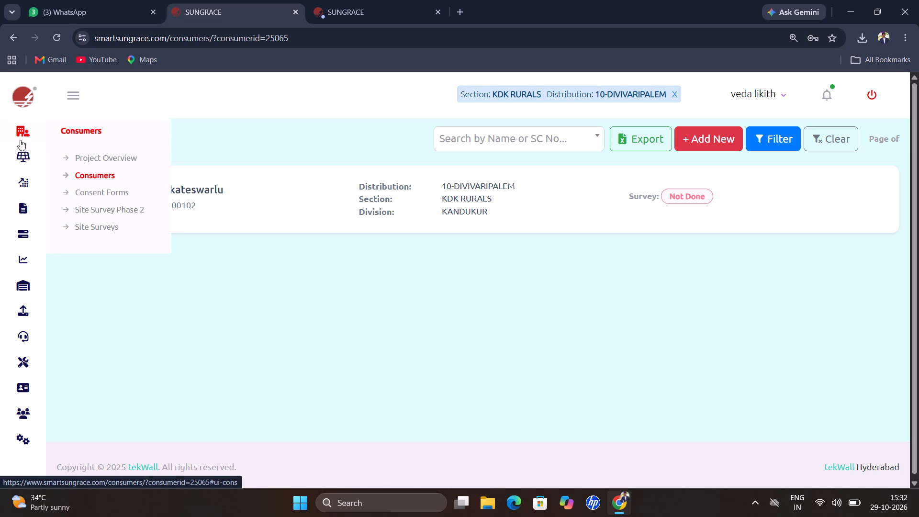
pyautogui.click(86, 169)
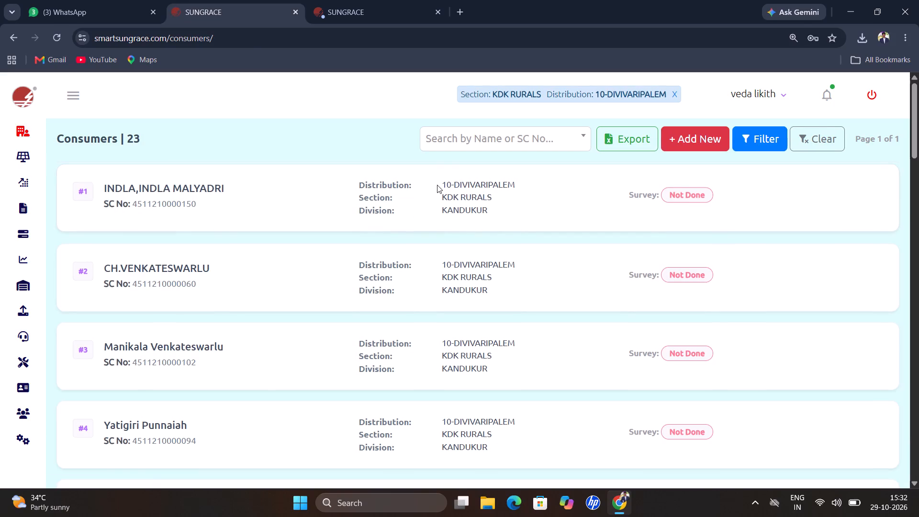
pyautogui.scroll(-2, 282, 329)
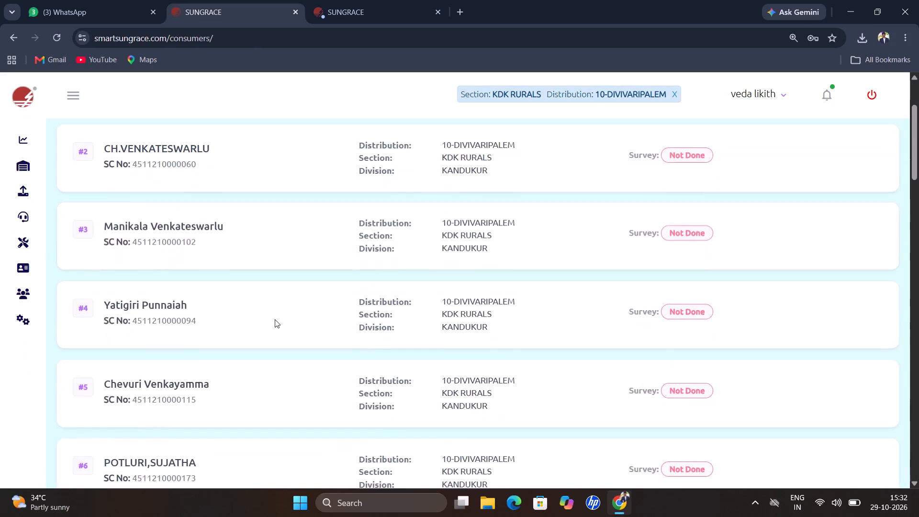
pyautogui.scroll(-6, 275, 319)
pyautogui.scroll(-2, 244, 270)
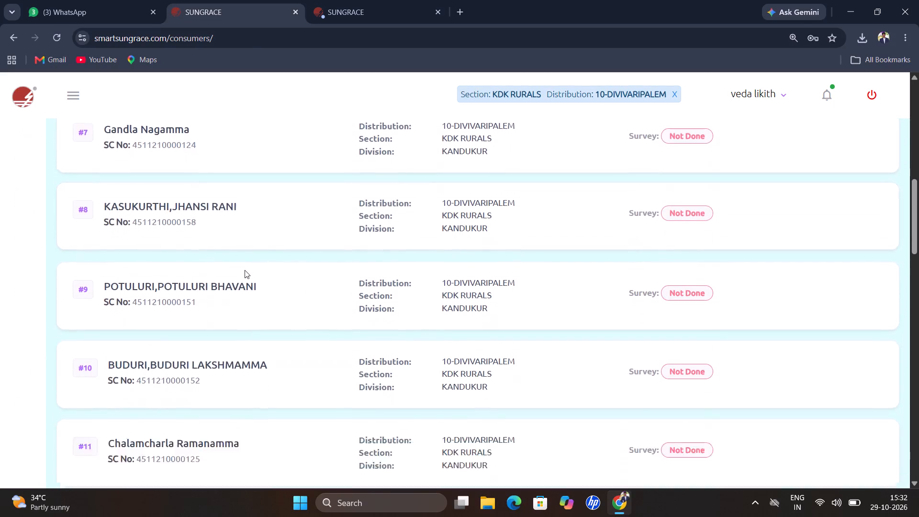
pyautogui.scroll(-6, 245, 270)
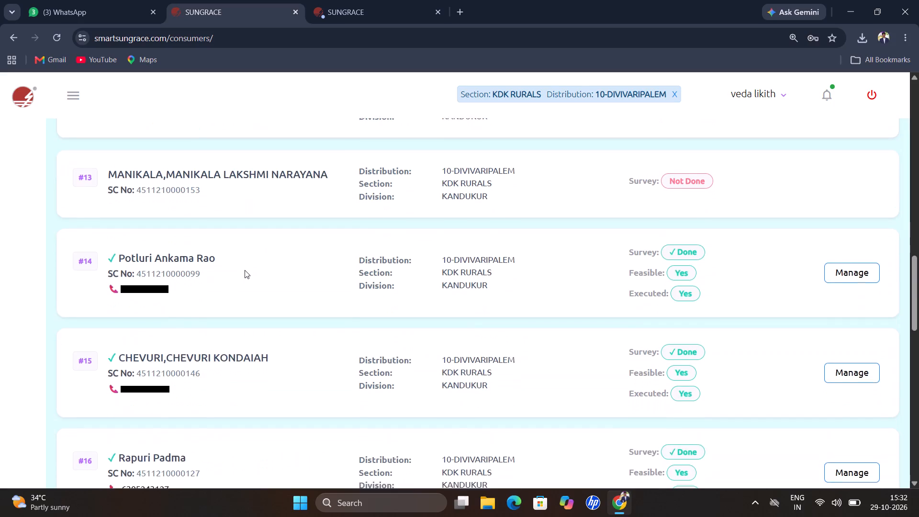
pyautogui.scroll(2, 245, 270)
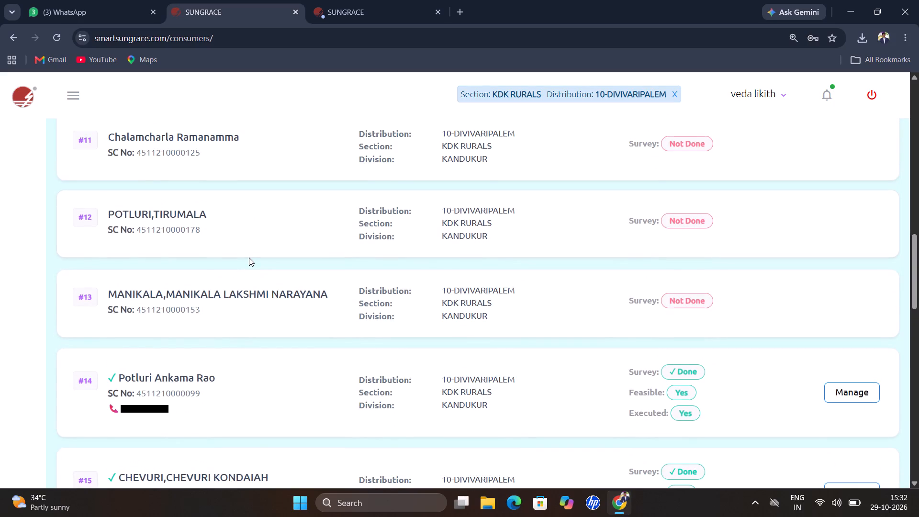
pyautogui.scroll(-3, 250, 255)
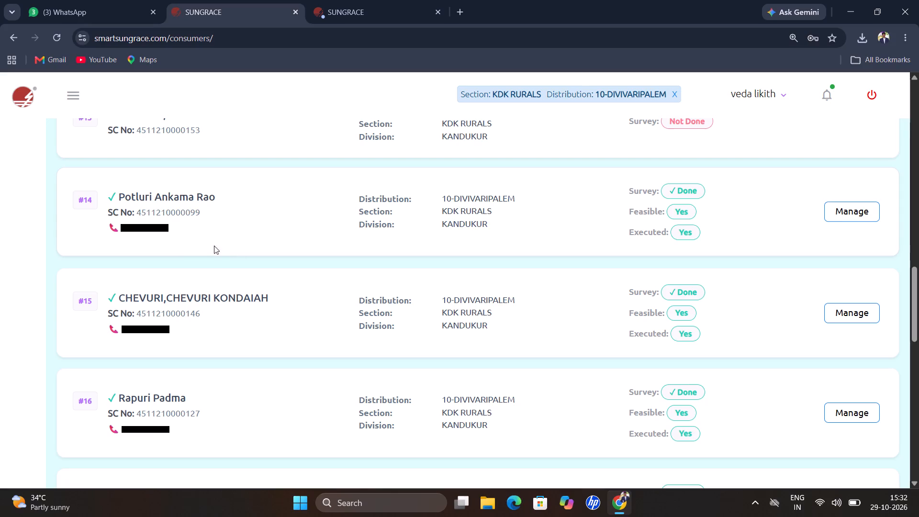
pyautogui.scroll(-3, 220, 344)
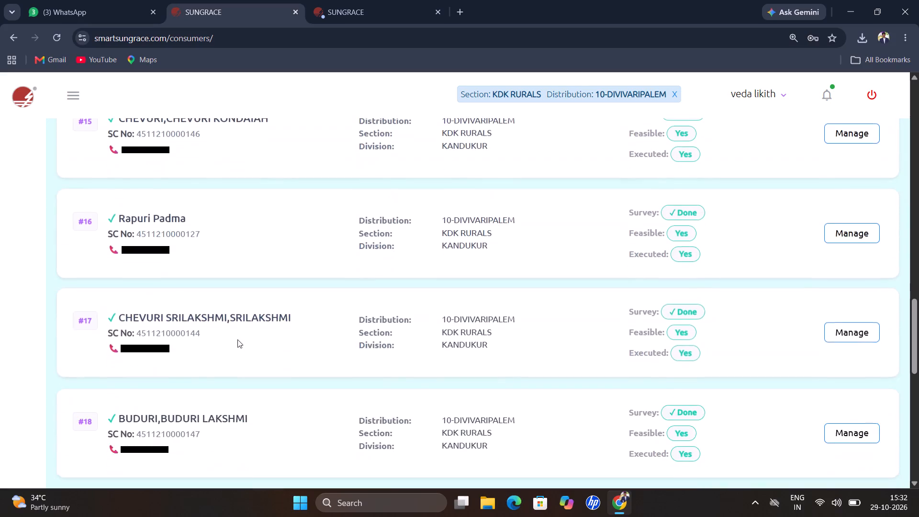
pyautogui.scroll(-5, 235, 328)
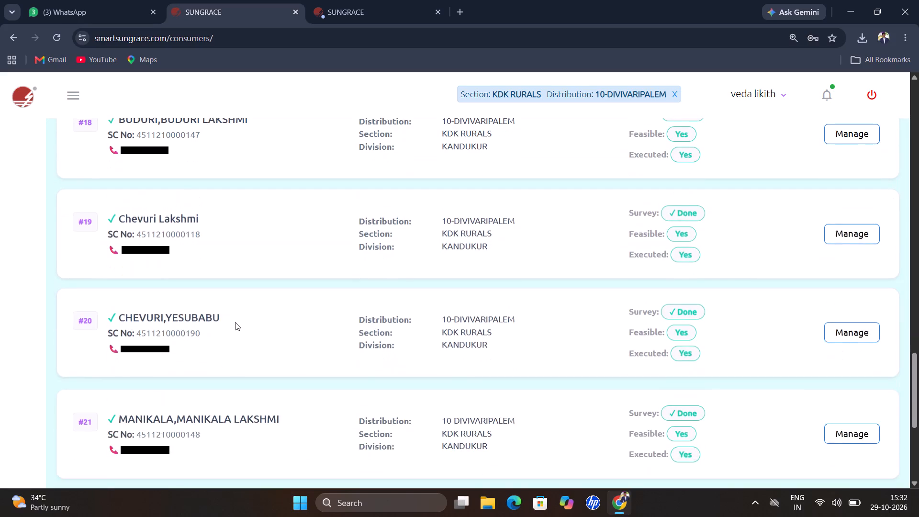
pyautogui.scroll(-2, 235, 321)
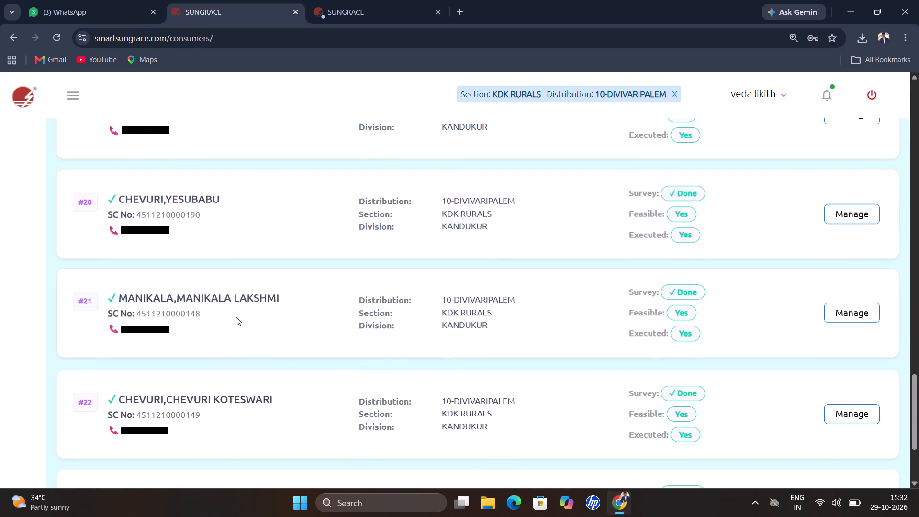
pyautogui.scroll(-3, 237, 315)
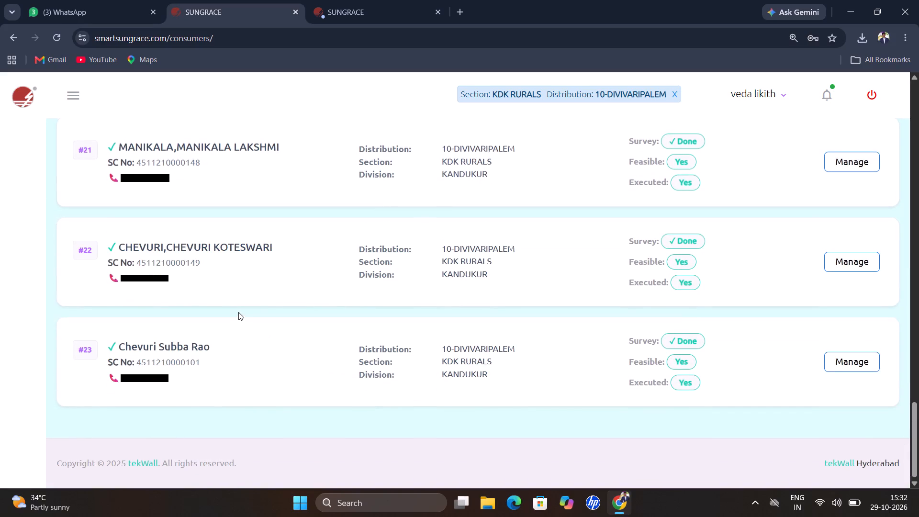
pyautogui.scroll(6, 238, 312)
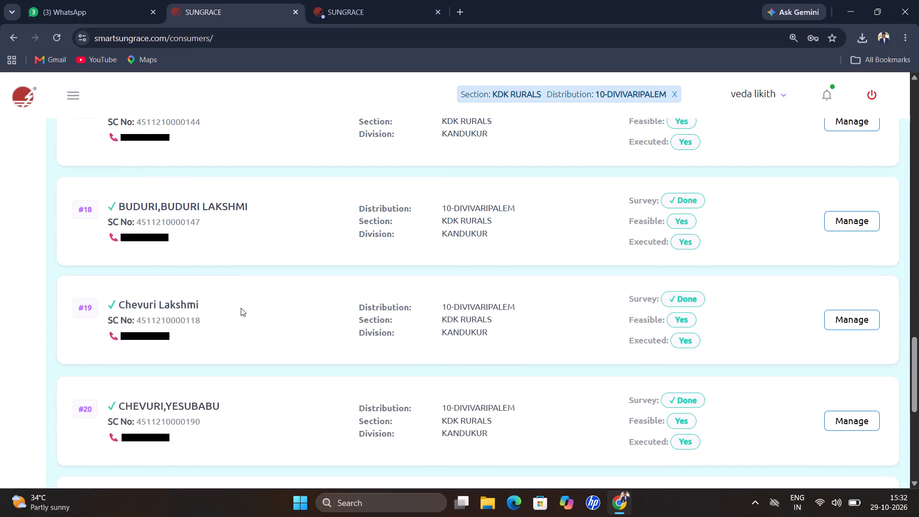
pyautogui.scroll(4, 241, 307)
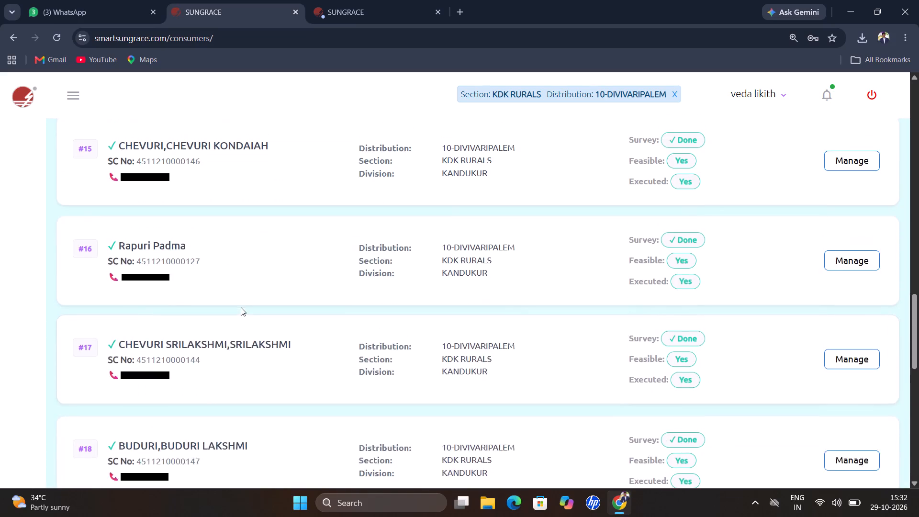
pyautogui.scroll(9, 241, 307)
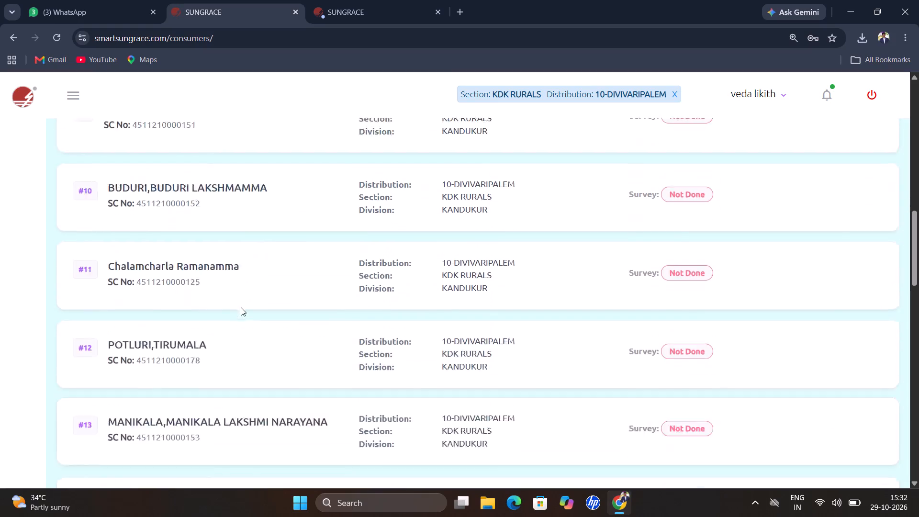
pyautogui.scroll(17, 241, 307)
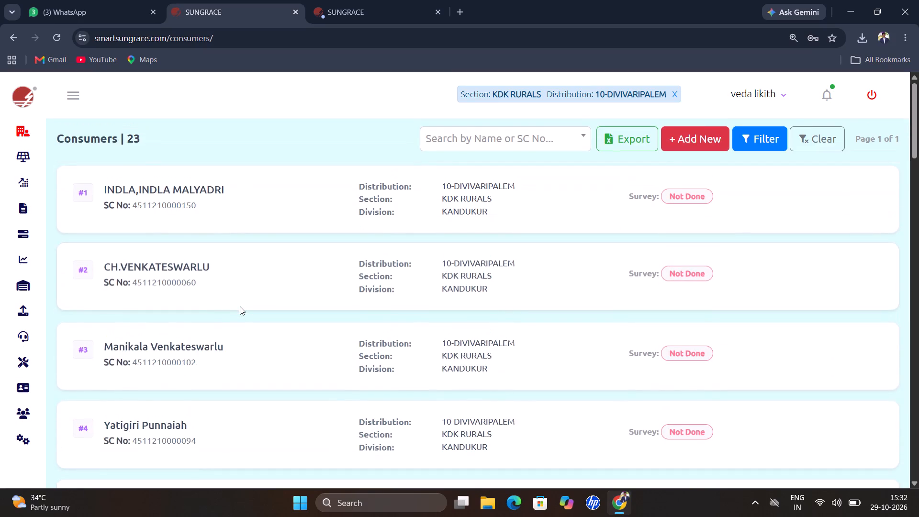
pyautogui.scroll(4, 240, 306)
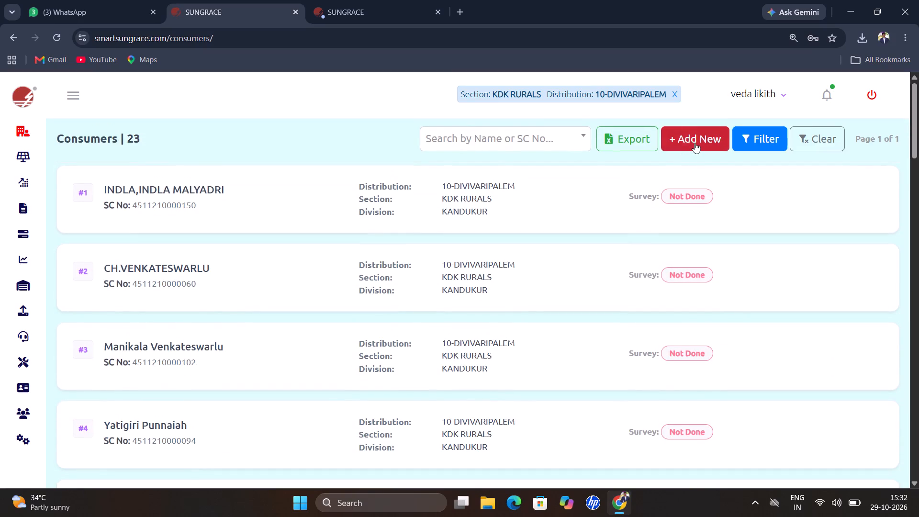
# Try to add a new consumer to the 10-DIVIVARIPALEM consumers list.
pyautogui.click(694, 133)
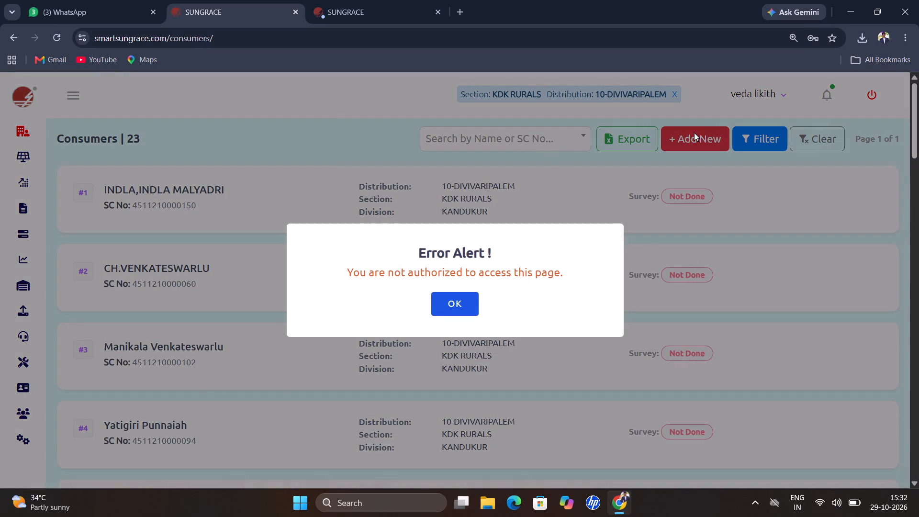
# Dismiss the error alert covering the 10-DIVIVARIPALEM consumers list.
pyautogui.click(452, 307)
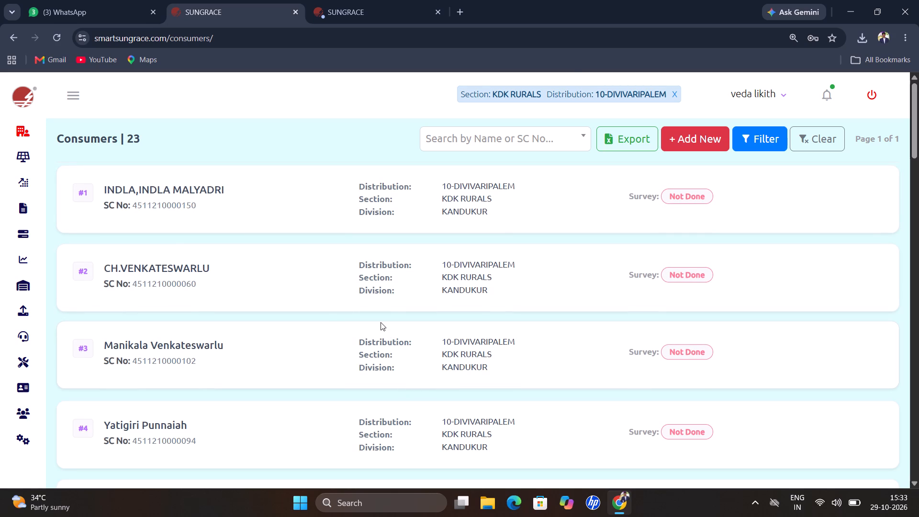
# Run a Google search for "nice portal" in a new browser tab.
pyautogui.click(462, 14)
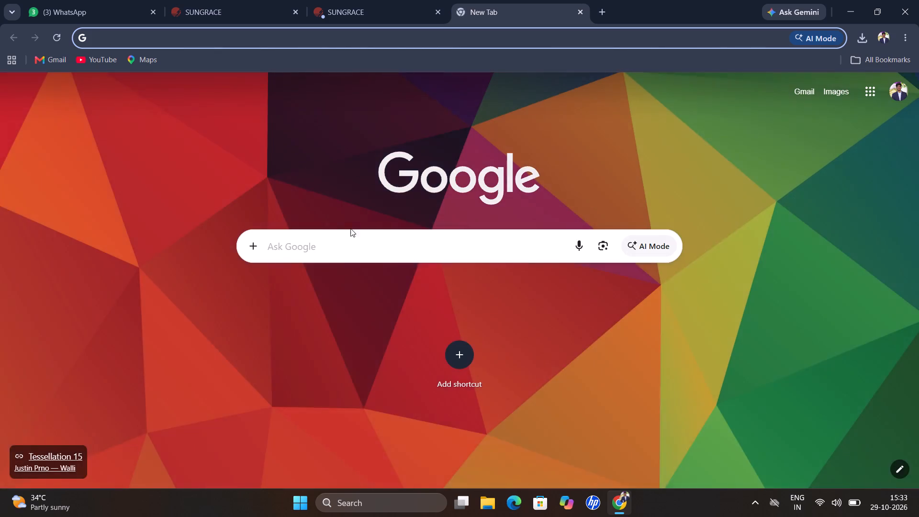
pyautogui.click(355, 241)
pyautogui.click(267, 283)
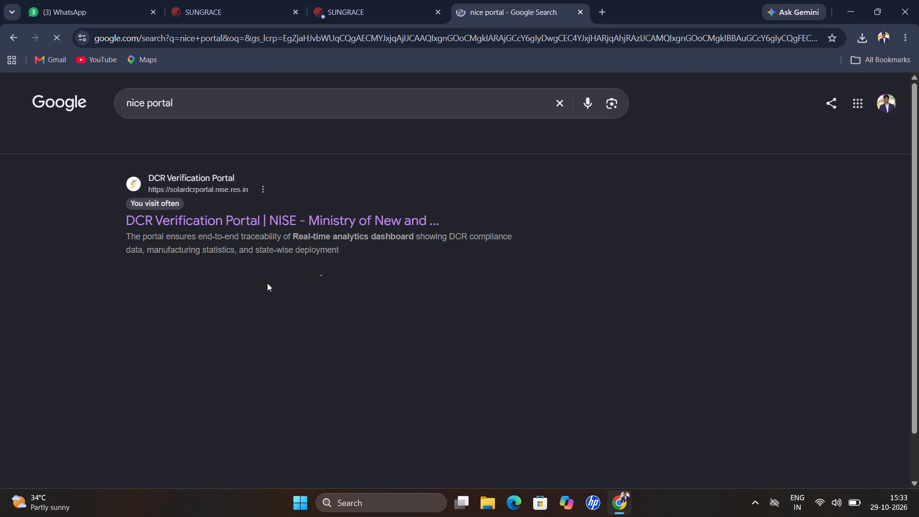
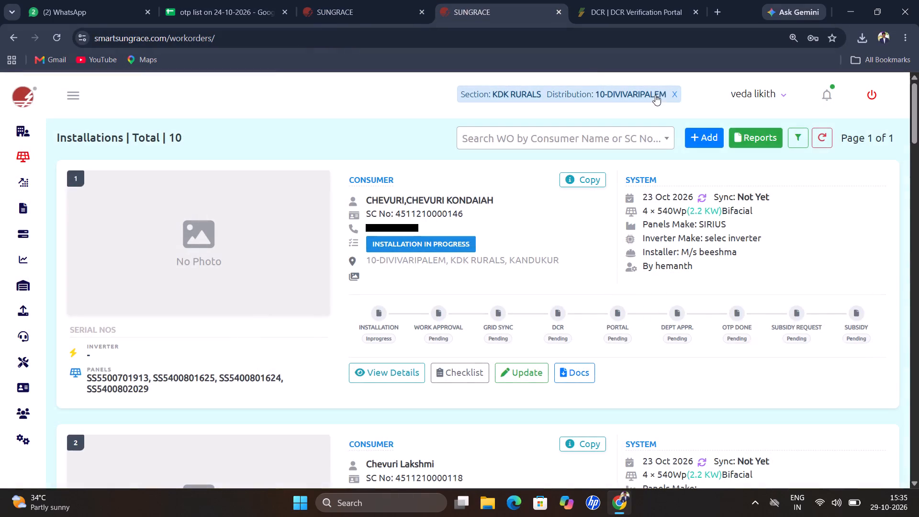
# Clear the KDK RURALS / 10-DIVIVARIPALEM filter and find the 01-LINGASAMUDRAM consumer's installation using the copied search value.
pyautogui.click(672, 90)
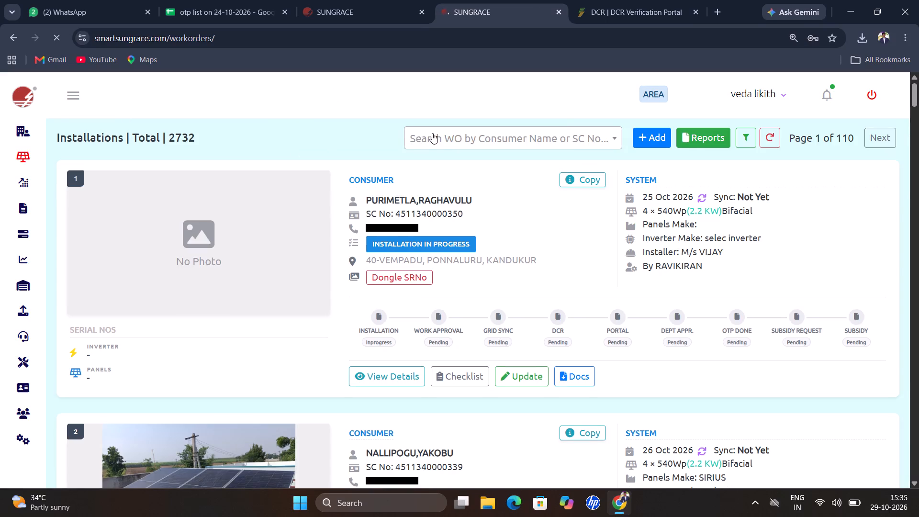
pyautogui.click(457, 133)
pyautogui.hotkey('ctrl', 'b')
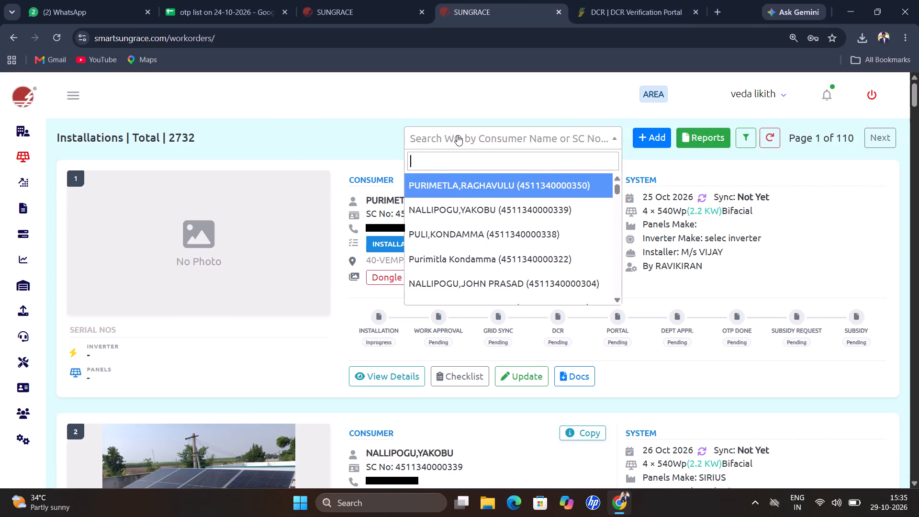
pyautogui.hotkey('ctrl', 'v')
pyautogui.press('Return')
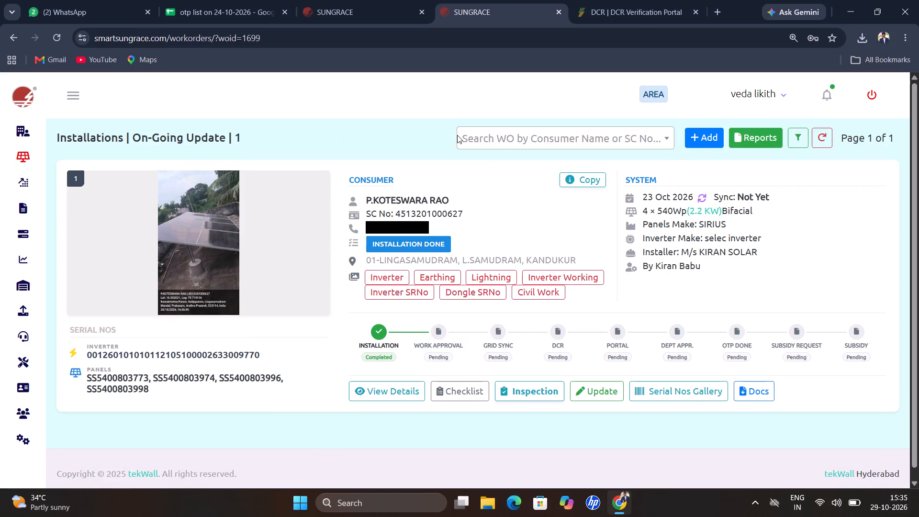
# Copy the consumer's ULA number and enter it as the Consumer Application Number in a new B2C entry on the DCR Verification Portal.
pyautogui.click(572, 174)
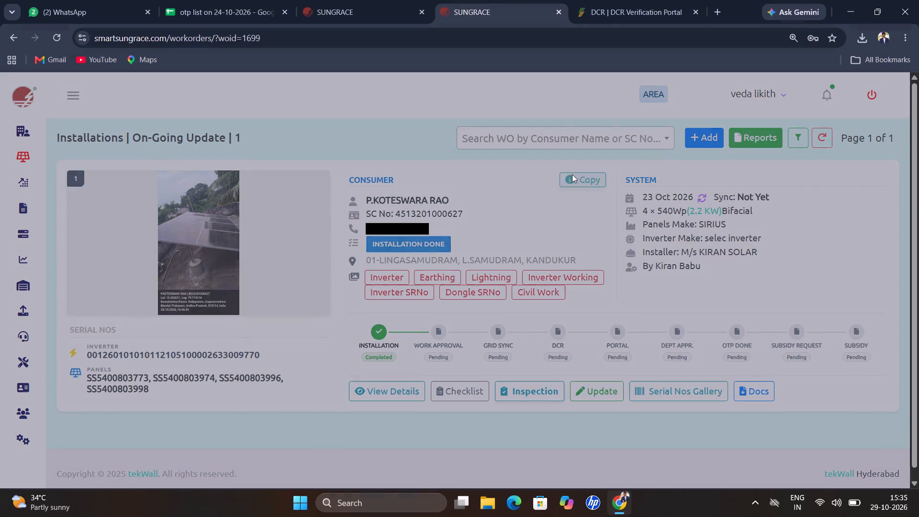
pyautogui.click(583, 236)
pyautogui.click(622, 6)
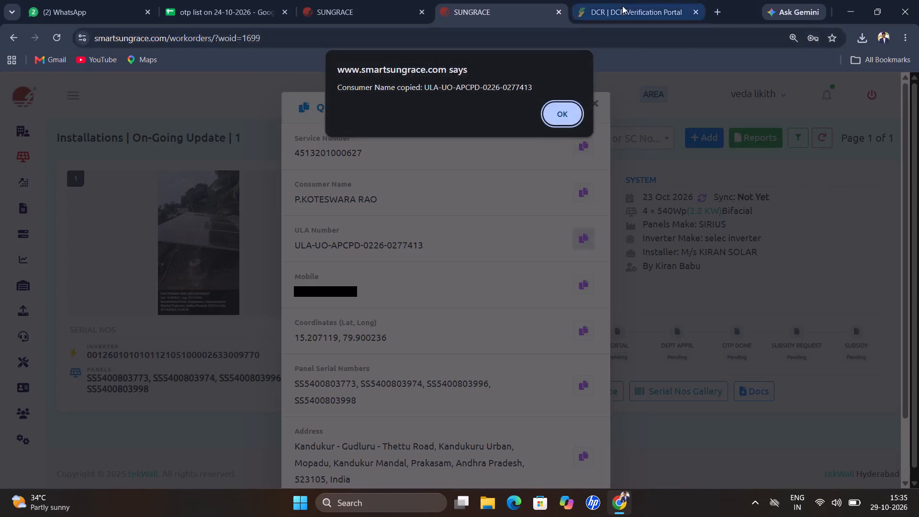
pyautogui.click(823, 186)
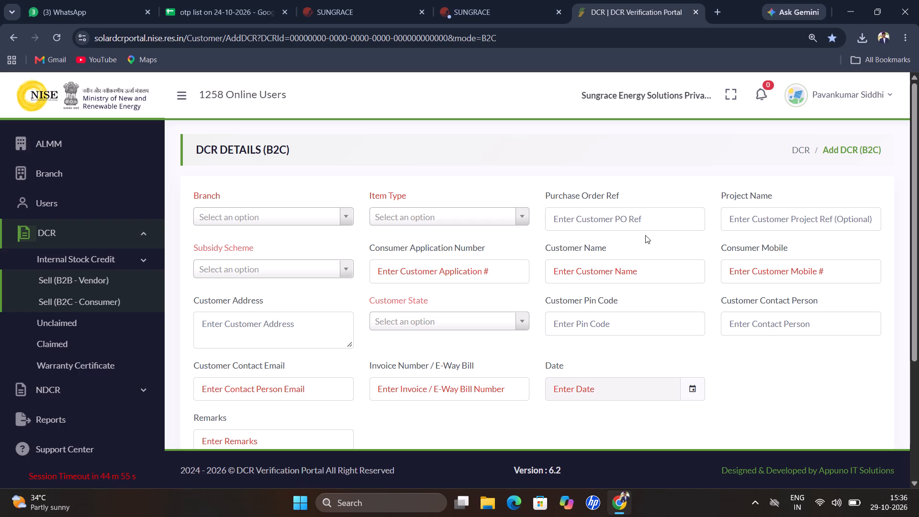
pyautogui.click(514, 278)
pyautogui.hotkey('ctrl', 'v')
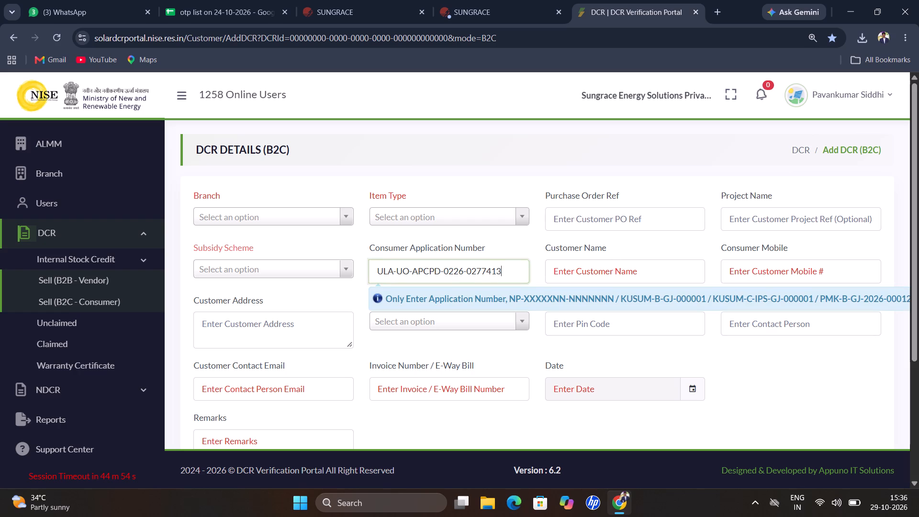
# Set the branch to the Andhra Pradesh option, the subsidy scheme to PM Surya Ghar: Muft Bijli Yojana, and the item type to Solar Panels.
pyautogui.click(320, 213)
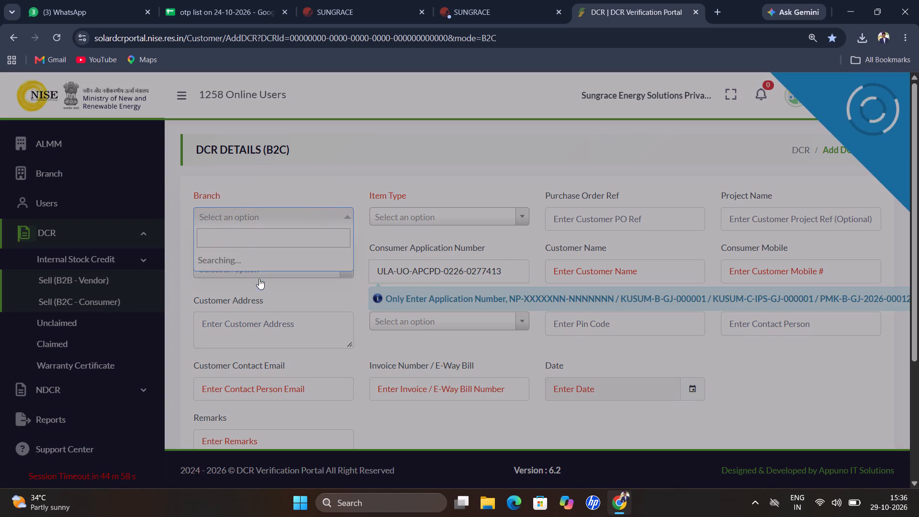
pyautogui.click(254, 266)
pyautogui.click(250, 266)
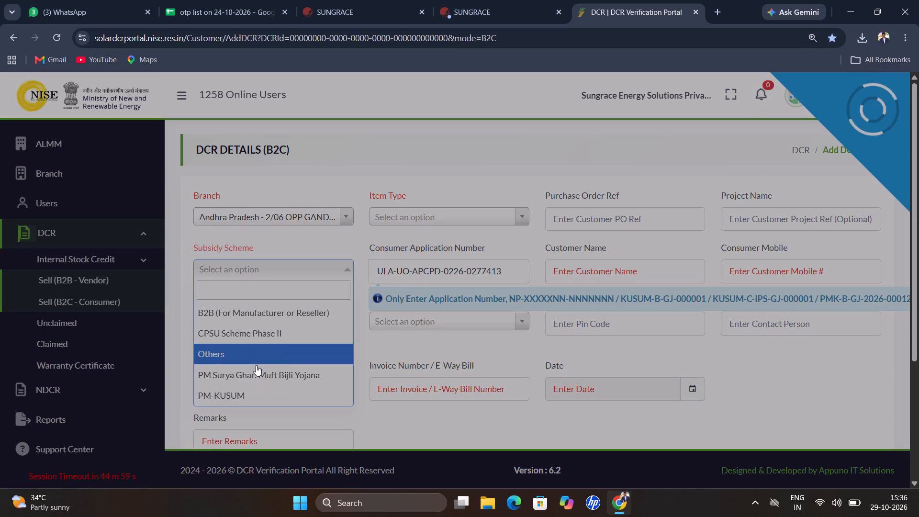
pyautogui.click(259, 372)
pyautogui.click(425, 207)
pyautogui.click(425, 214)
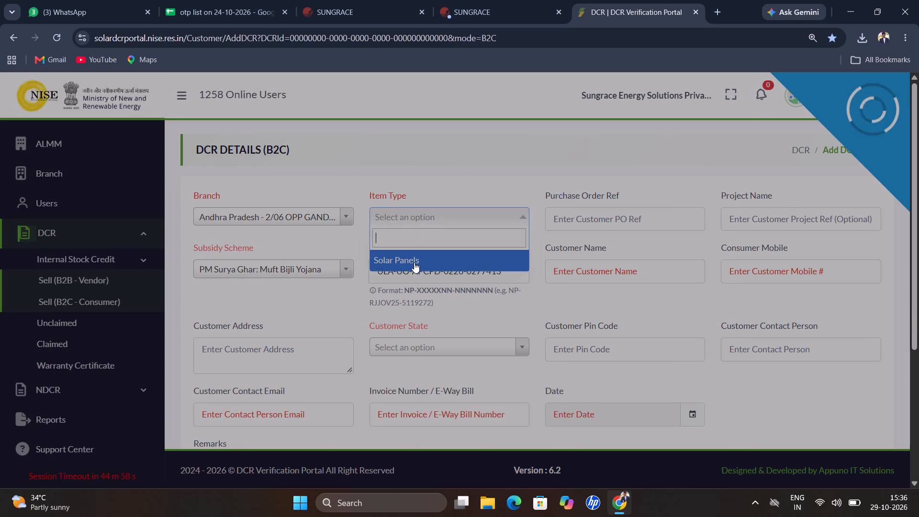
pyautogui.click(414, 262)
pyautogui.click(576, 272)
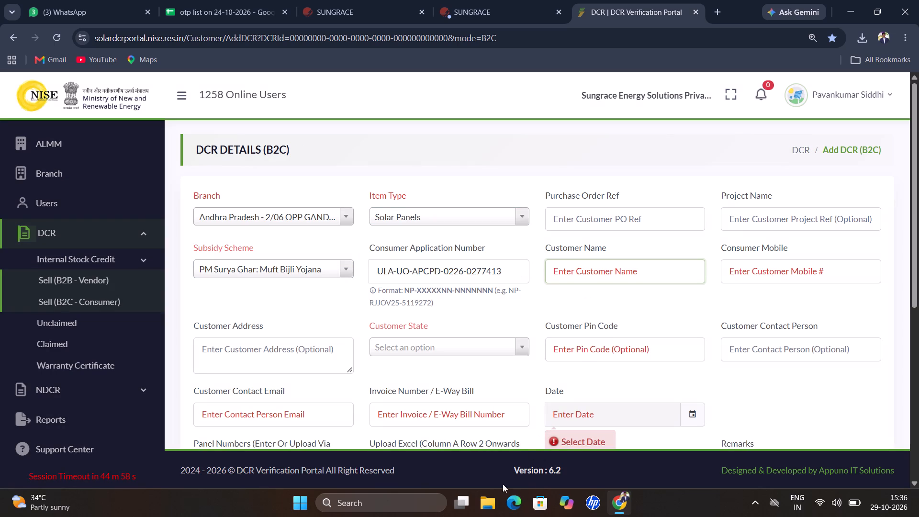
# Open the recent Word document "Kandukuru subsidy scheme process basic detials" from File Explorer and examine its customer and invoice details.
pyautogui.click(483, 503)
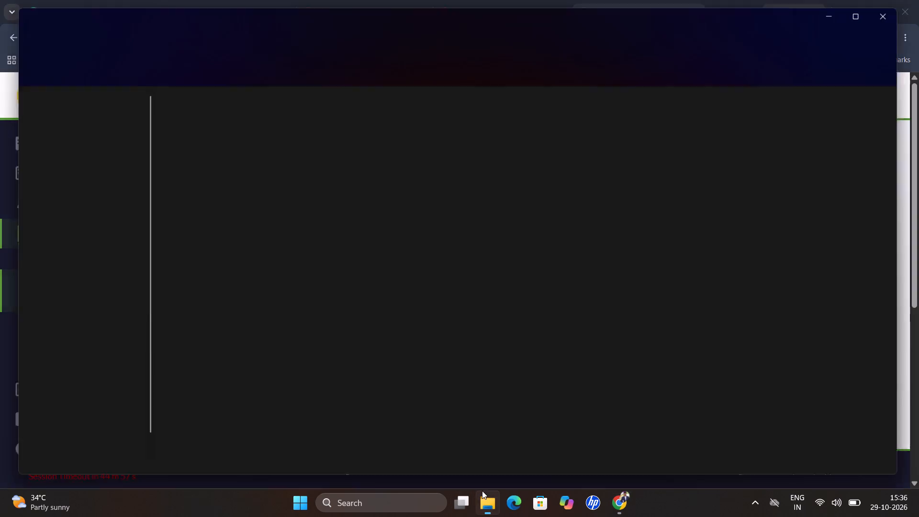
pyautogui.scroll(-3, 344, 229)
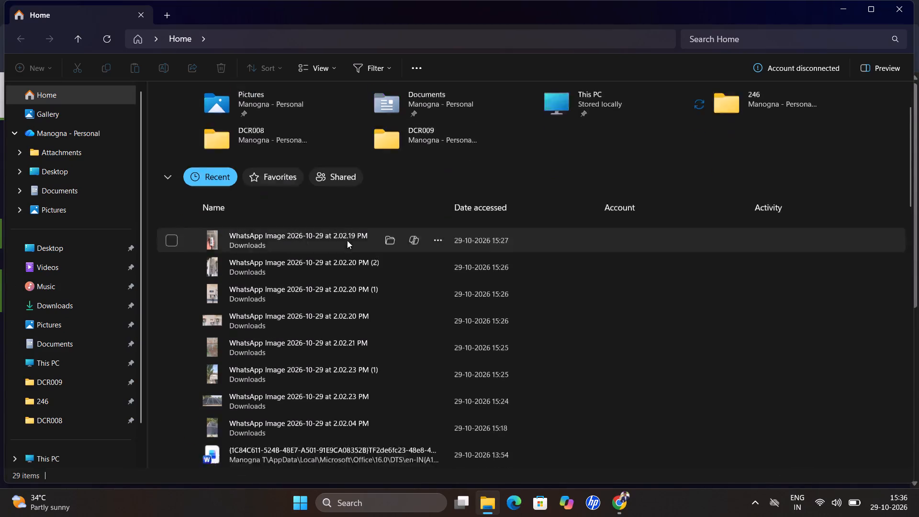
pyautogui.scroll(-3, 332, 226)
pyautogui.doubleClick(272, 194)
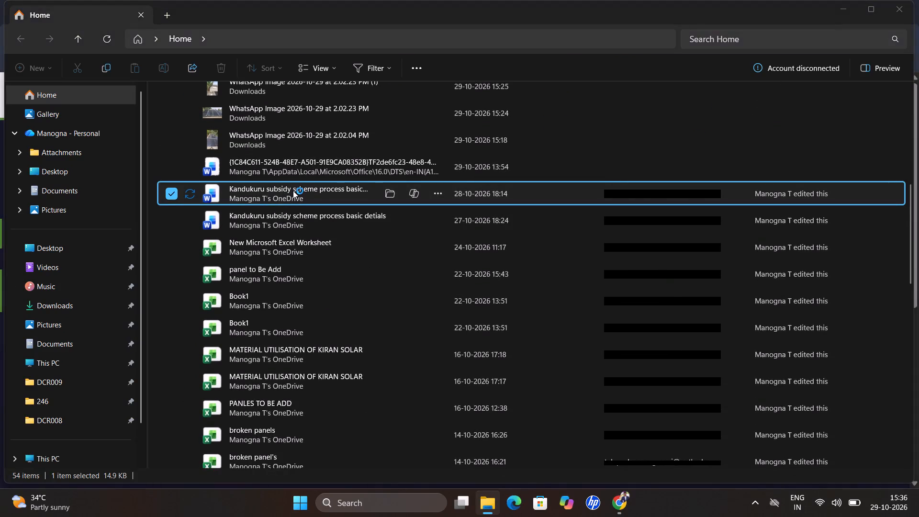
pyautogui.scroll(-2, 421, 179)
pyautogui.click(746, 135)
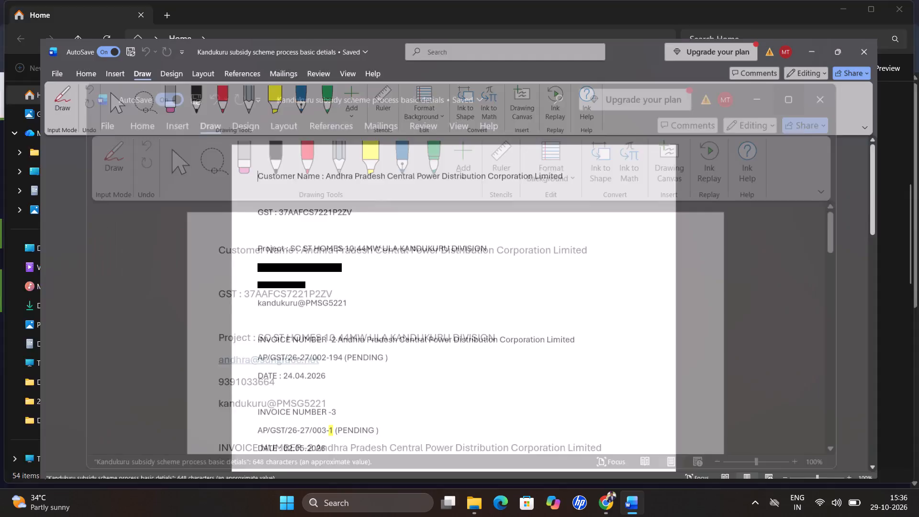
pyautogui.scroll(-4, 437, 223)
pyautogui.scroll(-7, 363, 188)
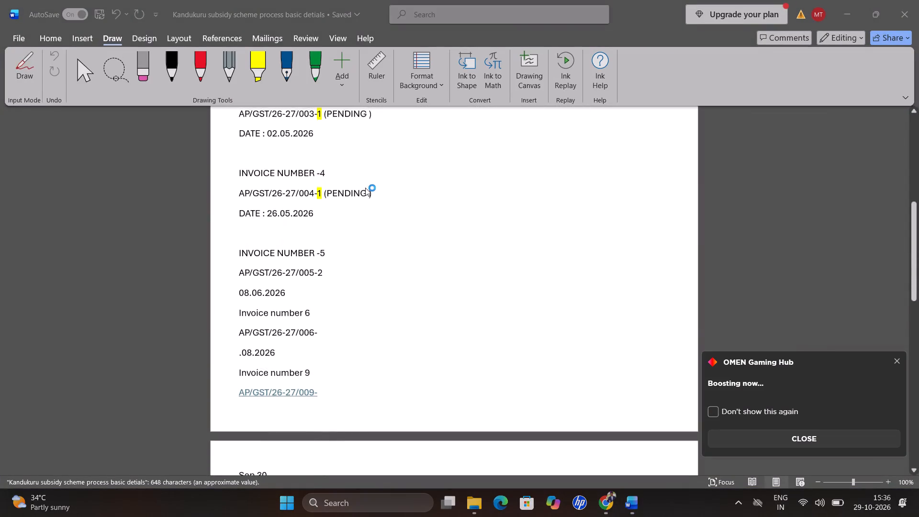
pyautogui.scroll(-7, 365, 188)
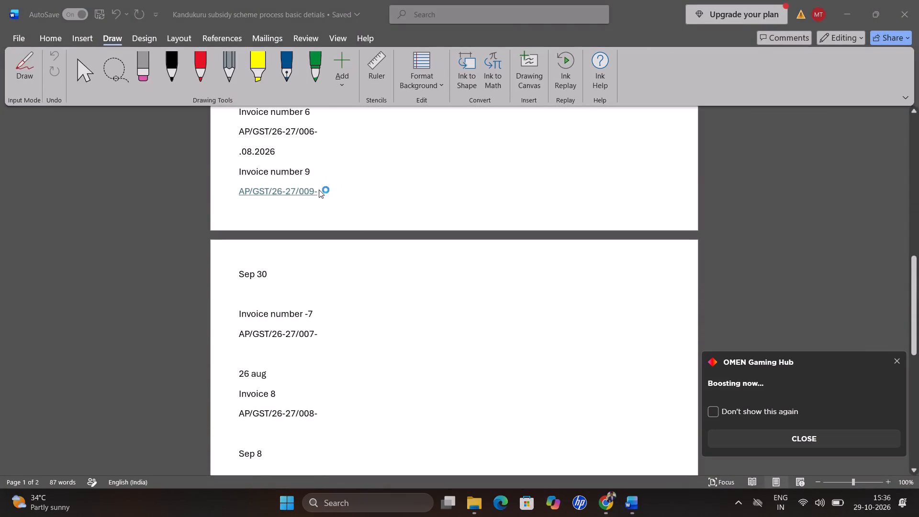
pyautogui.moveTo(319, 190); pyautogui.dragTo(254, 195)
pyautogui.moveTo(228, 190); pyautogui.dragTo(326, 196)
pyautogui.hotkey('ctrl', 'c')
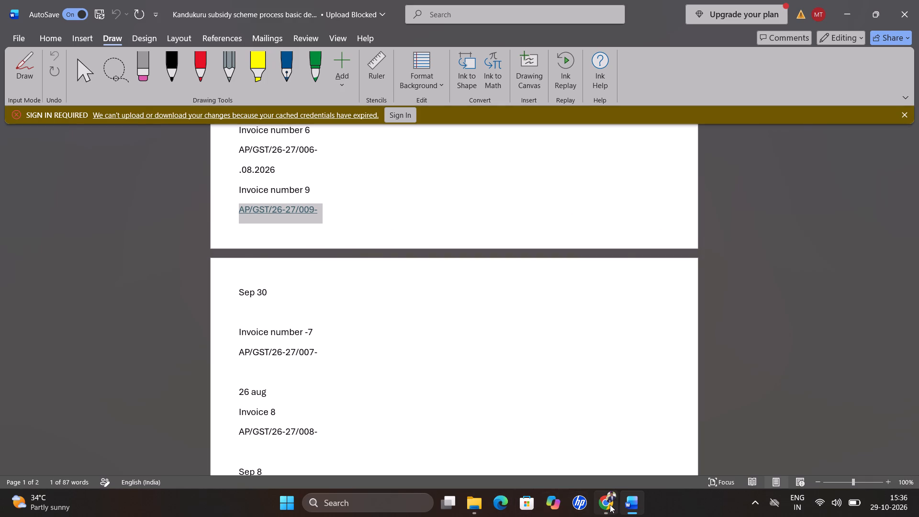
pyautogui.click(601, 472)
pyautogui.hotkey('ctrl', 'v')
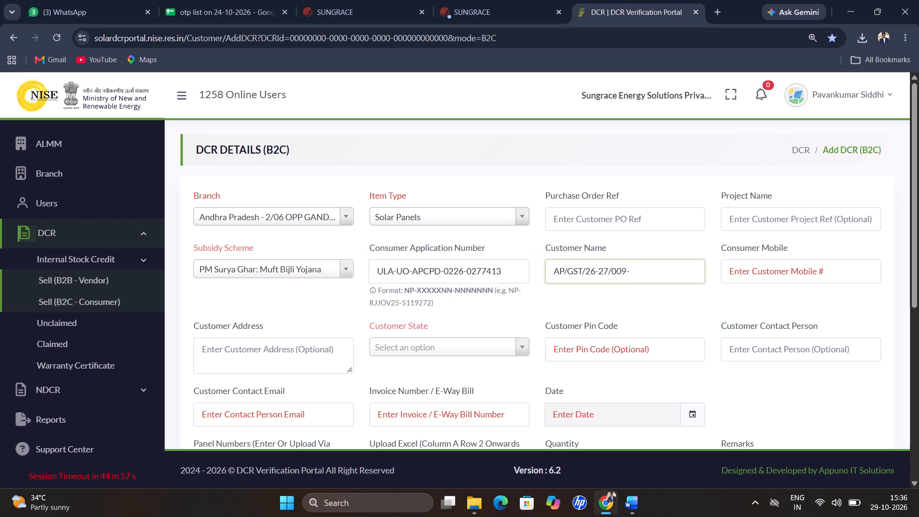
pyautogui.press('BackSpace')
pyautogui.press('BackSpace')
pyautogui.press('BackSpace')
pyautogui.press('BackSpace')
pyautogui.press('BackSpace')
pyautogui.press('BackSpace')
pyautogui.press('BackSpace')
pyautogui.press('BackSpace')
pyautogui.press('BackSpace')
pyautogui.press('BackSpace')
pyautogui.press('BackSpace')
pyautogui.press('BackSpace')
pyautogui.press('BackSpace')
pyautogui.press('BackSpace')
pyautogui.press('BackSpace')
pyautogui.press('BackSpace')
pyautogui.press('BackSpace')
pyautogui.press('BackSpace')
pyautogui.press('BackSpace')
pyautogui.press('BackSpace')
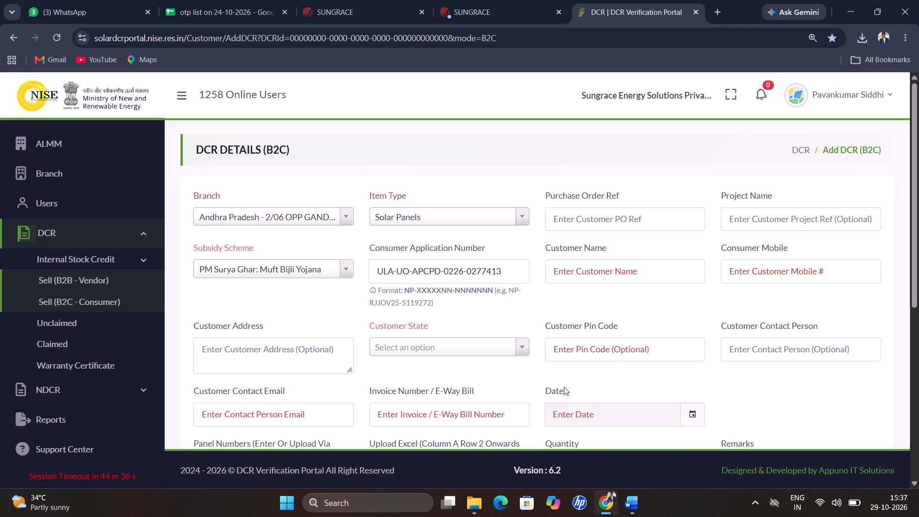
pyautogui.click(592, 277)
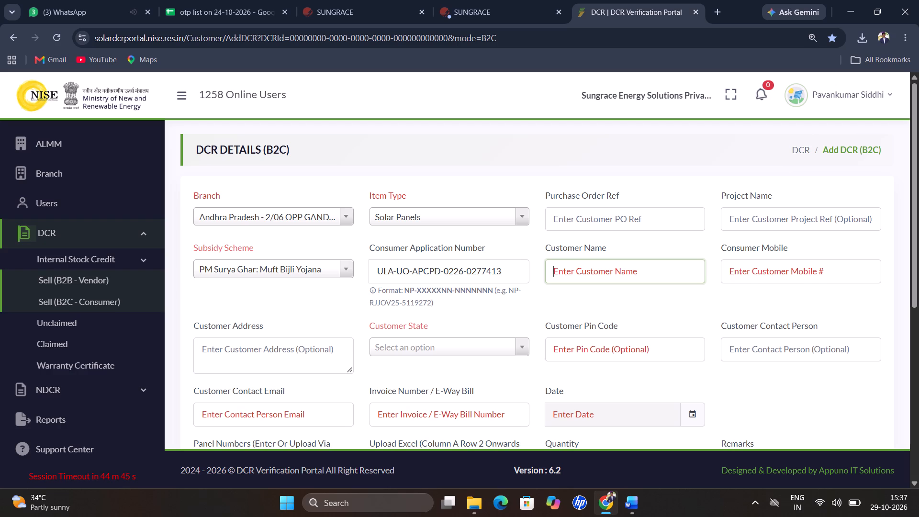
pyautogui.hotkey('ctrl', 'v')
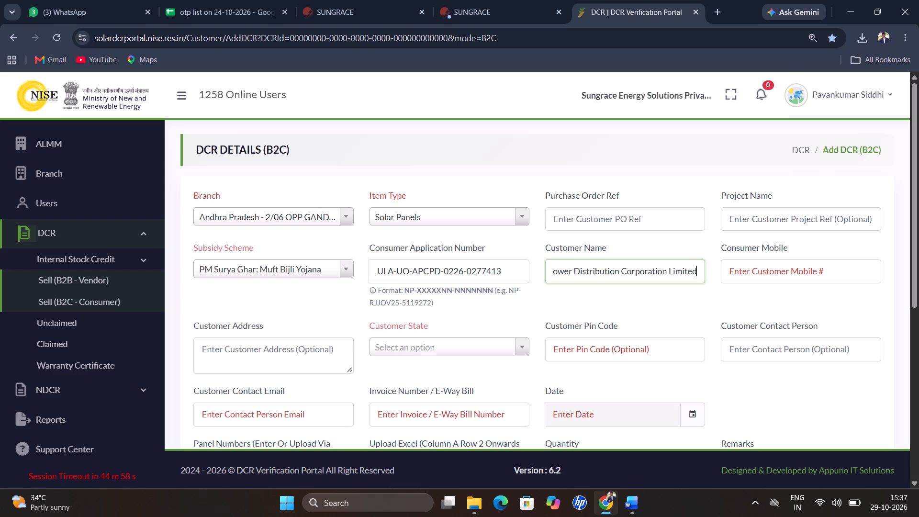
# Copy "SC ST HOMES 10.44MW ULA KANDUKURU DIVISION" from the Word document into the DCR form's Project Name.
pyautogui.click(805, 223)
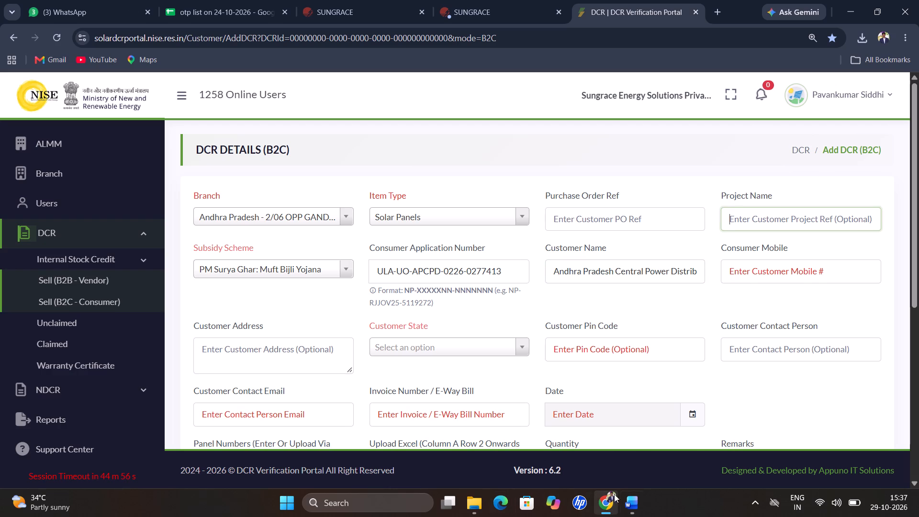
pyautogui.click(618, 445)
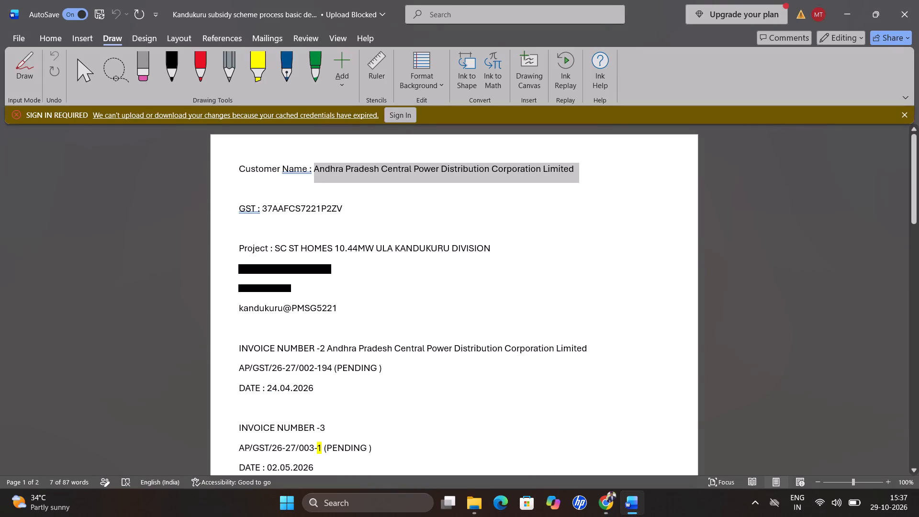
pyautogui.moveTo(278, 248); pyautogui.dragTo(469, 261)
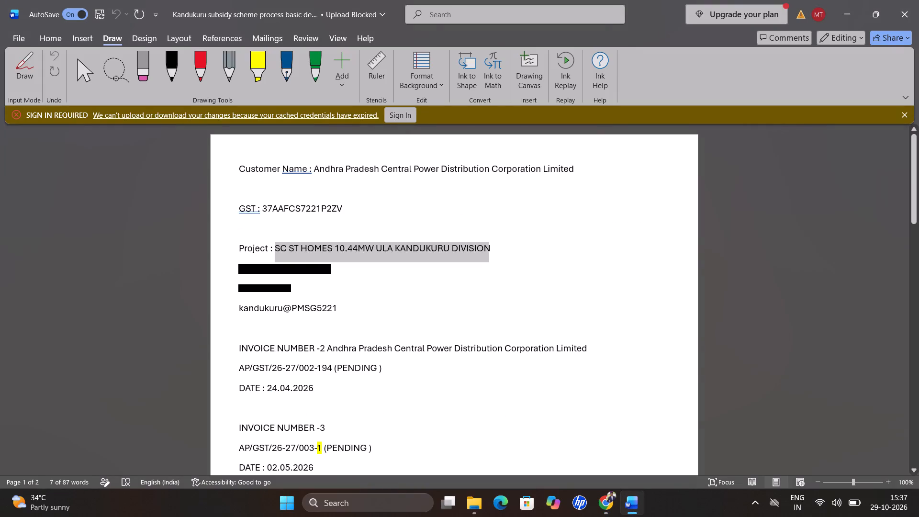
pyautogui.moveTo(469, 261); pyautogui.dragTo(494, 255)
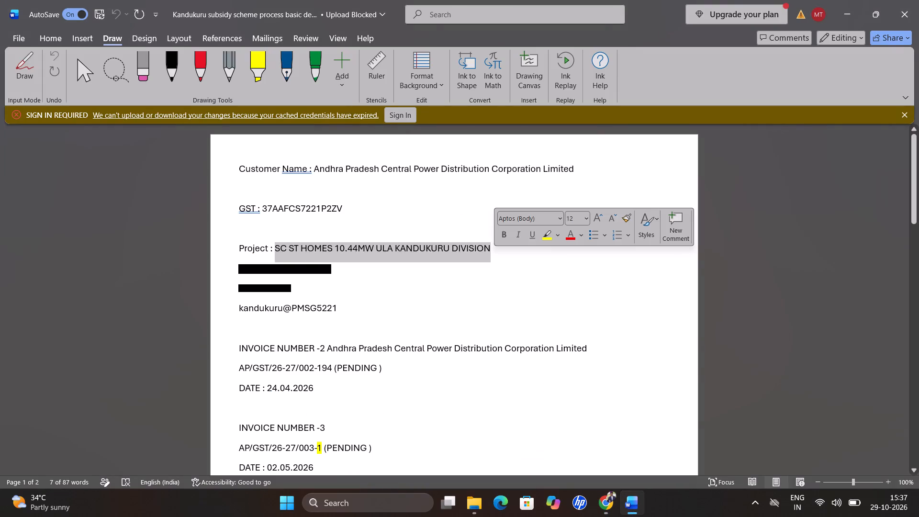
pyautogui.hotkey('ctrl', 'c')
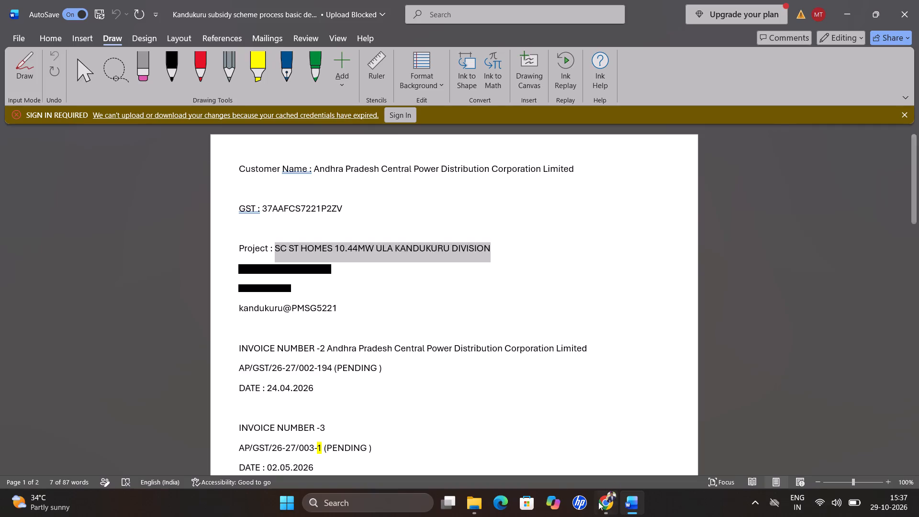
pyautogui.click(594, 449)
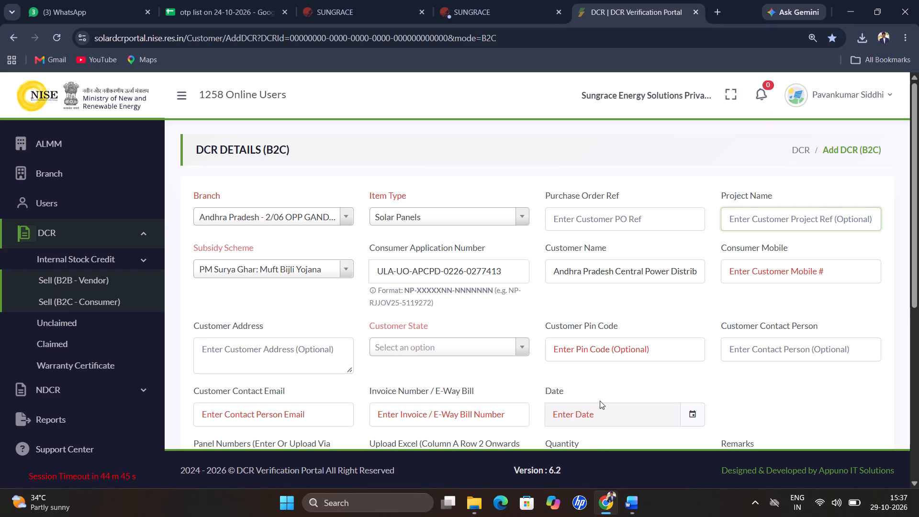
pyautogui.hotkey('ctrl', 'v')
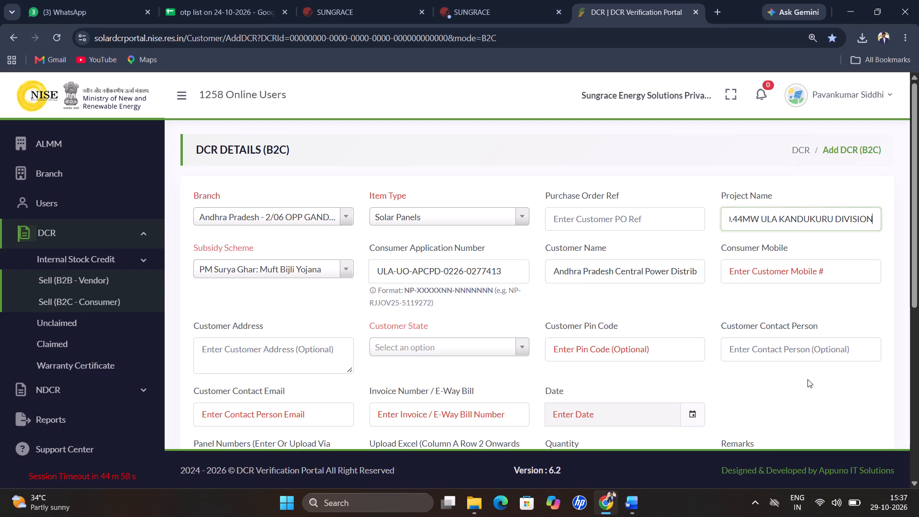
# Copy the contact mobile number from the Word document into the DCR form's Consumer Mobile field.
pyautogui.click(800, 272)
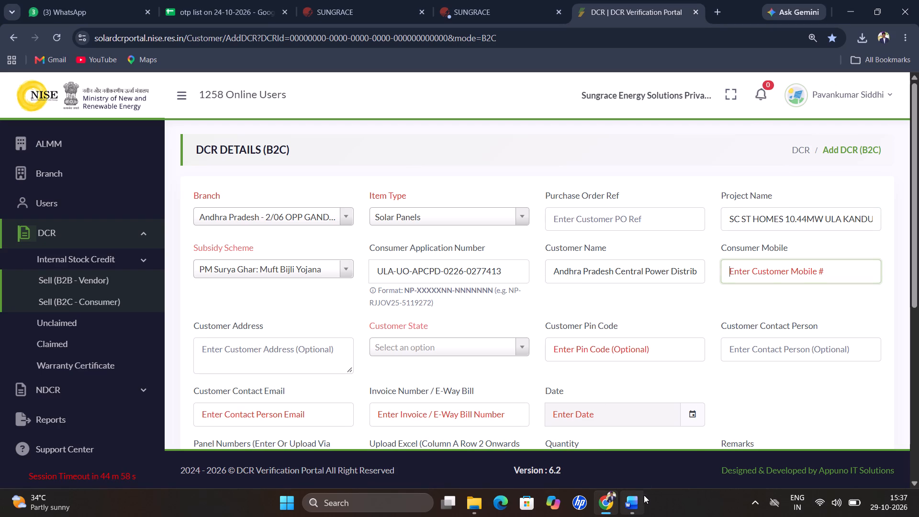
pyautogui.click(632, 462)
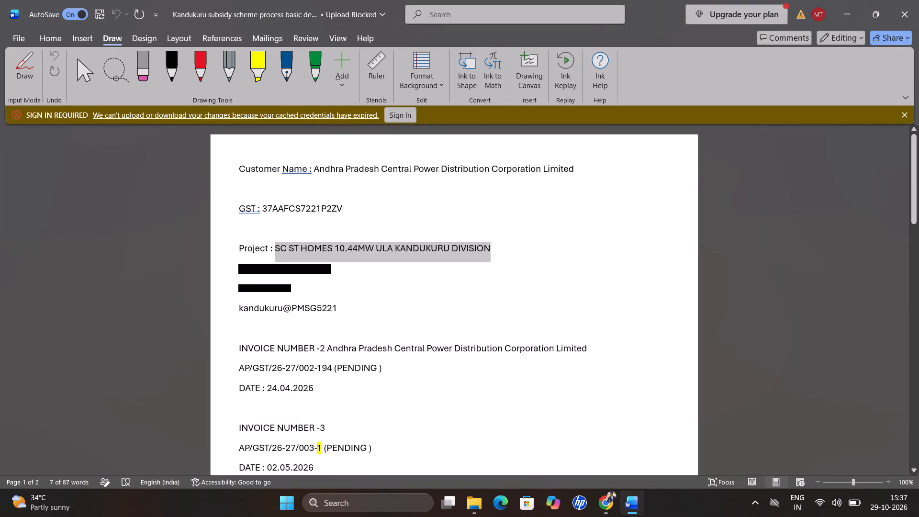
pyautogui.click(235, 270)
pyautogui.moveTo(235, 288); pyautogui.dragTo(291, 295)
pyautogui.hotkey('ctrl', 'c')
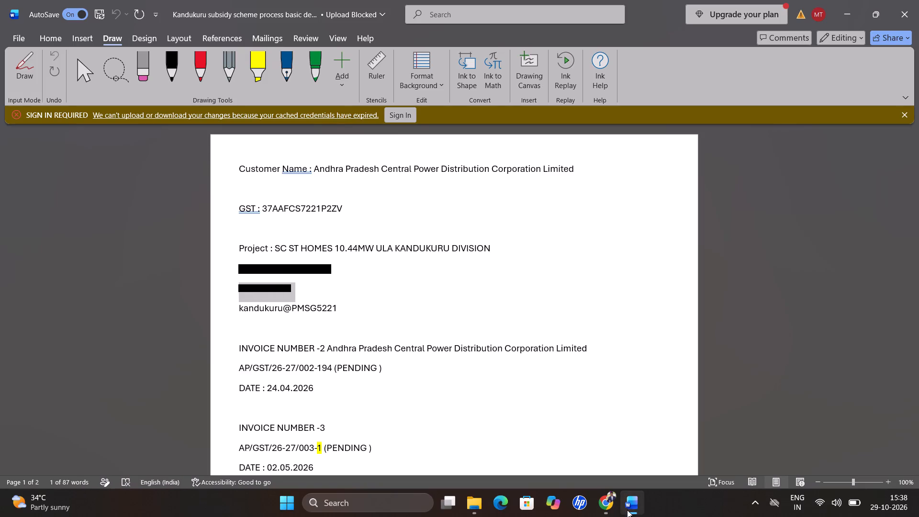
pyautogui.click(609, 465)
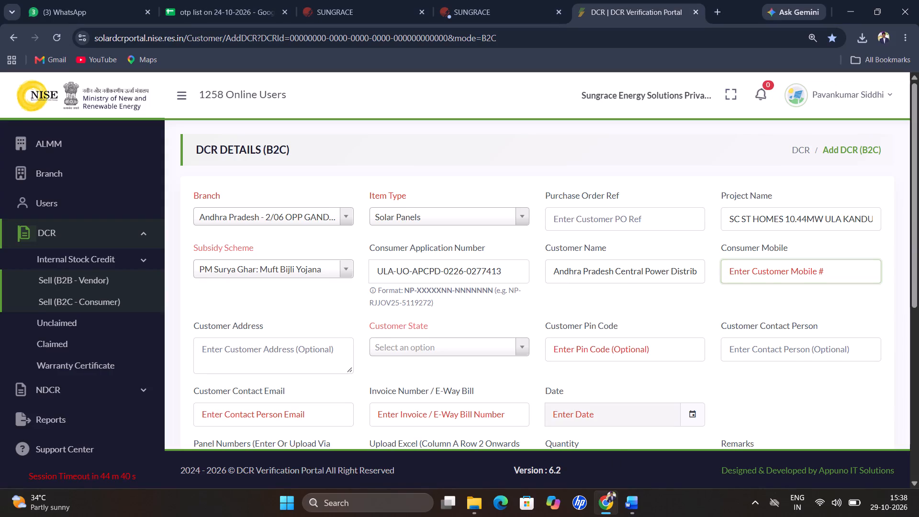
pyautogui.hotkey('ctrl', 'v')
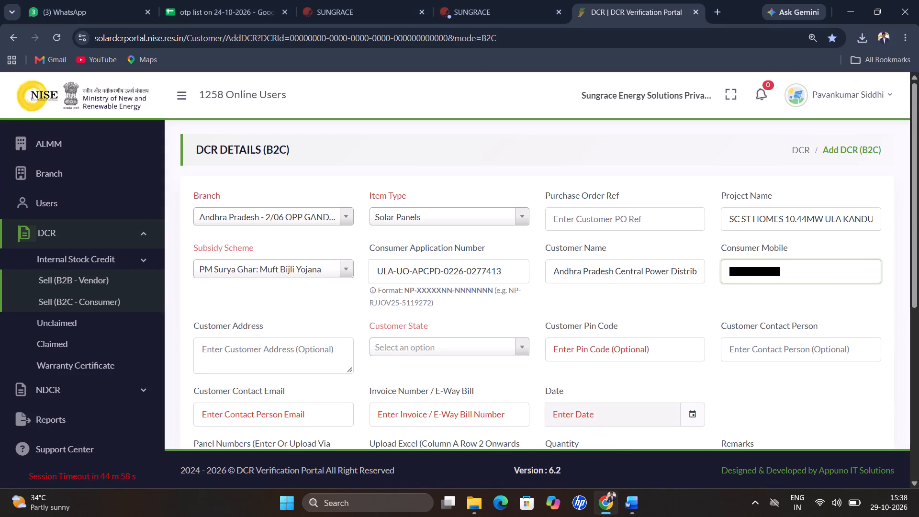
# Open the Customer State choices in the DCR form.
pyautogui.scroll(-1, 703, 344)
pyautogui.click(465, 286)
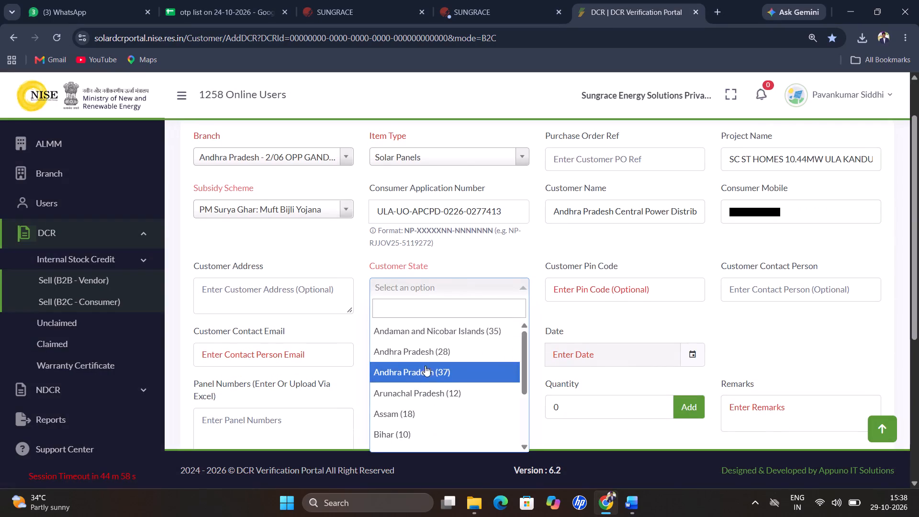
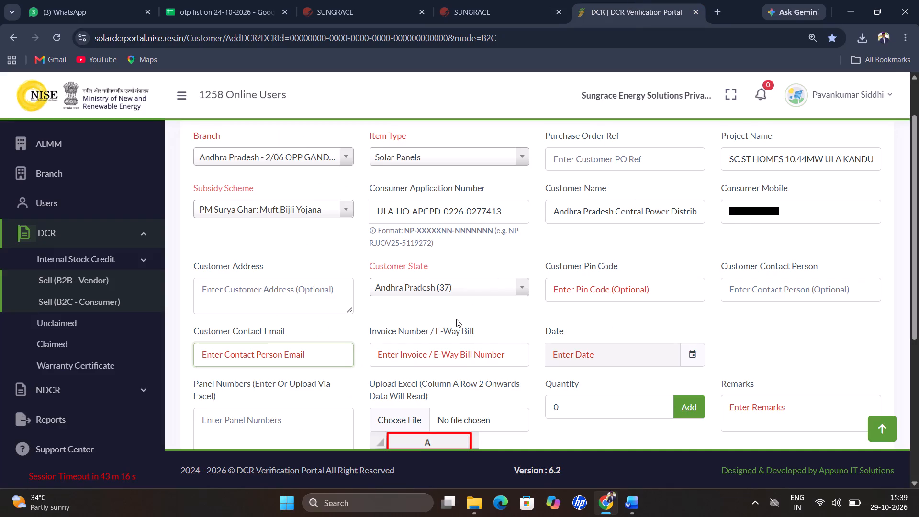
pyautogui.scroll(-2, 531, 249)
pyautogui.click(327, 235)
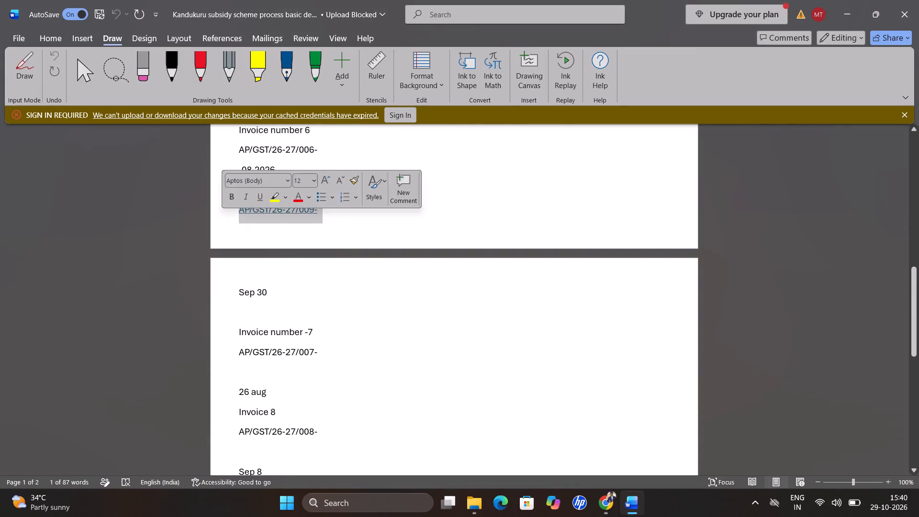
pyautogui.hotkey('ctrl', 'c')
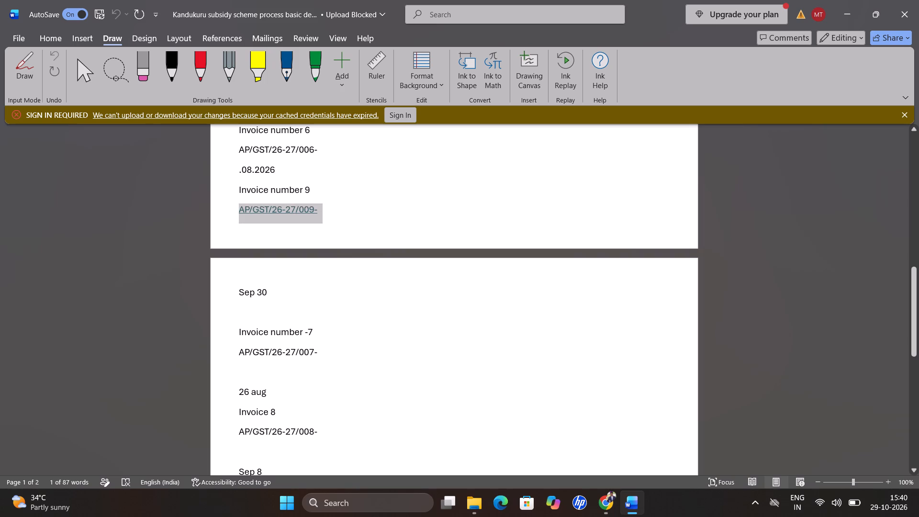
pyautogui.click(575, 456)
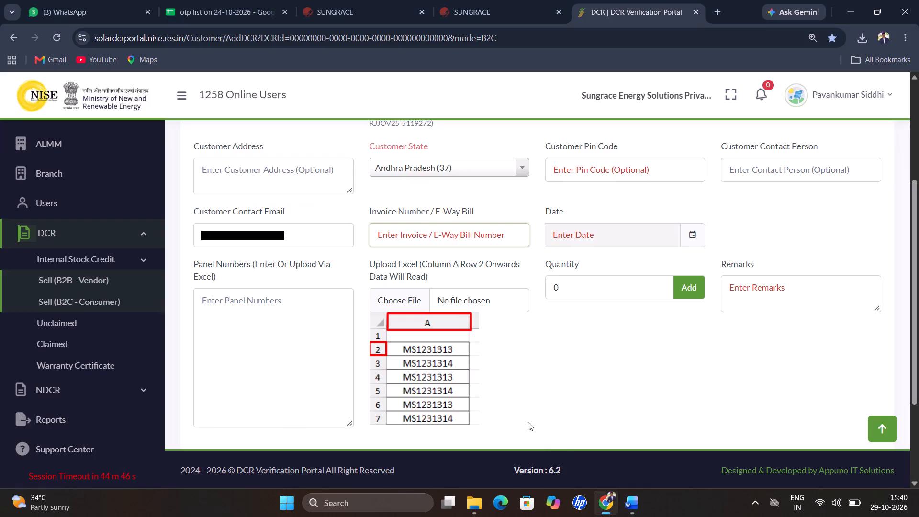
pyautogui.hotkey('ctrl', 'v')
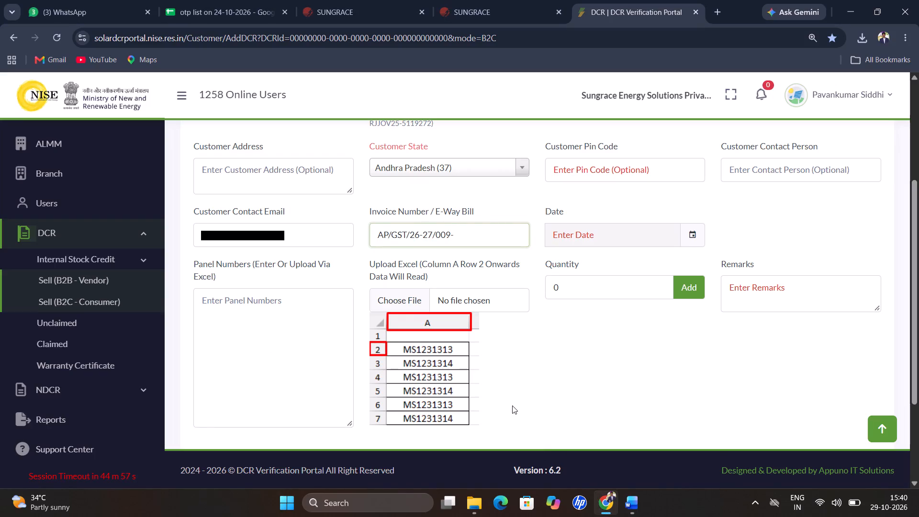
# Check the numbered folders inside the DCR009 folder in File Explorer for the last number used.
pyautogui.click(479, 505)
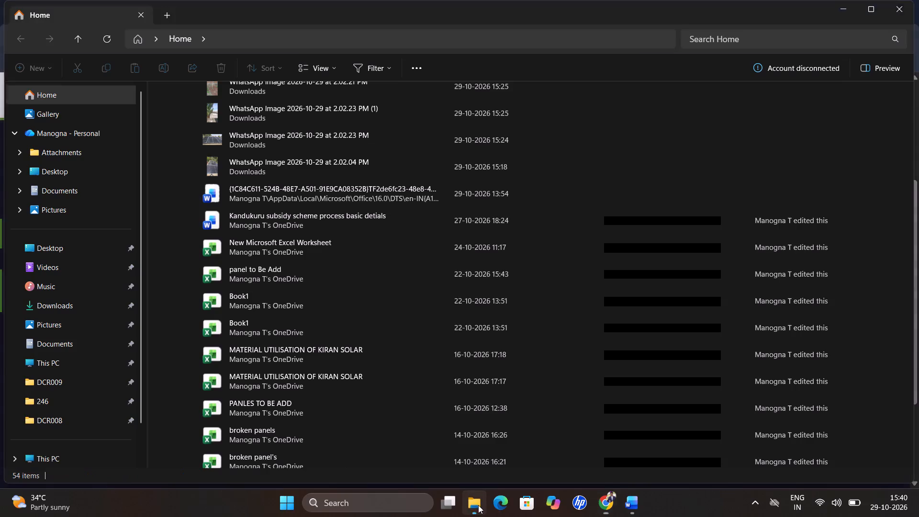
pyautogui.scroll(10, 241, 143)
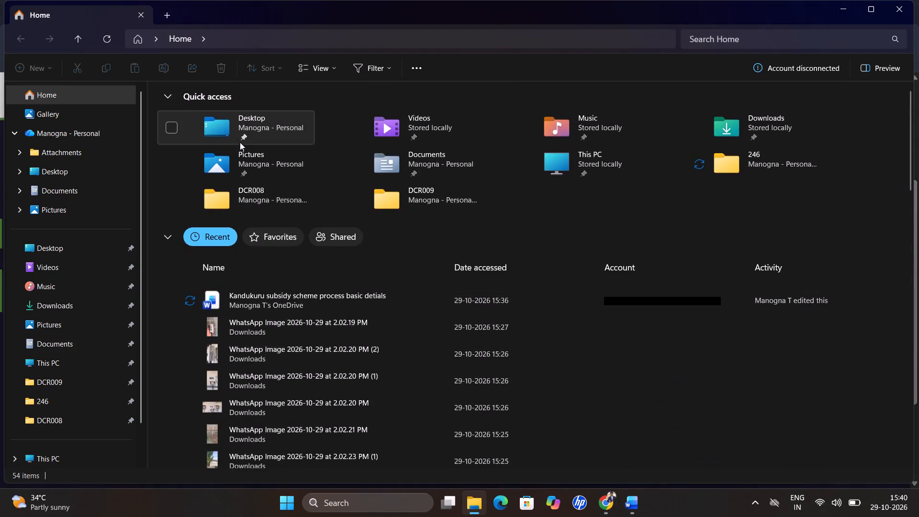
pyautogui.doubleClick(434, 197)
pyautogui.scroll(-19, 382, 219)
pyautogui.scroll(-5, 389, 236)
pyautogui.scroll(-3, 411, 295)
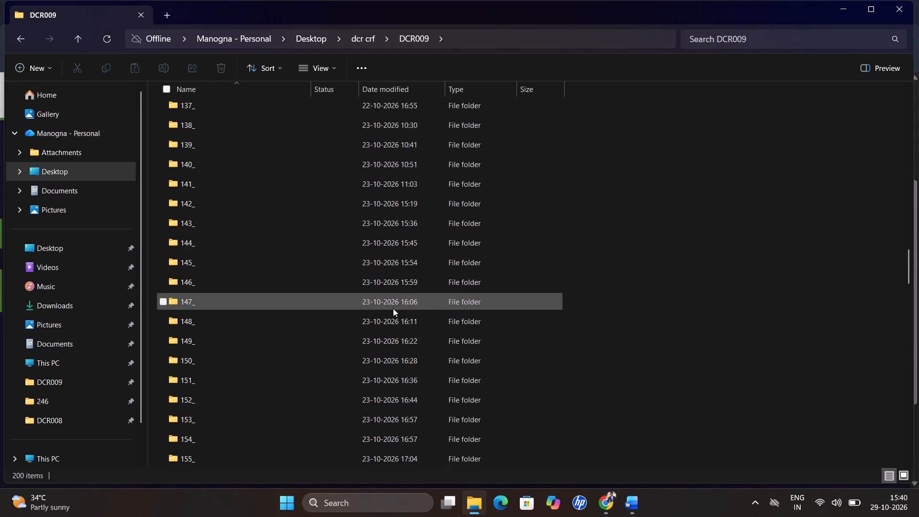
pyautogui.scroll(-14, 393, 308)
pyautogui.scroll(-16, 390, 235)
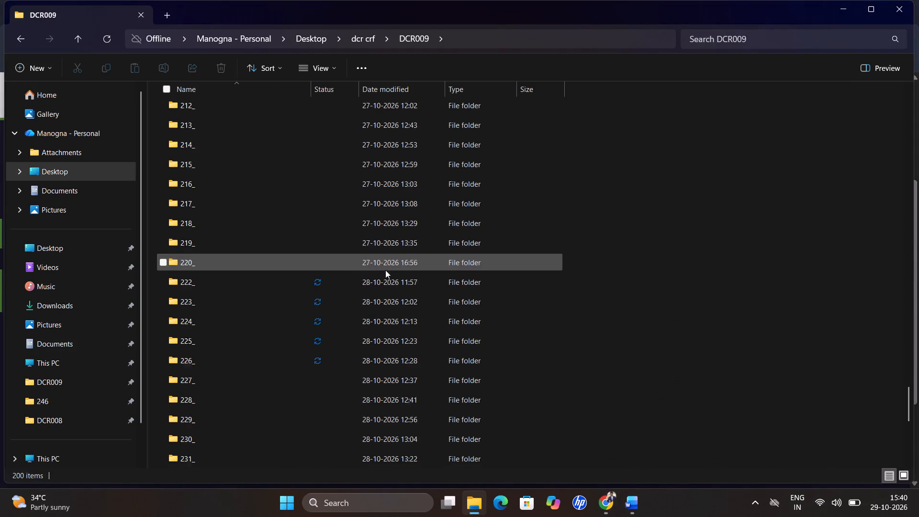
pyautogui.scroll(-13, 384, 265)
pyautogui.scroll(-13, 385, 268)
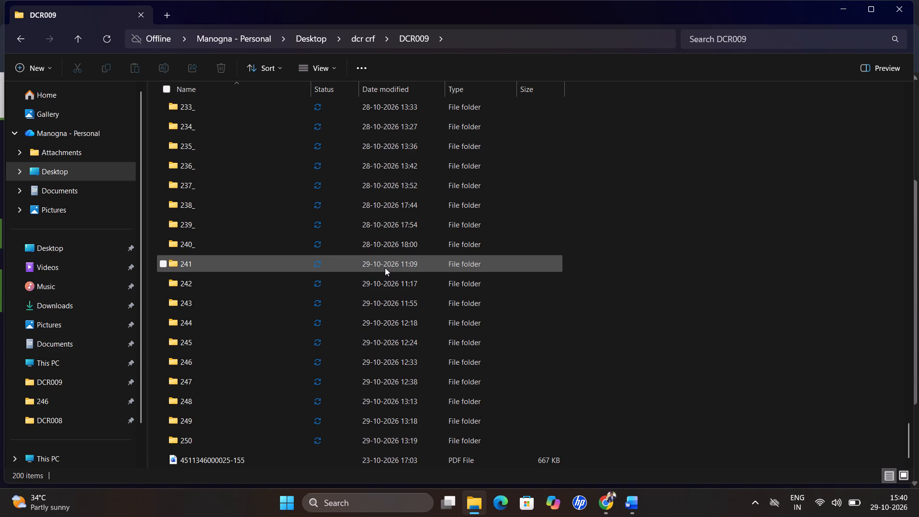
pyautogui.scroll(-20, 385, 268)
pyautogui.scroll(-14, 385, 268)
pyautogui.scroll(-9, 385, 268)
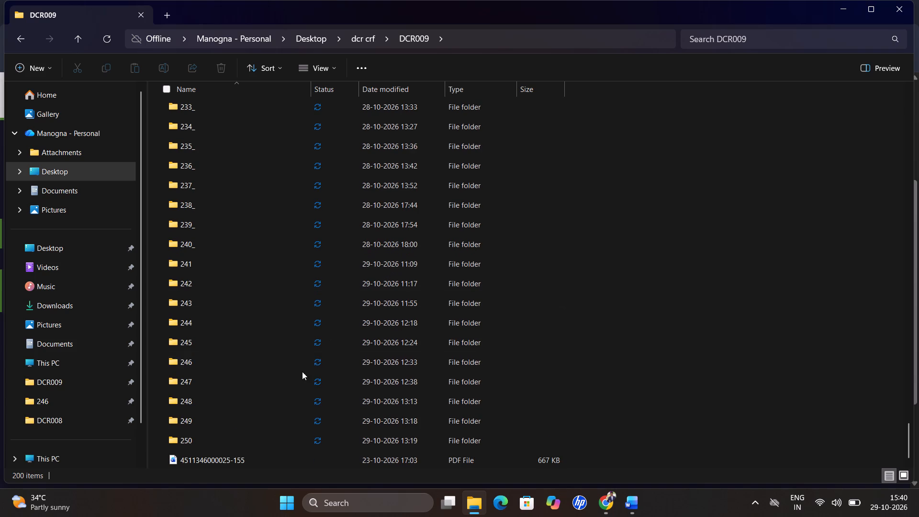
pyautogui.scroll(-4, 302, 371)
# Back in the DCR form, complete the invoice number by appending 251 after "AP/GST/26-27/009-".
pyautogui.moveTo(604, 497); pyautogui.dragTo(603, 491)
pyautogui.moveTo(602, 484); pyautogui.dragTo(598, 472)
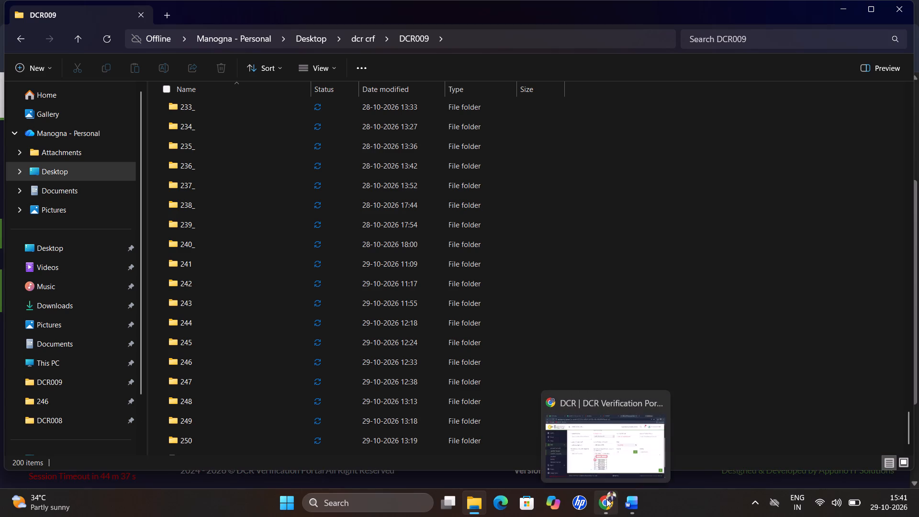
pyautogui.click(589, 450)
pyautogui.write('251')
# Set the DCR form's invoice Date to 30-Sep-2026.
pyautogui.click(569, 234)
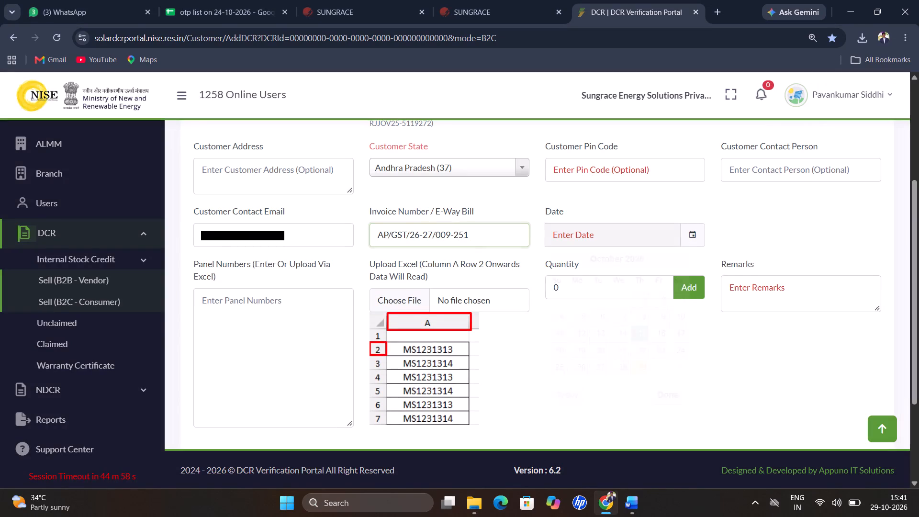
pyautogui.click(558, 251)
pyautogui.click(619, 368)
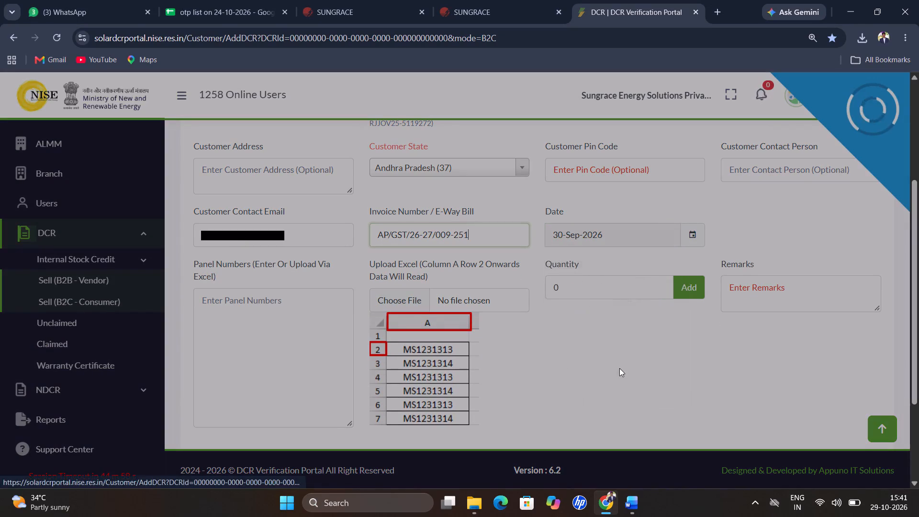
pyautogui.click(314, 382)
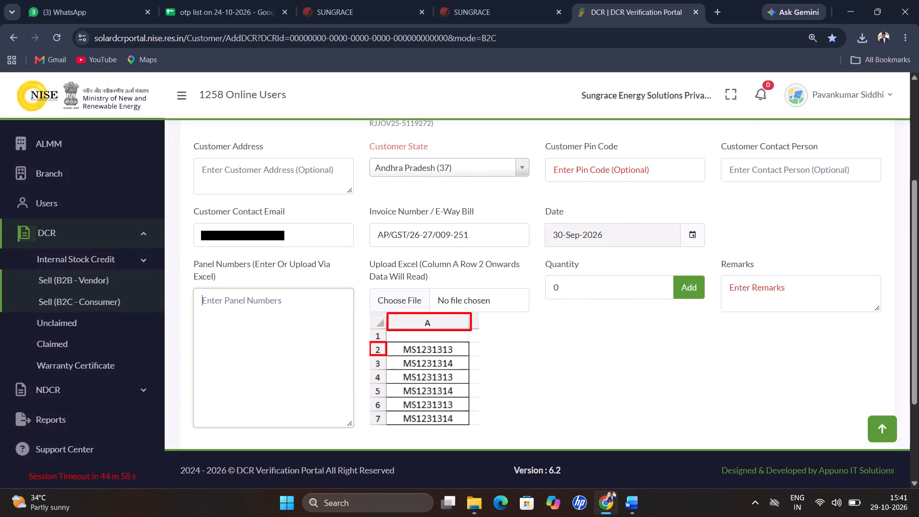
pyautogui.click(266, 339)
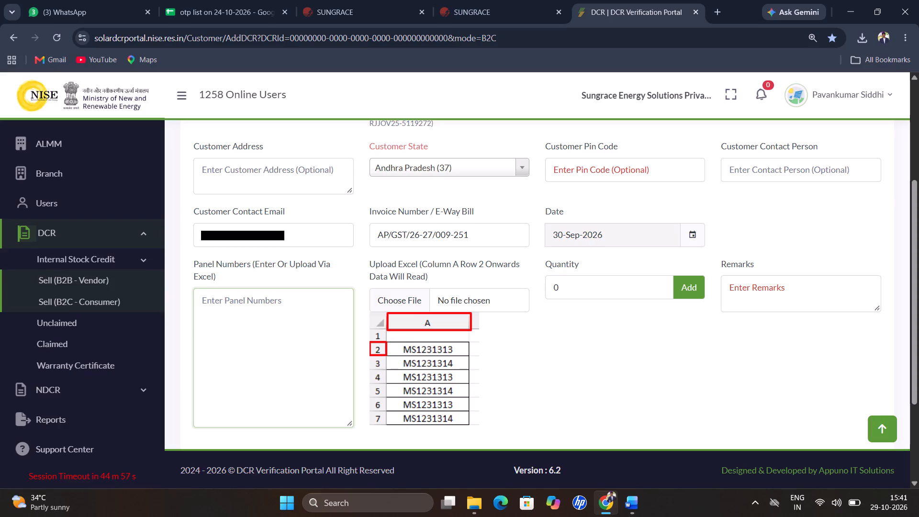
pyautogui.doubleClick(333, 7)
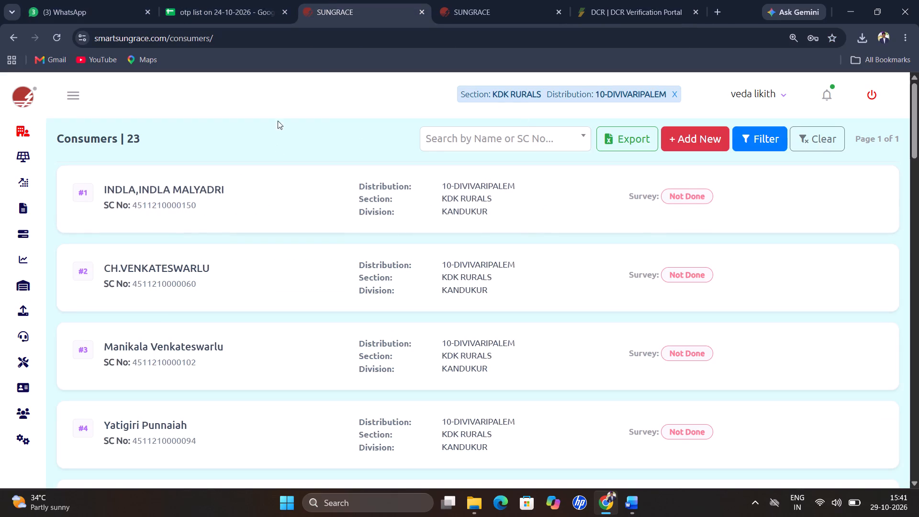
pyautogui.click(508, 11)
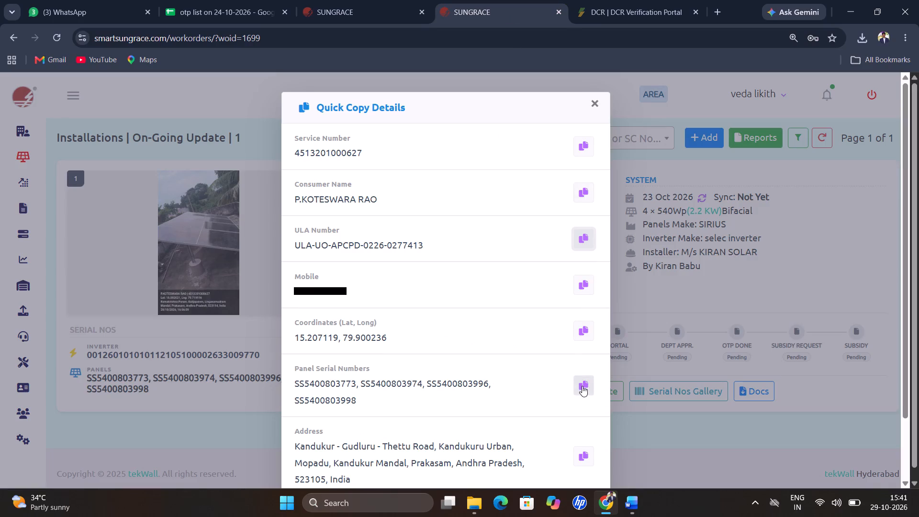
pyautogui.click(582, 386)
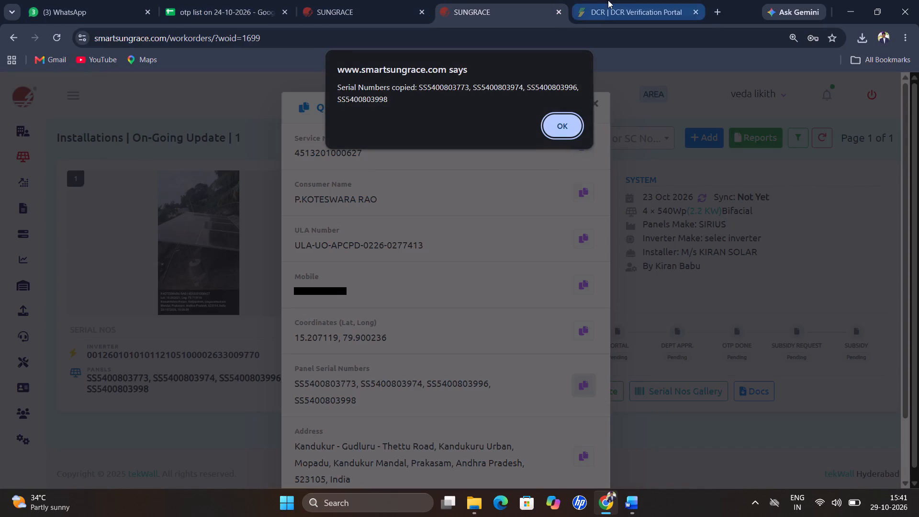
pyautogui.click(608, 0)
pyautogui.hotkey('ctrl', 'v')
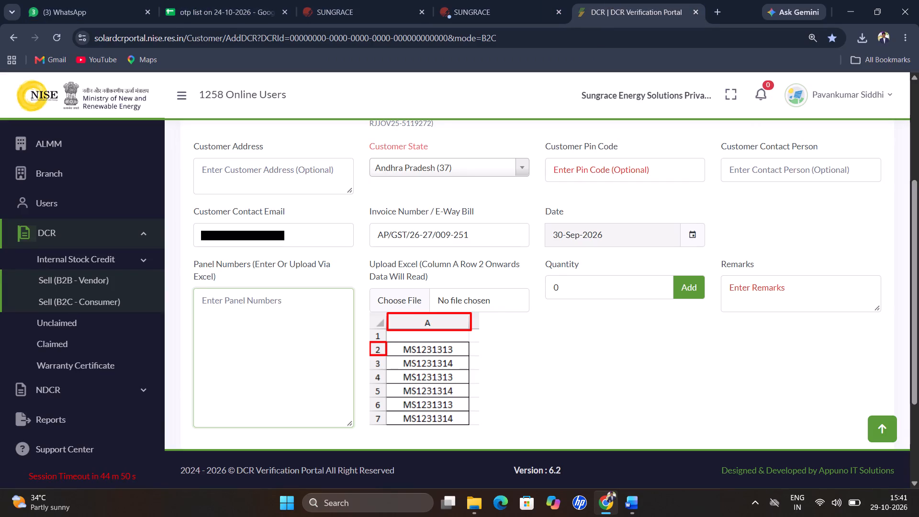
pyautogui.press('Left')
pyautogui.press('Left')
pyautogui.press('Left')
pyautogui.press('Left')
pyautogui.press('Left')
pyautogui.press('Left')
pyautogui.press('Left')
pyautogui.press('Left')
pyautogui.press('Left')
pyautogui.press('Left')
pyautogui.press('Left')
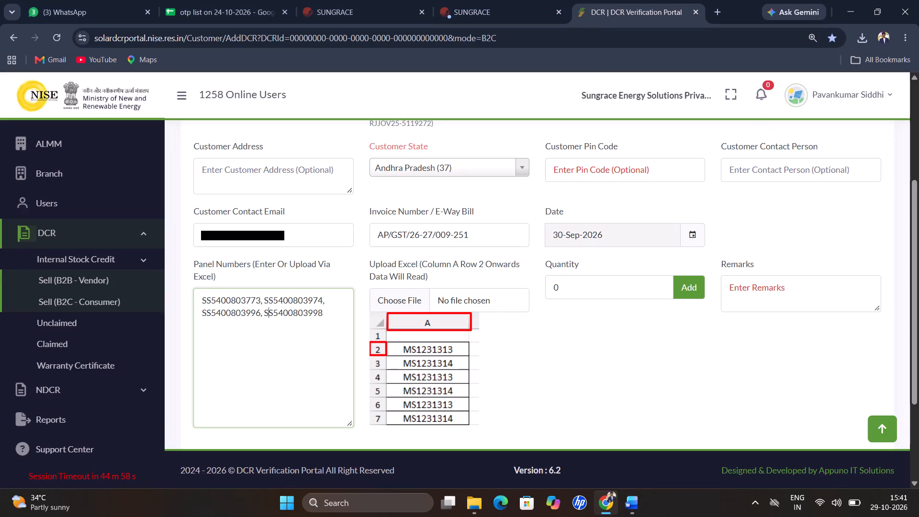
pyautogui.press('Left')
pyautogui.press('BackSpace')
pyautogui.press('BackSpace')
pyautogui.press('Return')
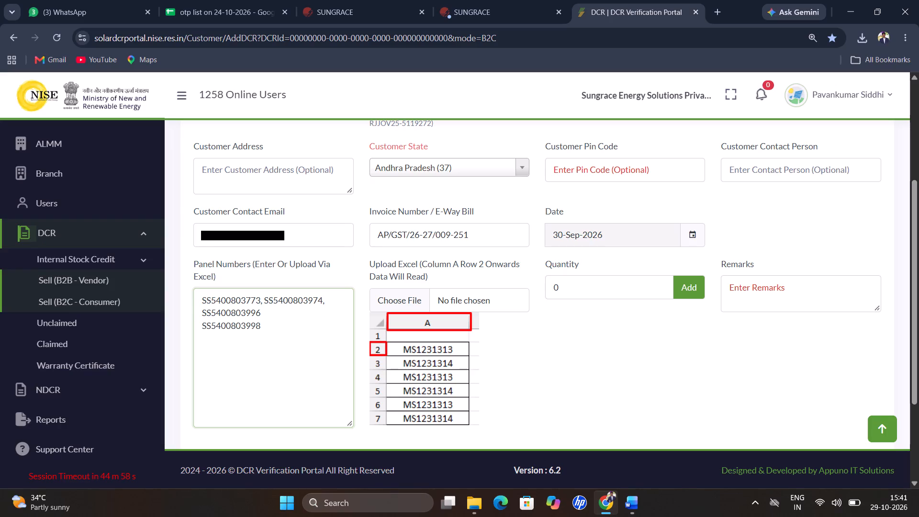
pyautogui.press('Up')
pyautogui.press('Up')
pyautogui.press('Up')
pyautogui.press('Up')
pyautogui.press('Right')
pyautogui.press('Right')
pyautogui.press('Right')
pyautogui.press('Right')
pyautogui.press('Right')
pyautogui.press('Right')
pyautogui.press('Right')
pyautogui.press('Right')
pyautogui.press('Right')
pyautogui.press('Right')
pyautogui.press('Right')
pyautogui.press('Right')
pyautogui.press('Right')
pyautogui.press('Right')
pyautogui.press('BackSpace')
pyautogui.press('BackSpace')
pyautogui.press('Return')
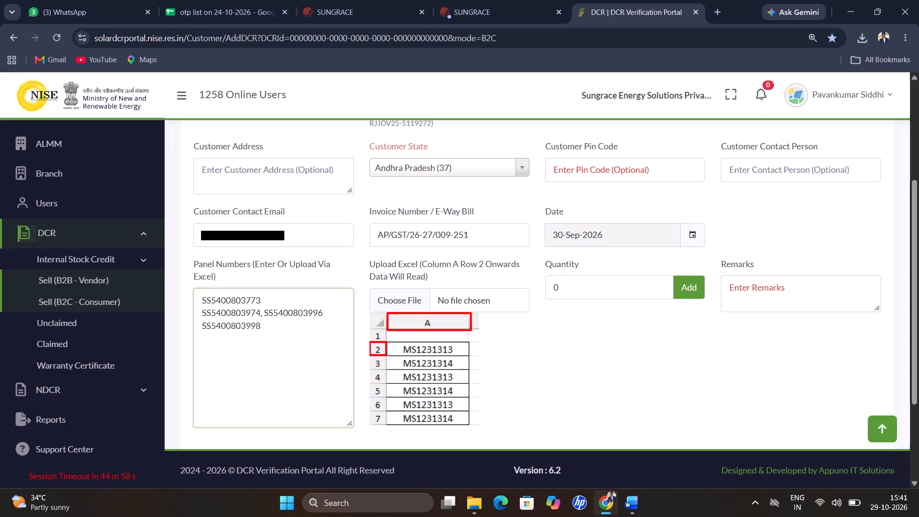
pyautogui.press('Right')
pyautogui.press('Right')
pyautogui.press('Right')
pyautogui.press('Right')
pyautogui.press('Right')
pyautogui.press('Right')
pyautogui.press('Right')
pyautogui.press('Right')
pyautogui.press('Right')
pyautogui.press('Right')
pyautogui.press('Right')
pyautogui.press('Right')
pyautogui.press('Right')
pyautogui.press('Right')
pyautogui.press('BackSpace')
pyautogui.press('BackSpace')
pyautogui.press('Return')
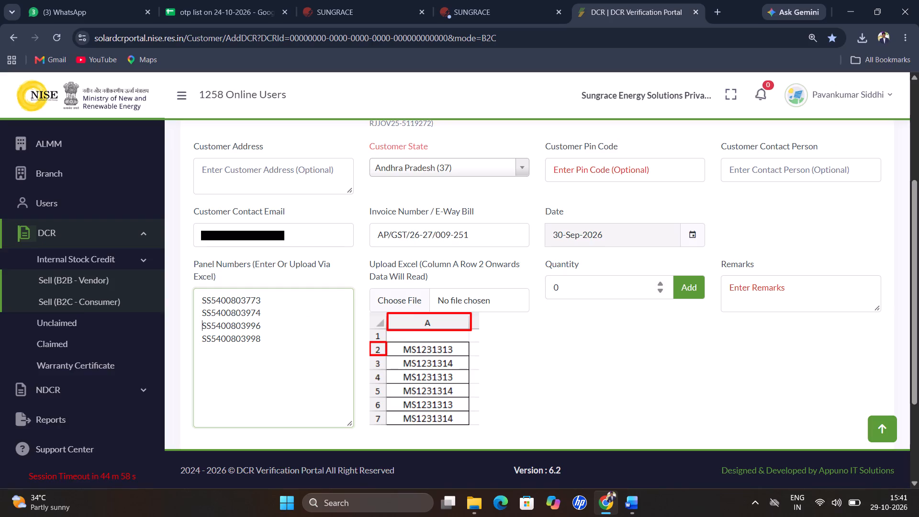
# Add the listed panel numbers to the DCR entry with a Quantity of 4.
pyautogui.click(596, 289)
pyautogui.scroll(4, 585, 293)
pyautogui.click(691, 290)
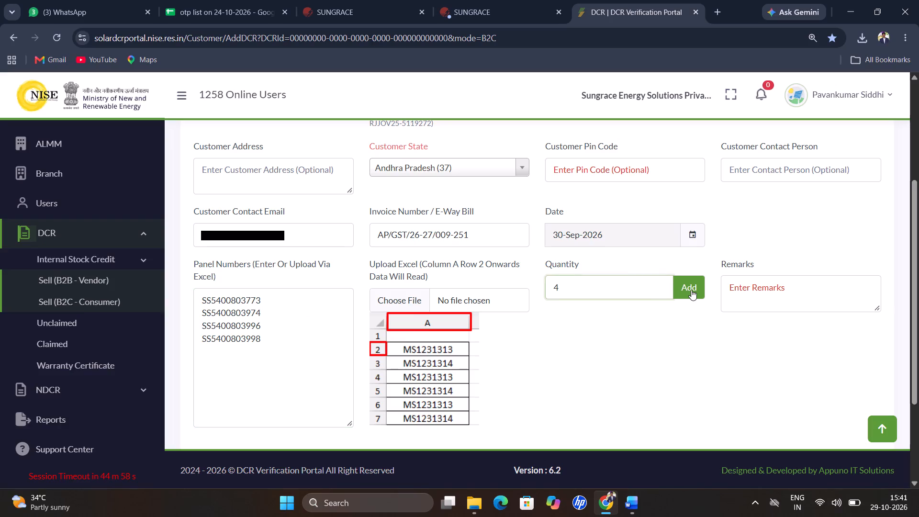
# Copy the installation address from SUNGRACE's Quick Copy Details into the DCR form's Remarks field.
pyautogui.click(740, 293)
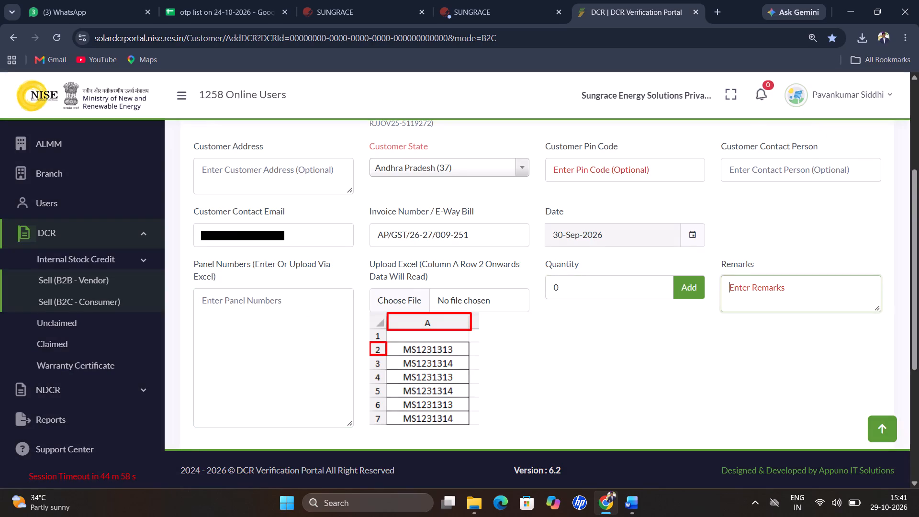
pyautogui.moveTo(513, 0); pyautogui.dragTo(516, 6)
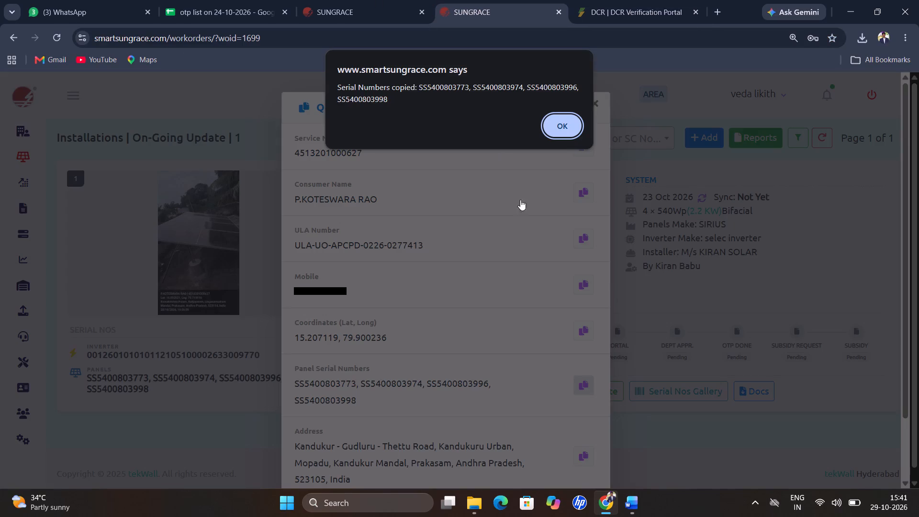
pyautogui.moveTo(565, 128); pyautogui.dragTo(571, 139)
pyautogui.click(561, 124)
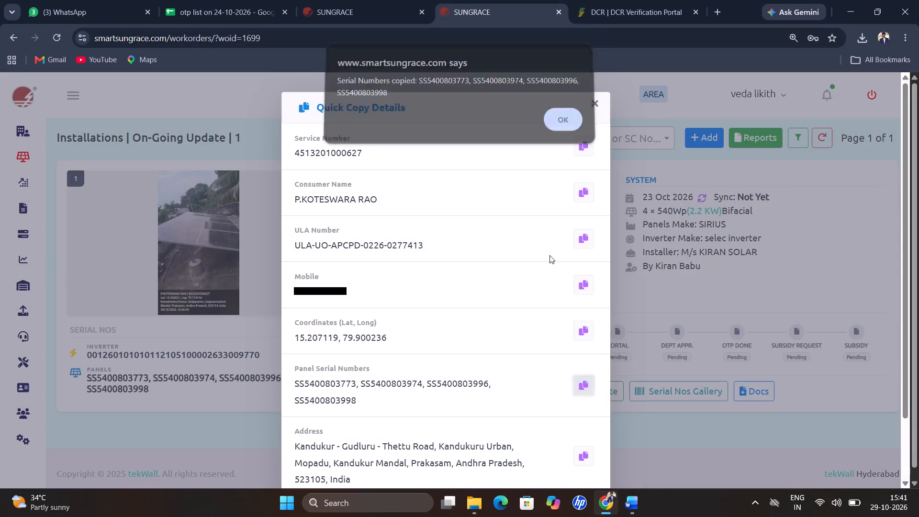
pyautogui.click(582, 453)
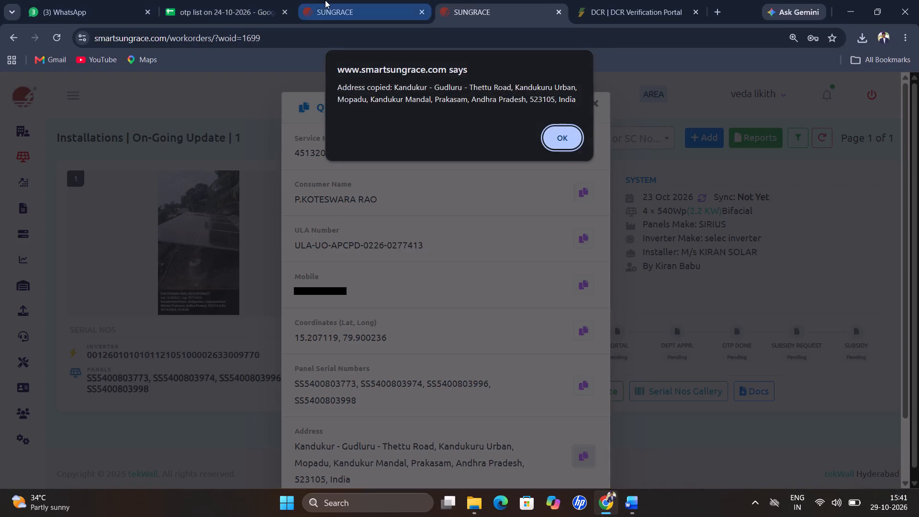
pyautogui.click(325, 0)
pyautogui.click(608, 2)
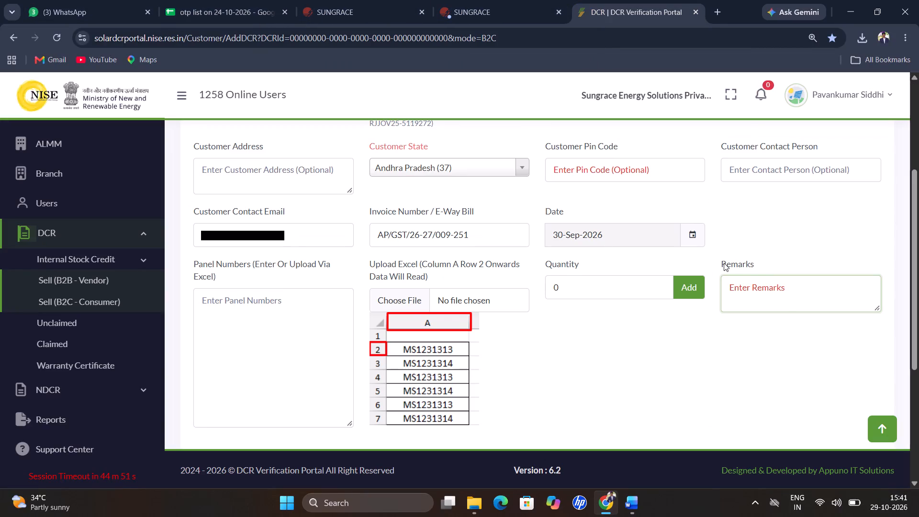
pyautogui.hotkey('ctrl', 'v')
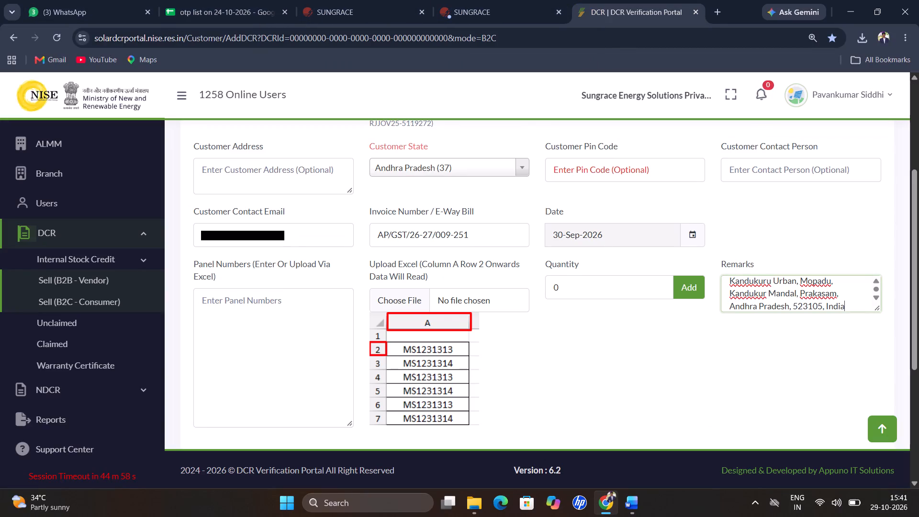
# Copy the auto-fetched pincode from SUNGRACE's Quick Copy Details into the DCR form's Customer Pin Code field.
pyautogui.click(644, 162)
pyautogui.click(479, 9)
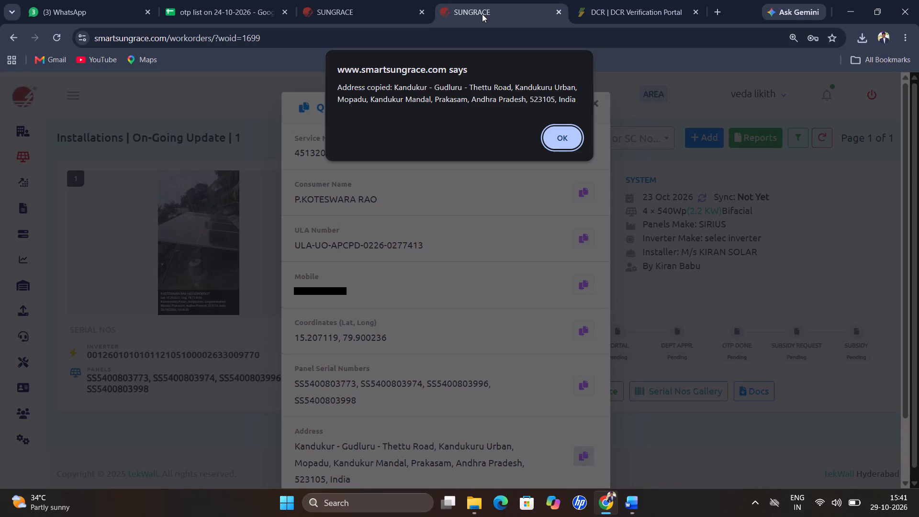
pyautogui.moveTo(552, 133); pyautogui.dragTo(555, 139)
pyautogui.scroll(-2, 606, 367)
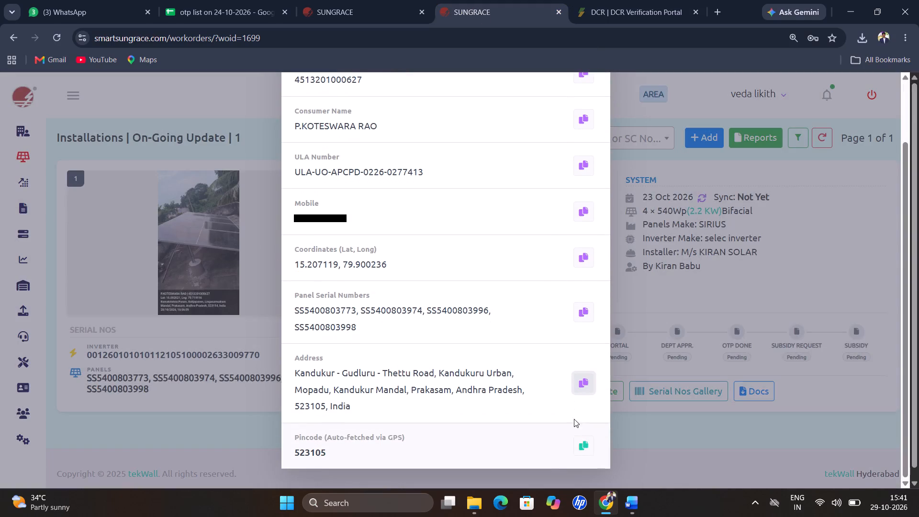
pyautogui.click(581, 449)
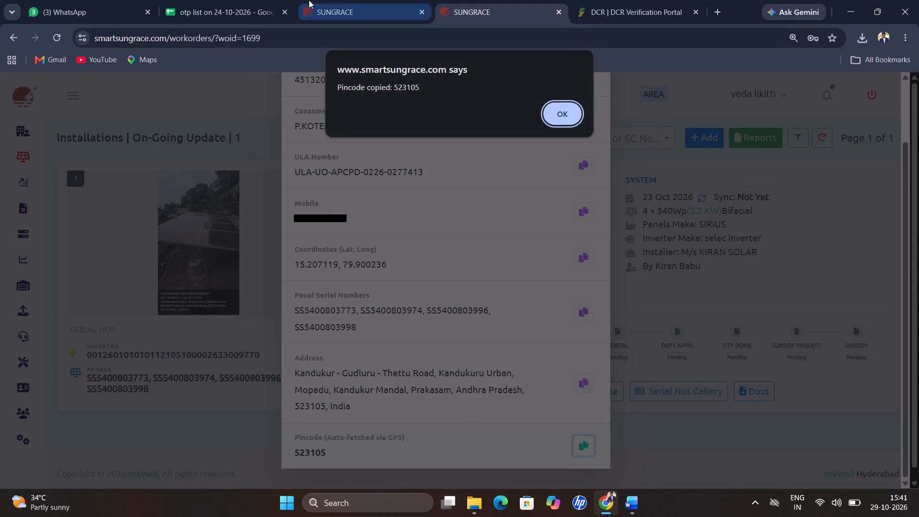
pyautogui.click(601, 4)
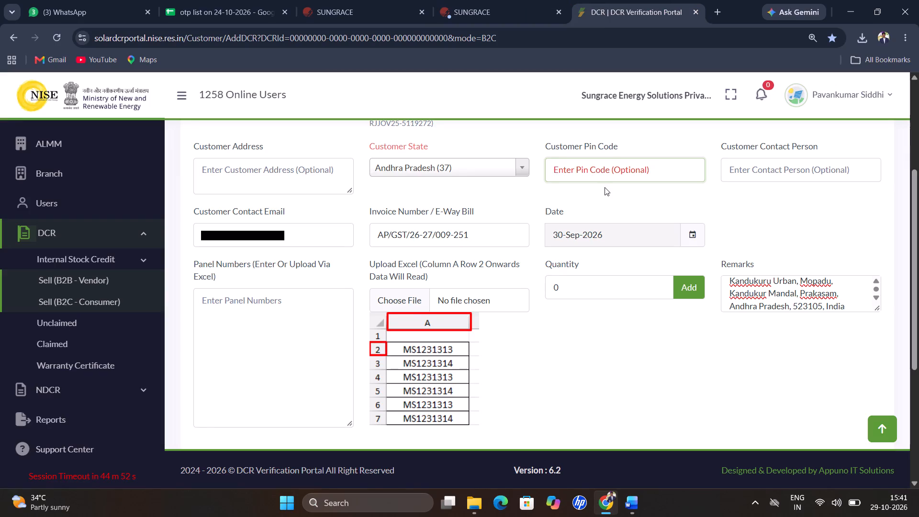
pyautogui.hotkey('ctrl', 'v')
# Submit the completed B2C DCR entry and approve its confirmation.
pyautogui.scroll(-2, 634, 210)
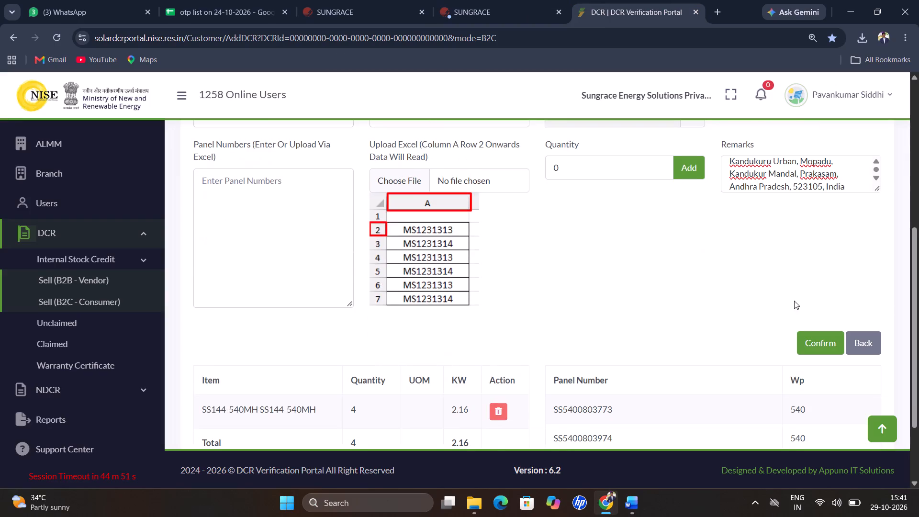
pyautogui.click(817, 341)
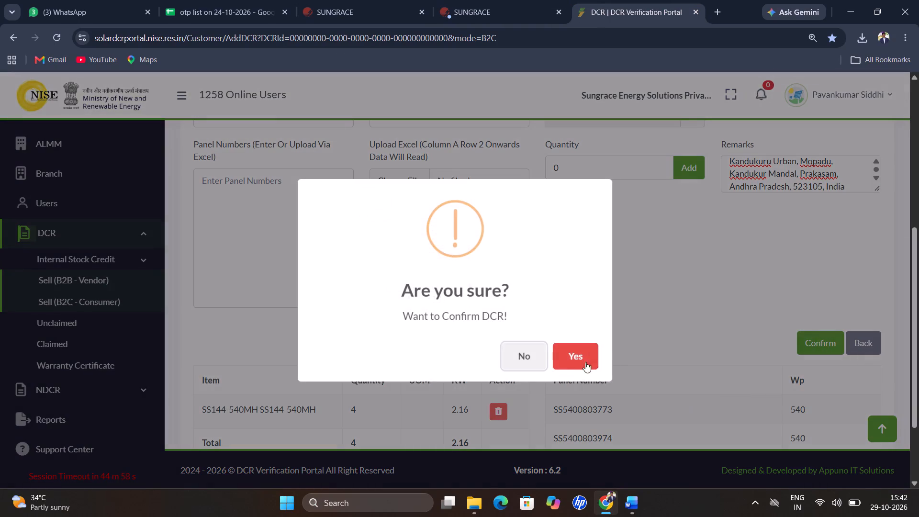
pyautogui.click(571, 358)
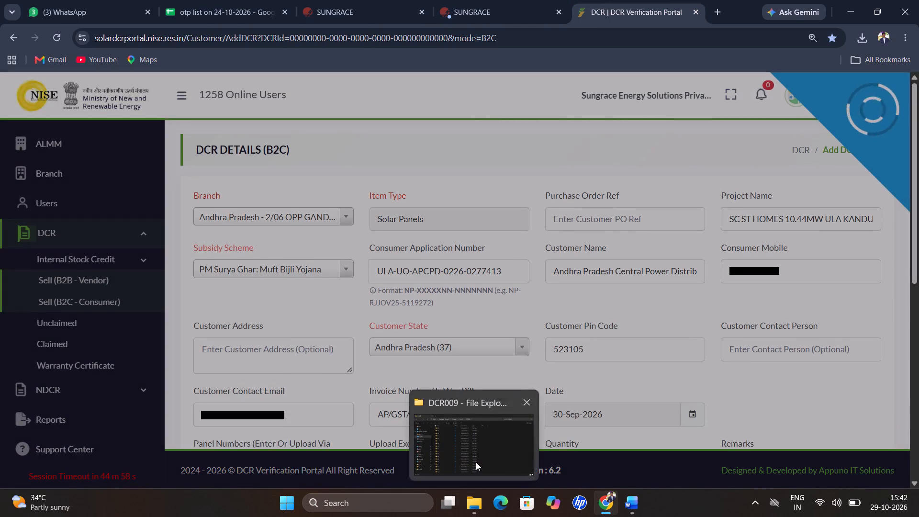
# Create a folder named 251_ inside the DCR009 folder in File Explorer.
pyautogui.click(476, 462)
pyautogui.click(23, 58)
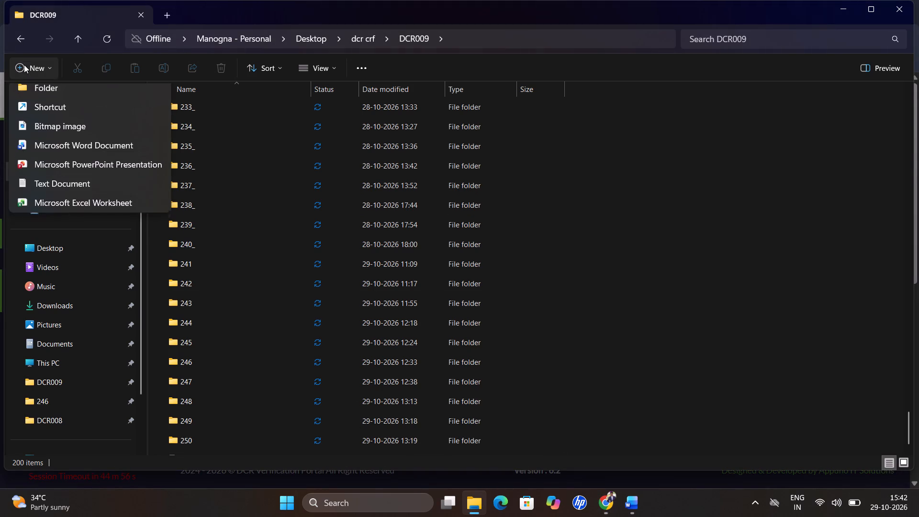
pyautogui.click(33, 96)
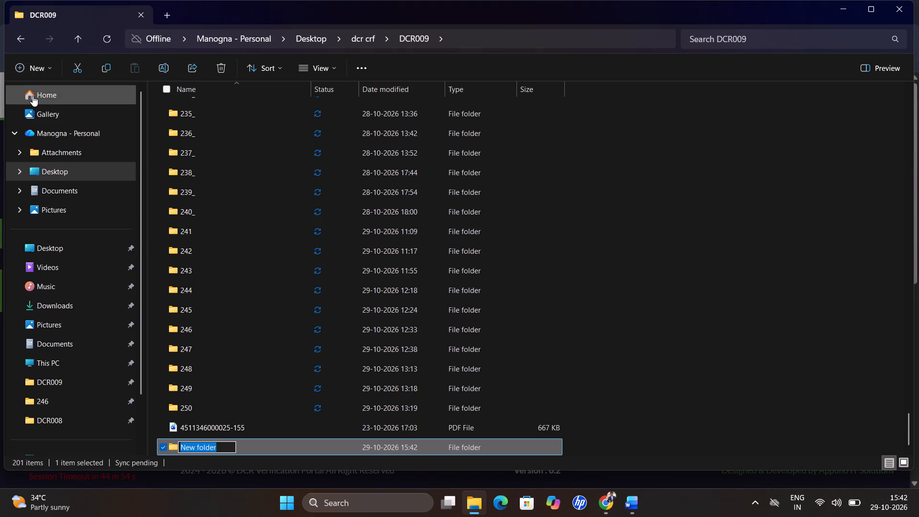
pyautogui.write('251')
pyautogui.hotkey('shift', '_')
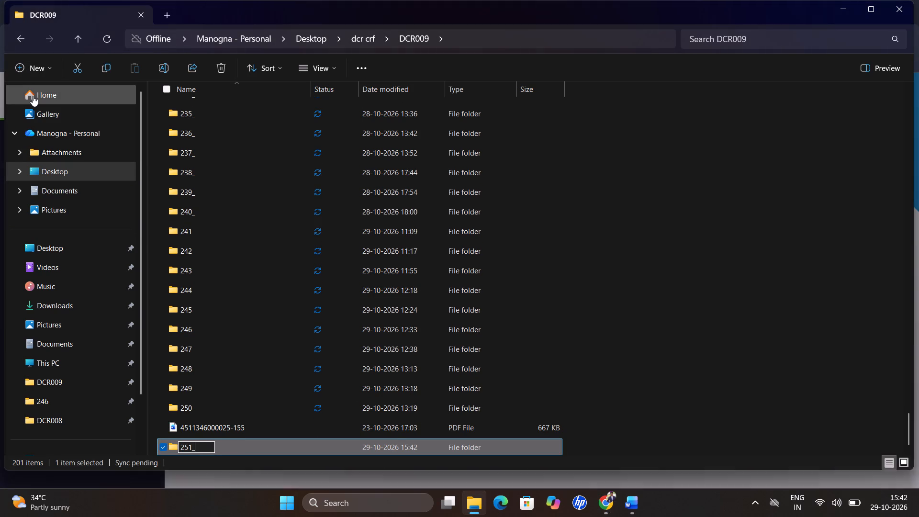
pyautogui.press('Return')
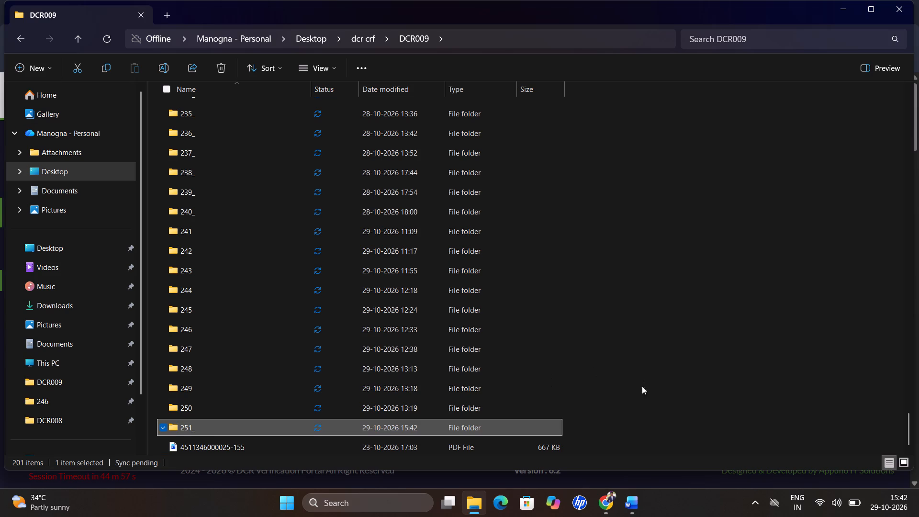
# Copy the consumer's service number from the Quick Copy Details in SUNGRACE.
pyautogui.click(602, 434)
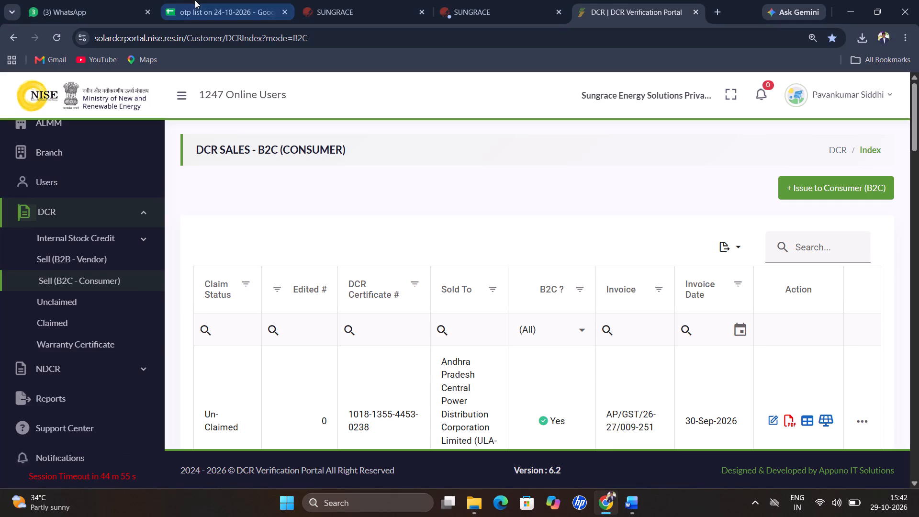
pyautogui.click(456, 0)
pyautogui.click(547, 108)
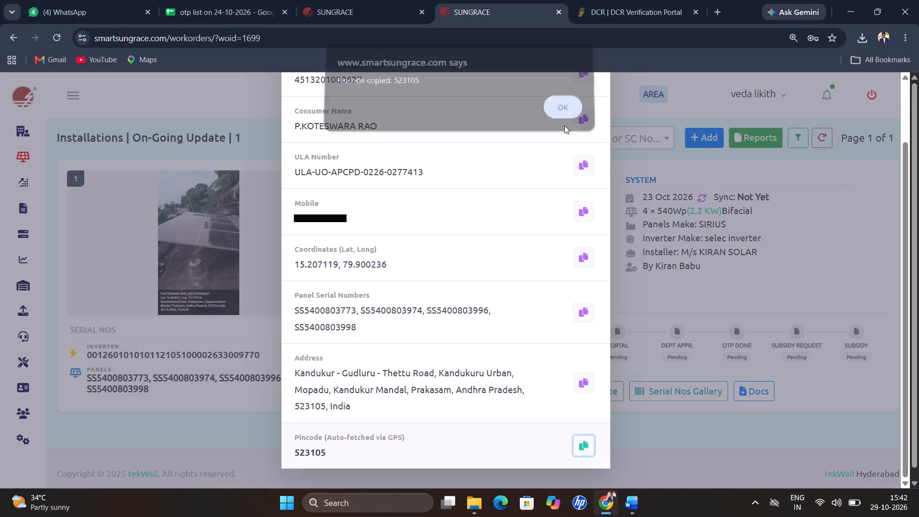
pyautogui.scroll(8, 572, 133)
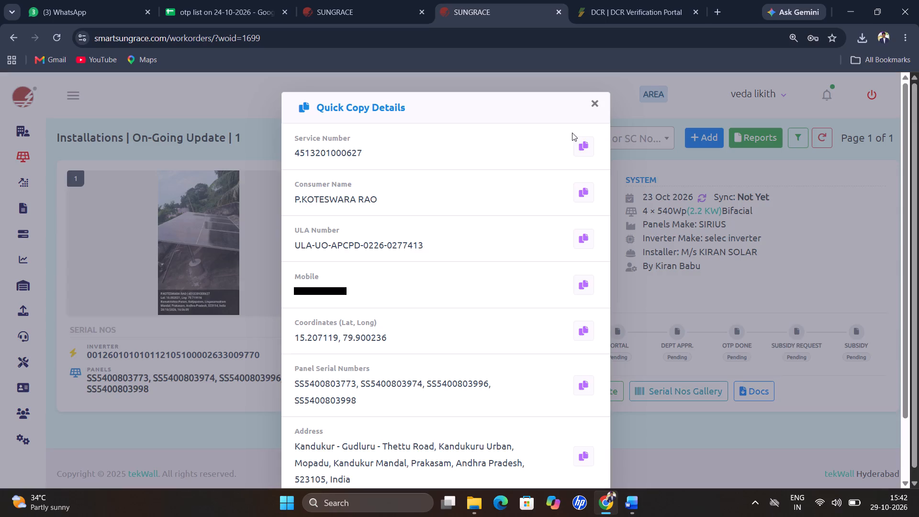
pyautogui.click(584, 142)
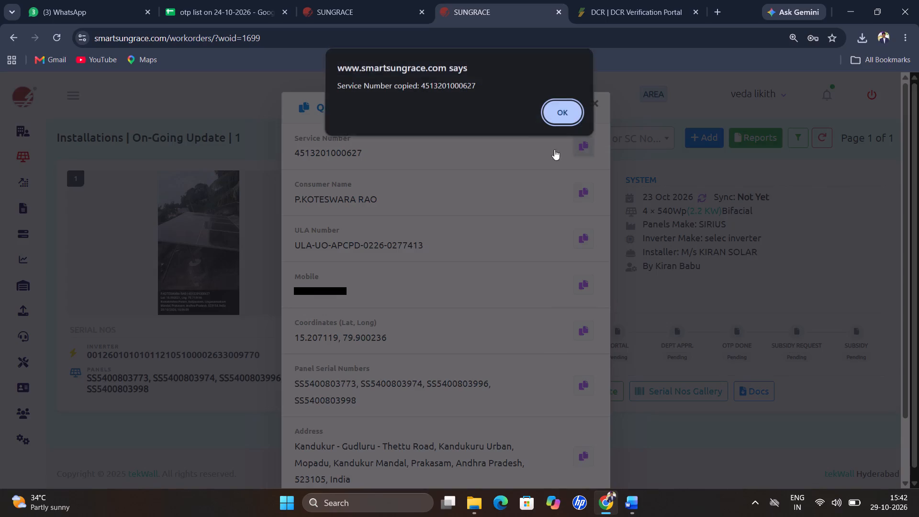
pyautogui.click(633, 6)
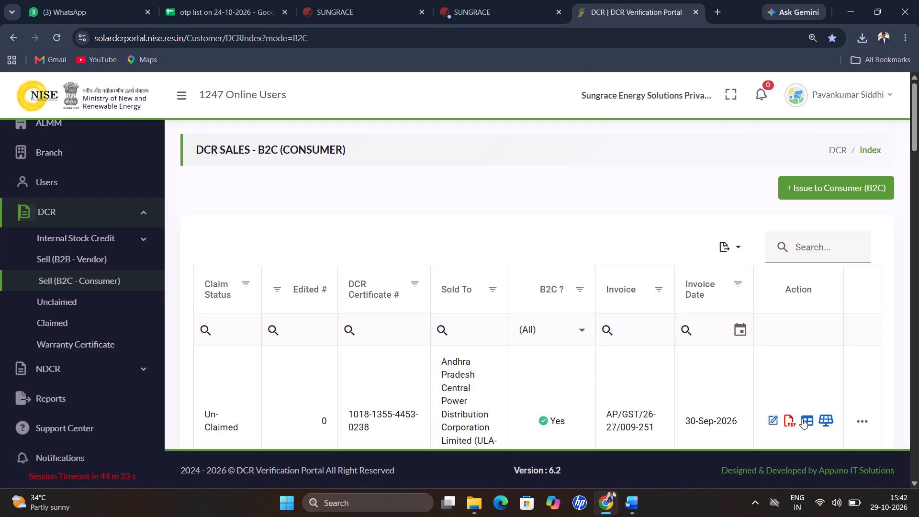
pyautogui.click(790, 424)
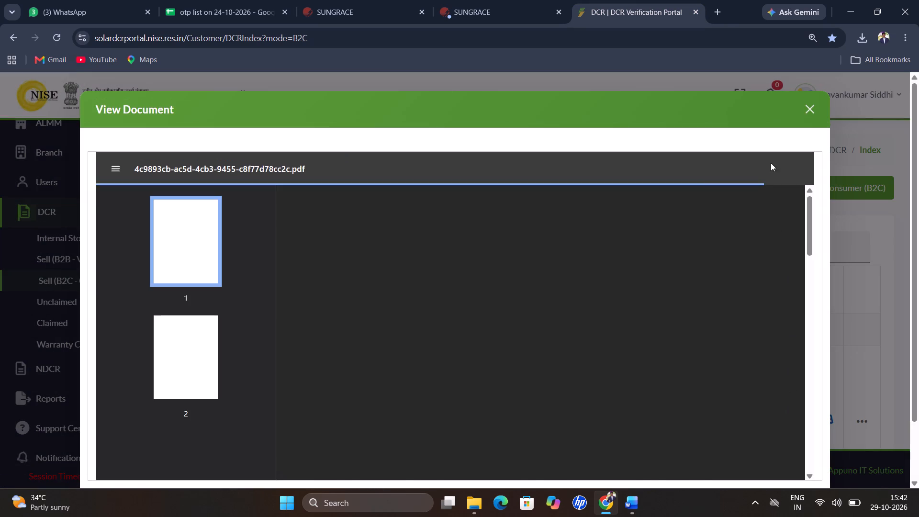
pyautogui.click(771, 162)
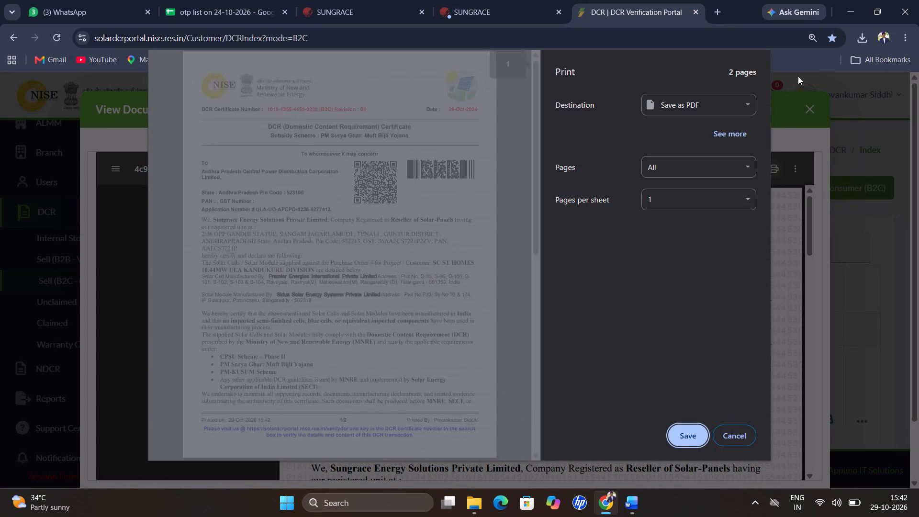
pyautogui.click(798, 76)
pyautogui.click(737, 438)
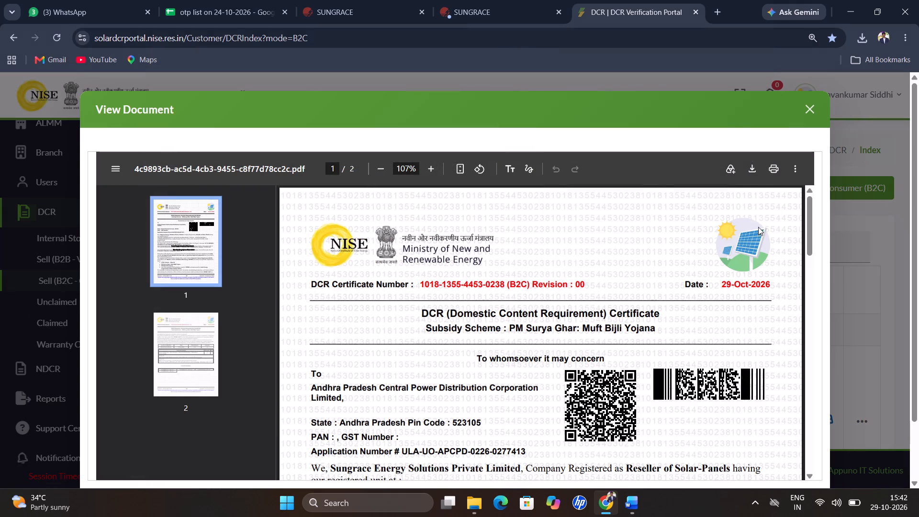
# Download the open DCR certificate, naming the PDF with the copied service number followed by -251.
pyautogui.click(754, 174)
pyautogui.hotkey('ctrl', 'v')
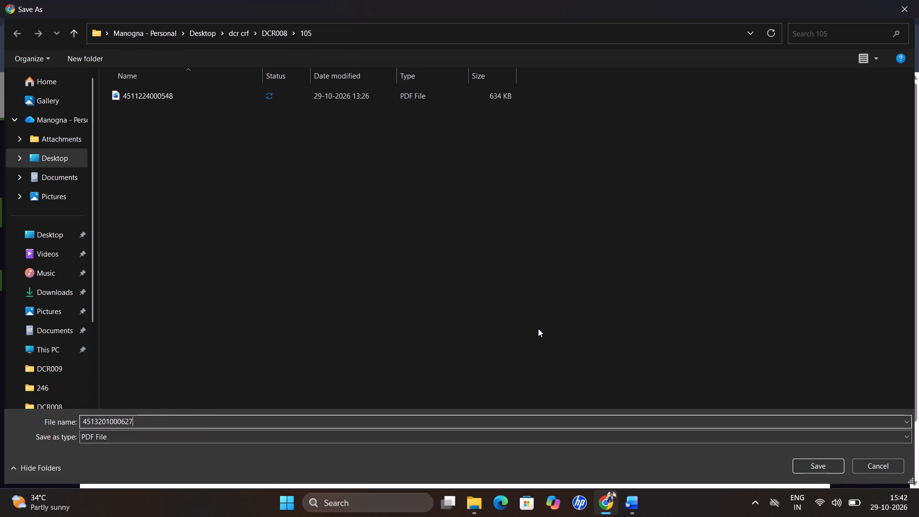
pyautogui.press('-')
pyautogui.write('251')
# Save the certificate PDF in the 251_ folder inside dcr crf > DCR009, and close the document view.
pyautogui.click(278, 34)
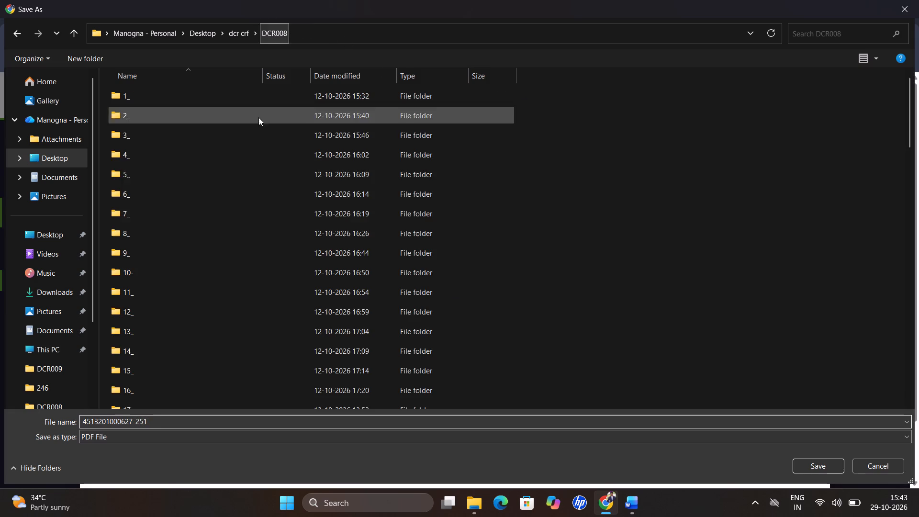
pyautogui.click(233, 31)
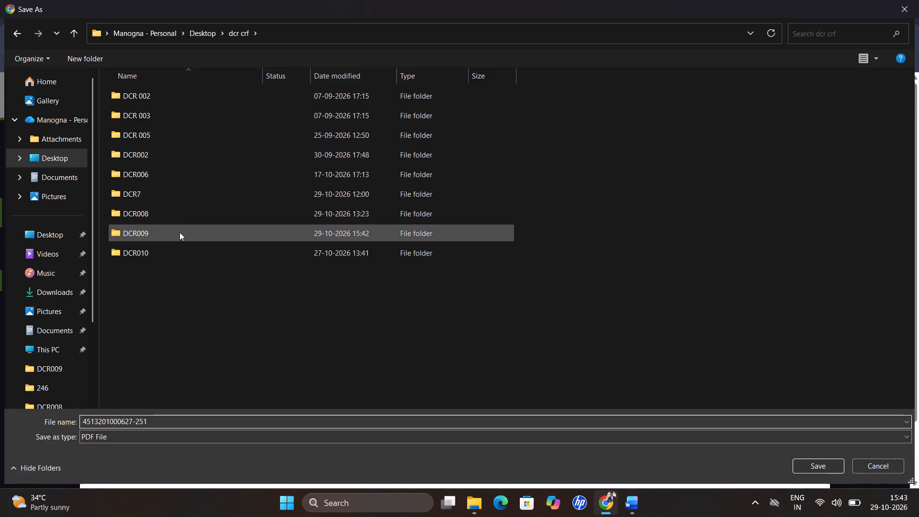
pyautogui.doubleClick(182, 227)
pyautogui.scroll(-16, 272, 179)
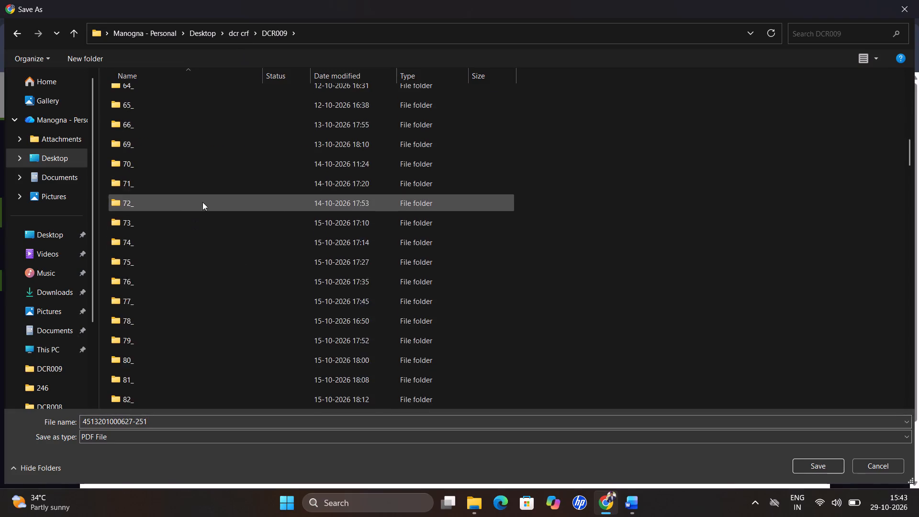
pyautogui.scroll(-12, 202, 202)
pyautogui.scroll(-13, 216, 236)
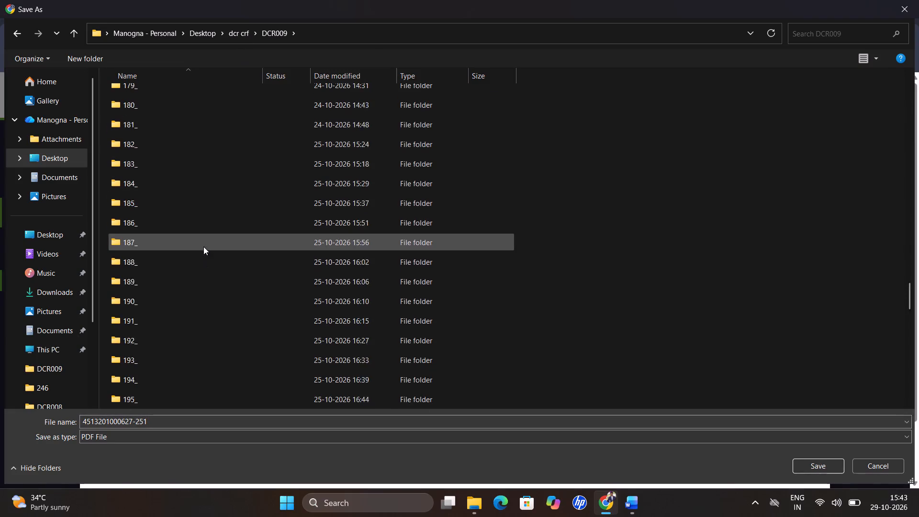
pyautogui.scroll(-15, 203, 247)
pyautogui.scroll(-13, 206, 297)
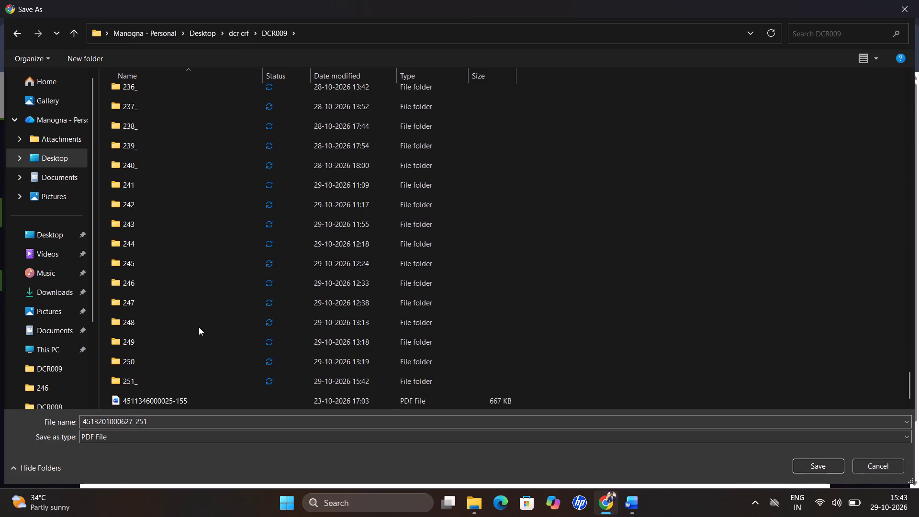
pyautogui.doubleClick(217, 383)
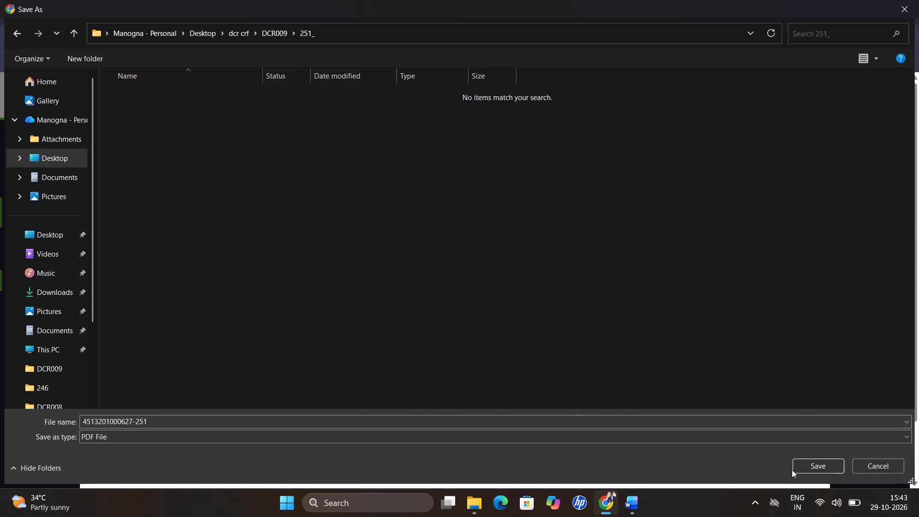
pyautogui.moveTo(792, 469); pyautogui.dragTo(796, 473)
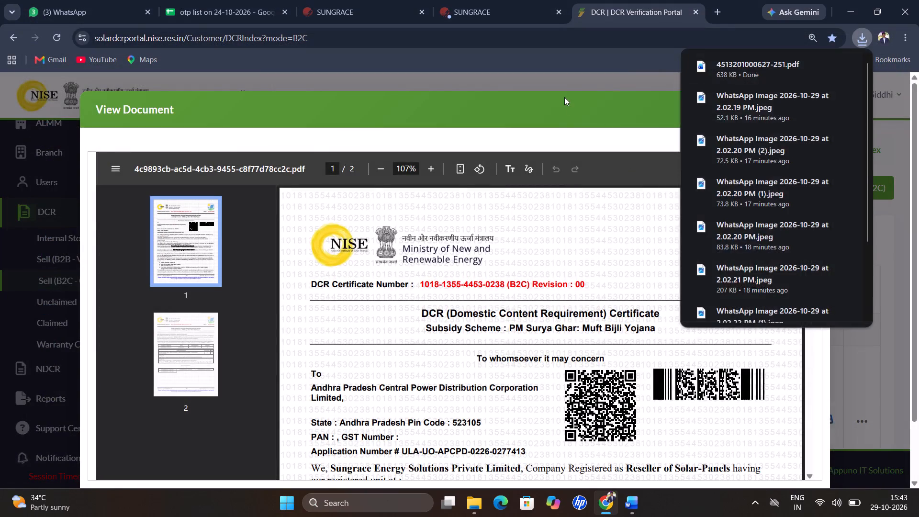
pyautogui.click(564, 97)
pyautogui.click(812, 110)
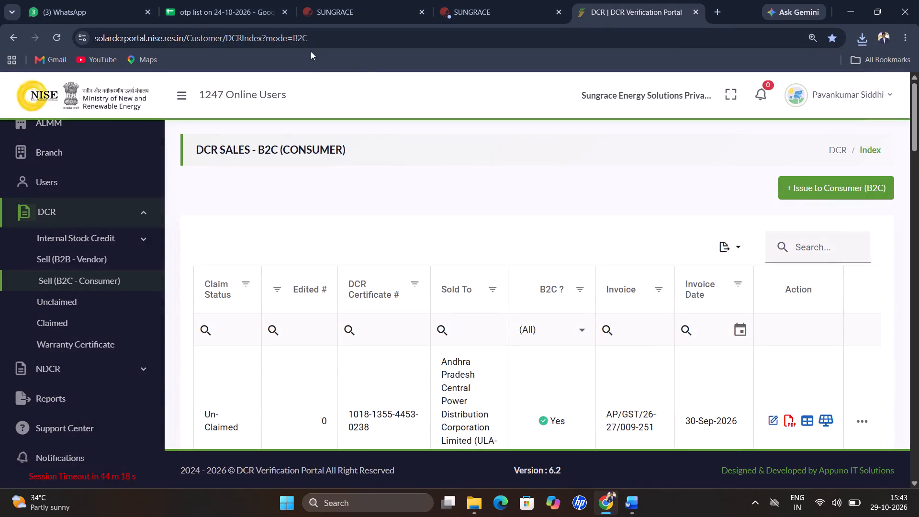
# Switch back to the consumer's installation record in SUNGRACE, dismiss the copied details, and open its update form.
pyautogui.click(492, 0)
pyautogui.click(557, 118)
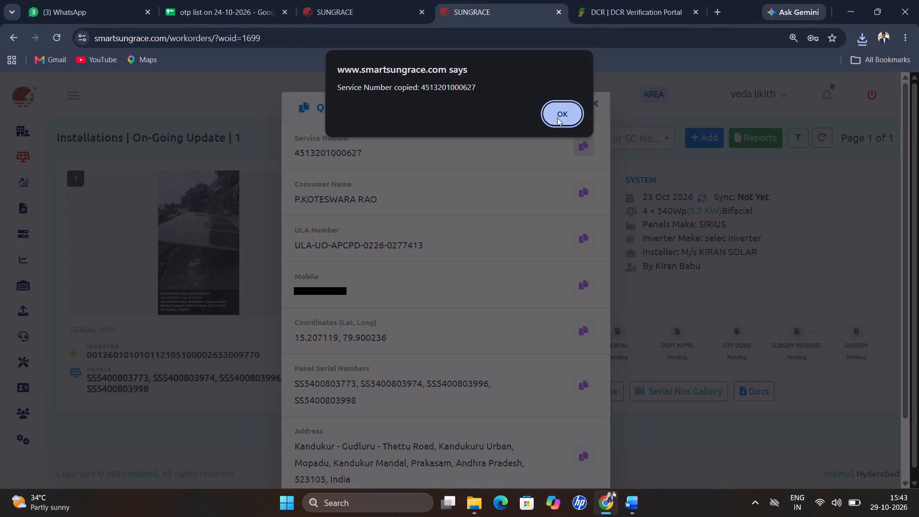
pyautogui.click(591, 103)
pyautogui.click(575, 385)
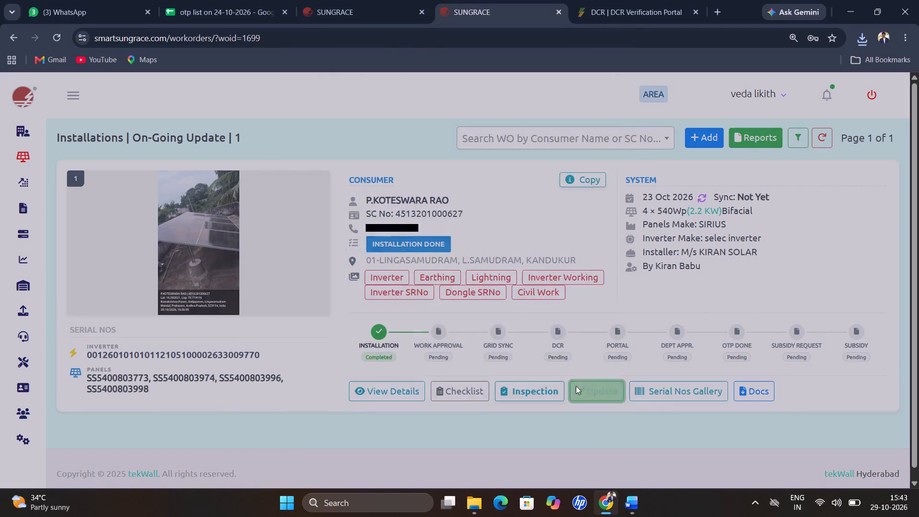
pyautogui.click(451, 330)
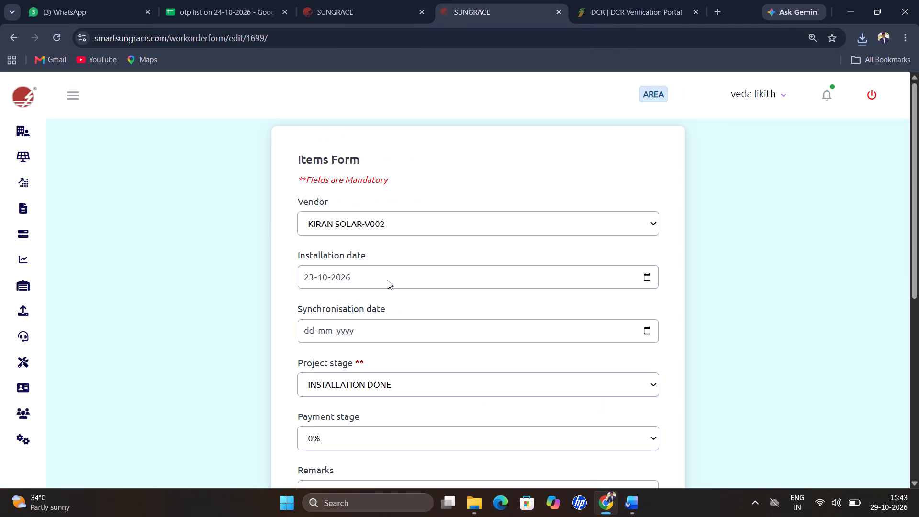
# Attach the certificate PDF from the DCR009 folder's 251_ subfolder as the Dcr upload and submit the form.
pyautogui.scroll(-4, 370, 239)
pyautogui.click(332, 388)
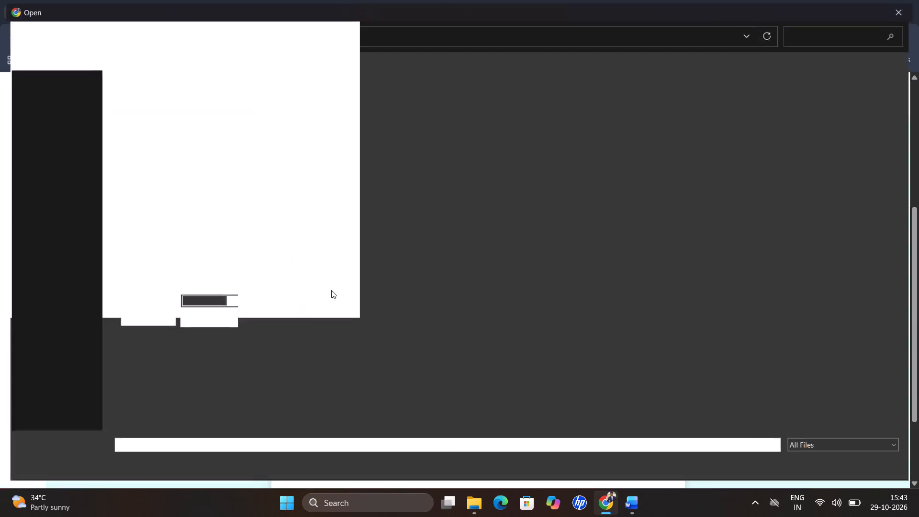
pyautogui.click(56, 84)
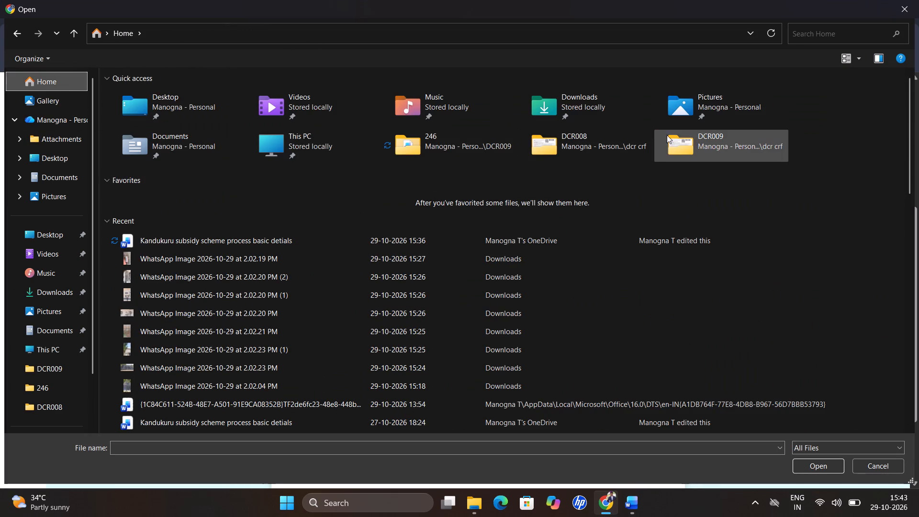
pyautogui.doubleClick(685, 135)
pyautogui.scroll(-5, 355, 233)
pyautogui.scroll(-7, 406, 224)
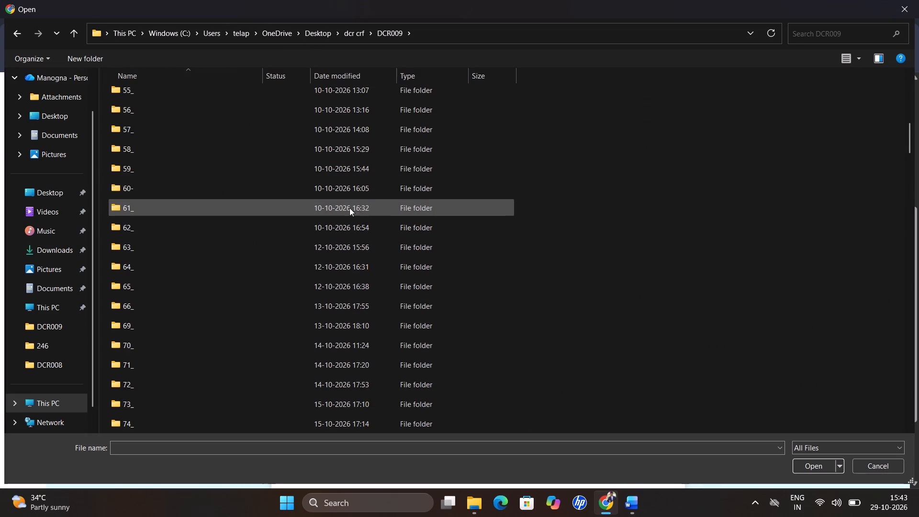
pyautogui.scroll(-13, 349, 208)
pyautogui.scroll(-6, 308, 294)
pyautogui.scroll(-5, 270, 340)
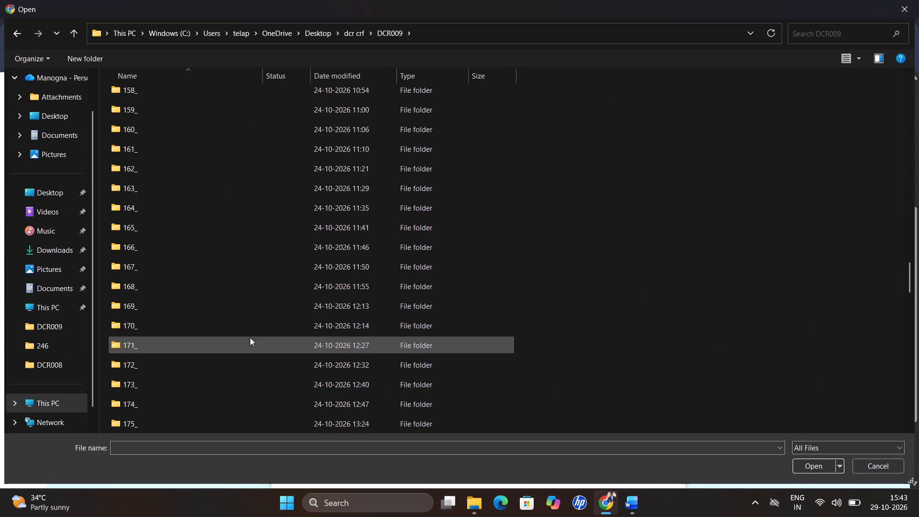
pyautogui.scroll(-16, 250, 337)
pyautogui.scroll(-6, 237, 341)
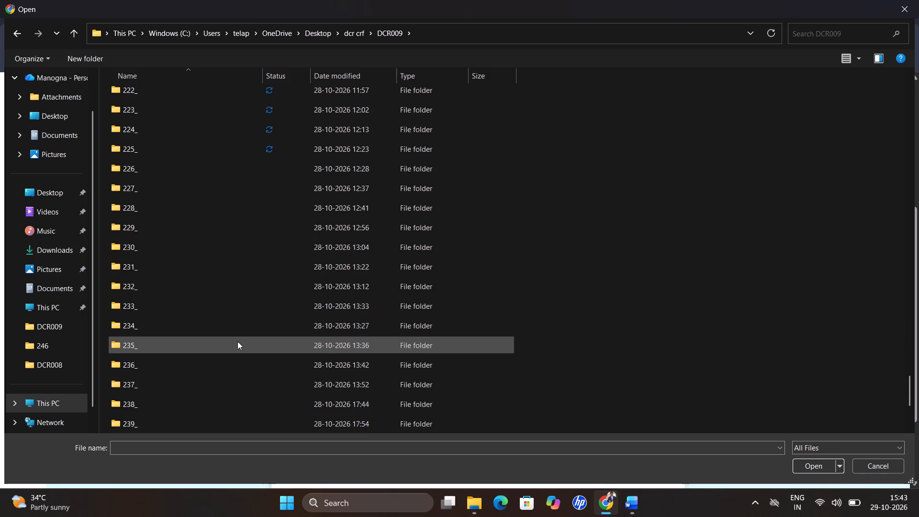
pyautogui.scroll(-5, 237, 341)
pyautogui.doubleClick(229, 405)
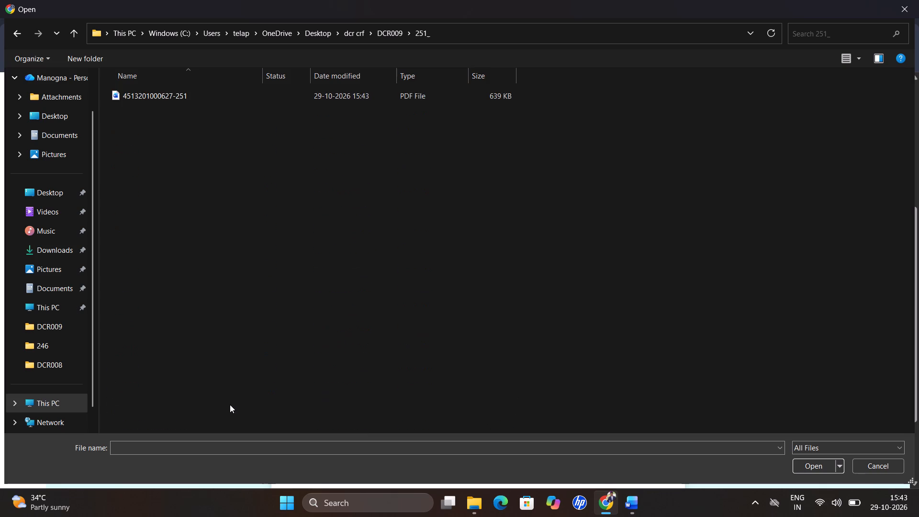
pyautogui.doubleClick(151, 91)
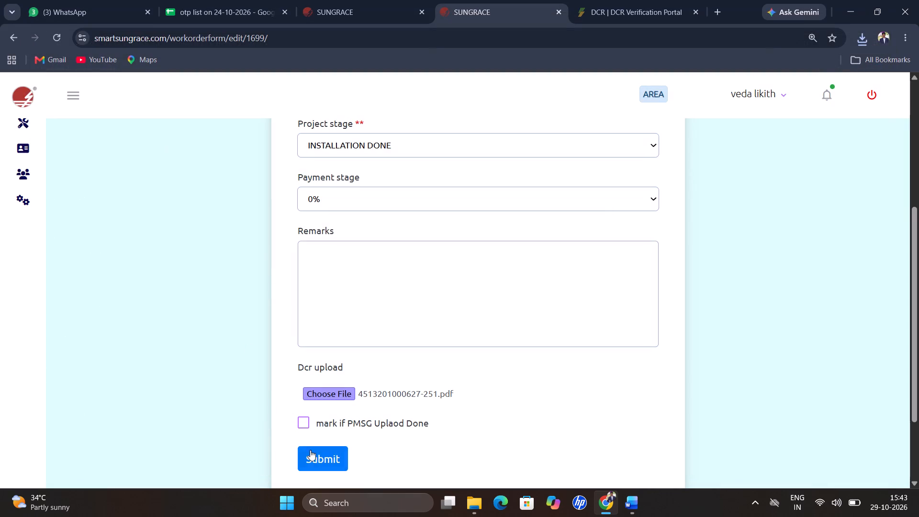
pyautogui.click(312, 451)
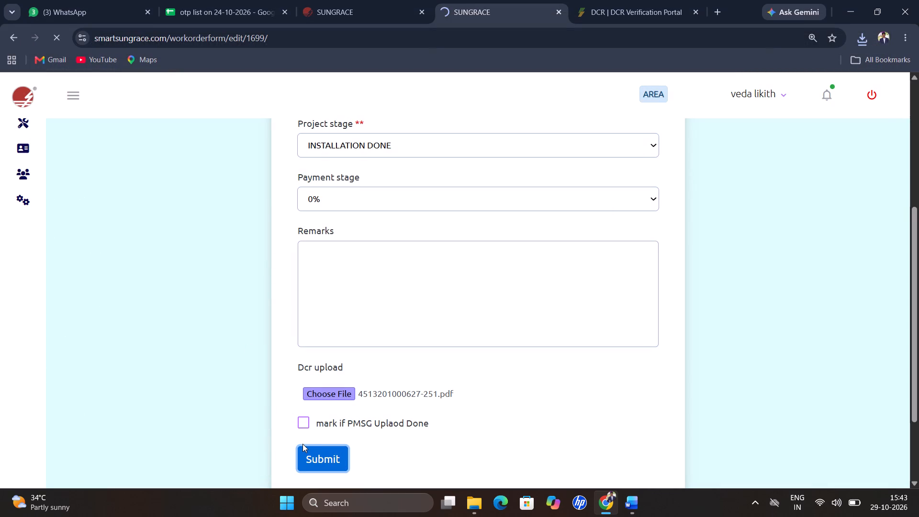
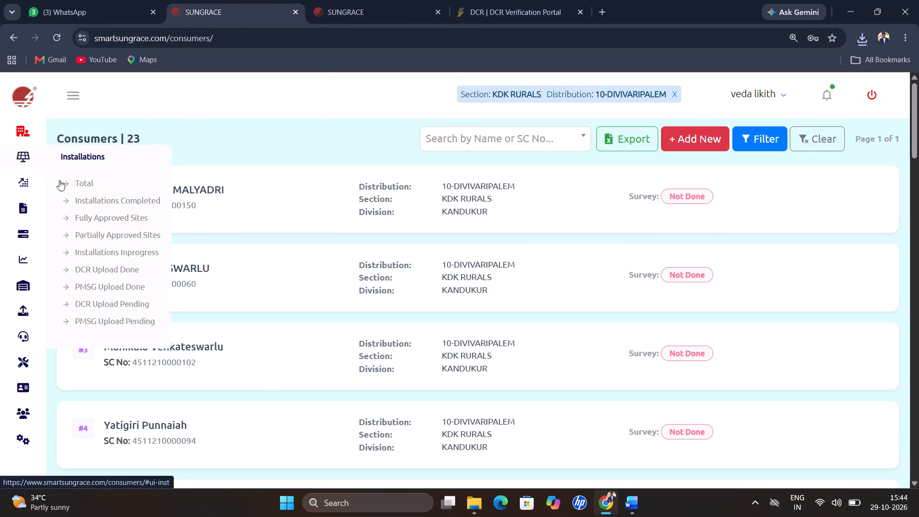
# Open the list of total installations and look over its first records.
pyautogui.click(91, 185)
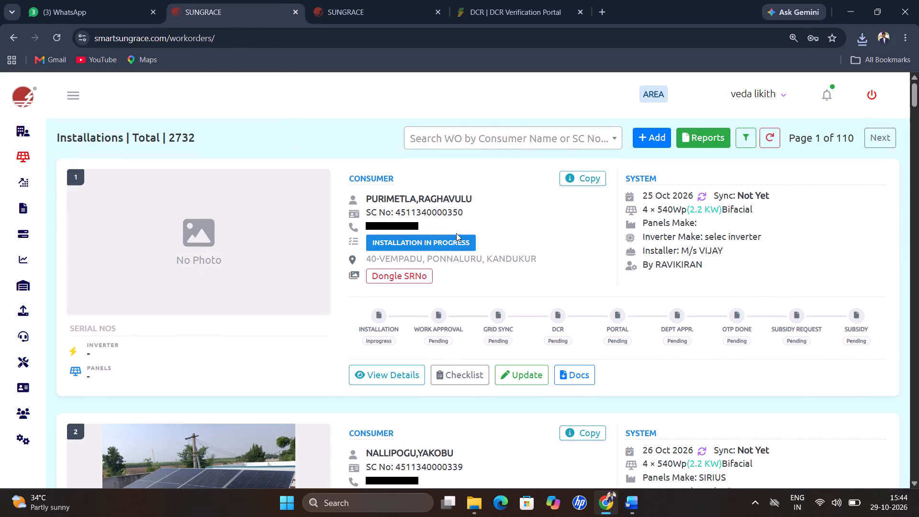
pyautogui.scroll(3, 456, 232)
pyautogui.scroll(-4, 456, 232)
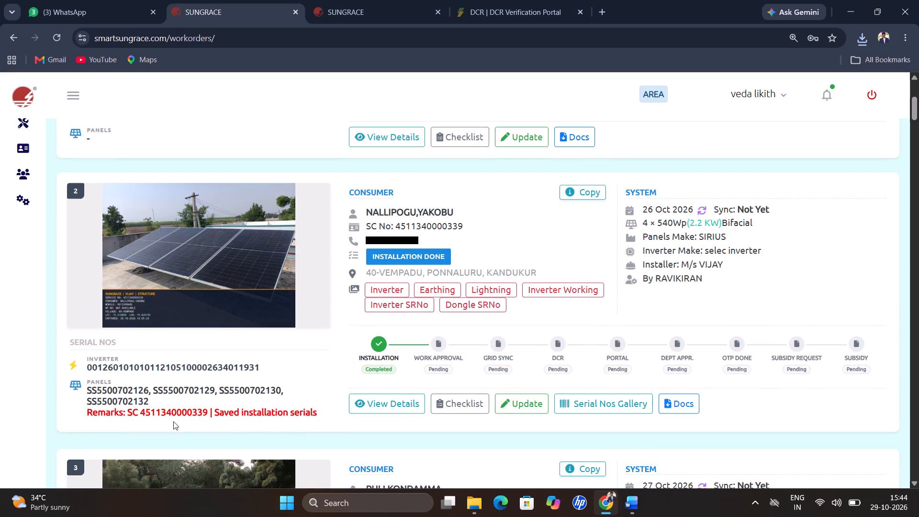
pyautogui.scroll(7, 357, 254)
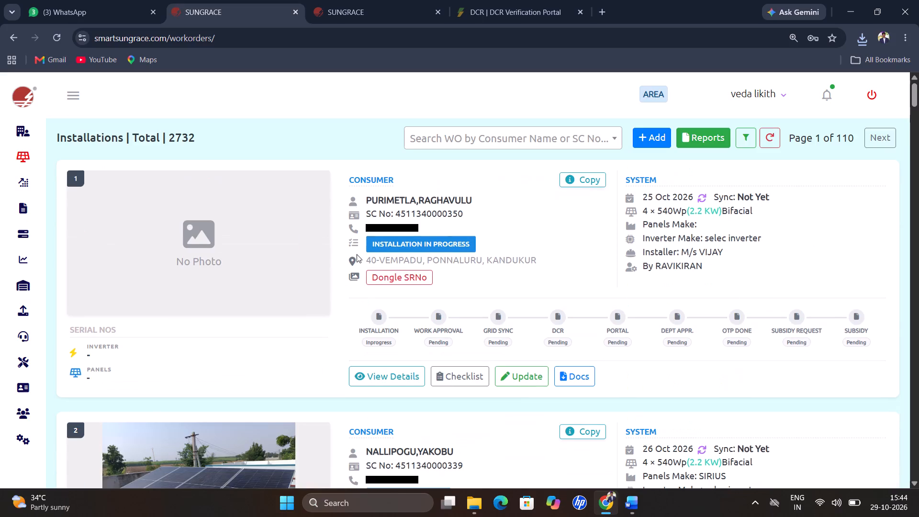
pyautogui.scroll(4, 357, 255)
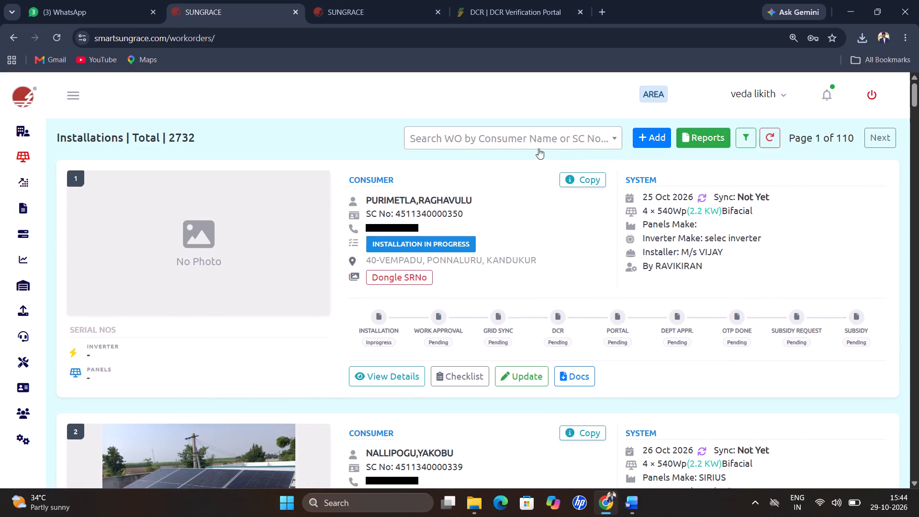
pyautogui.scroll(-1, 538, 153)
pyautogui.scroll(3, 541, 153)
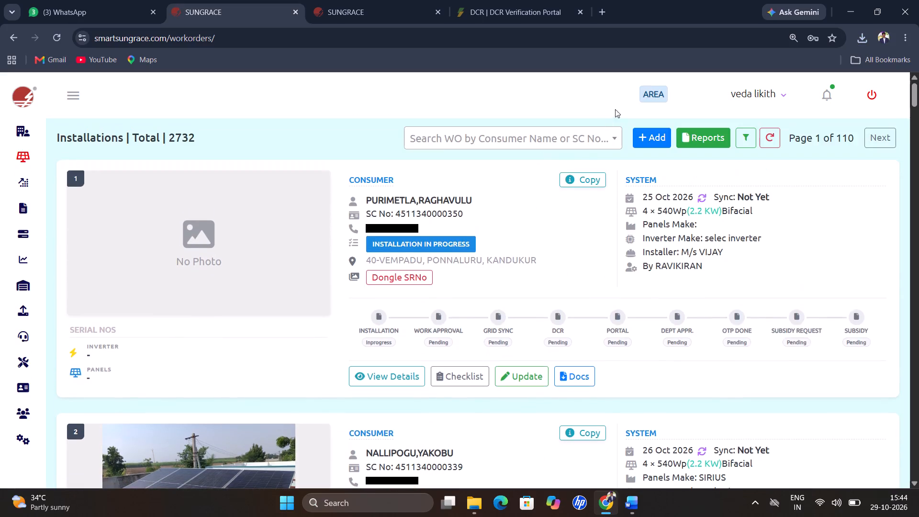
# Filter the installations by area to section KDK RURALS and distribution 10-DIVIVARIPALEM, and look through the filtered records.
pyautogui.click(651, 92)
pyautogui.click(455, 208)
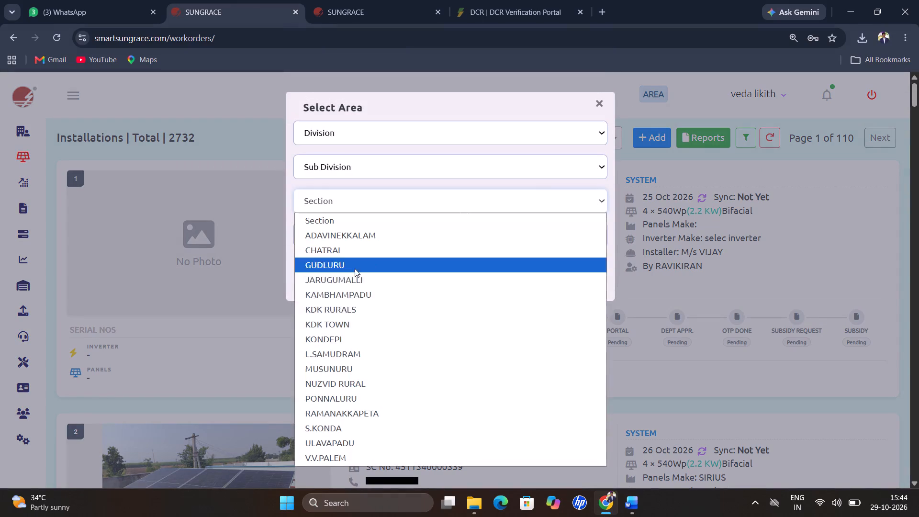
pyautogui.click(337, 314)
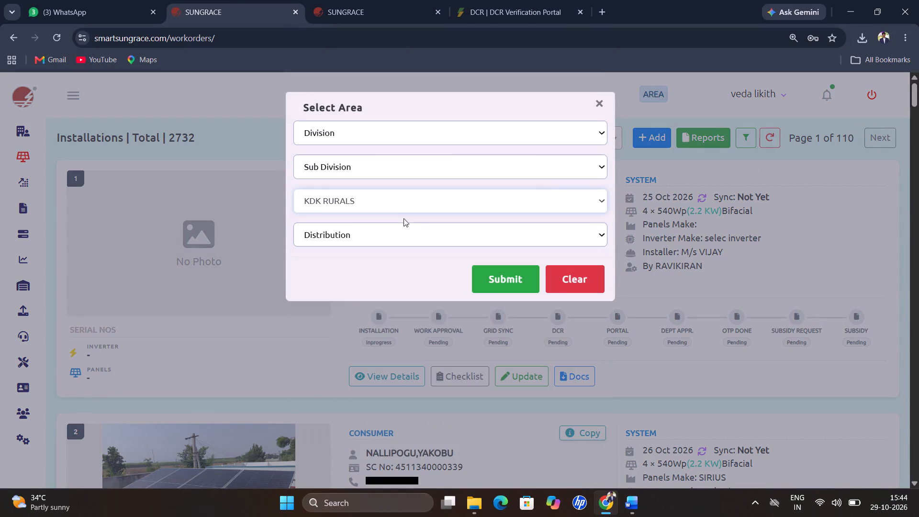
pyautogui.click(388, 240)
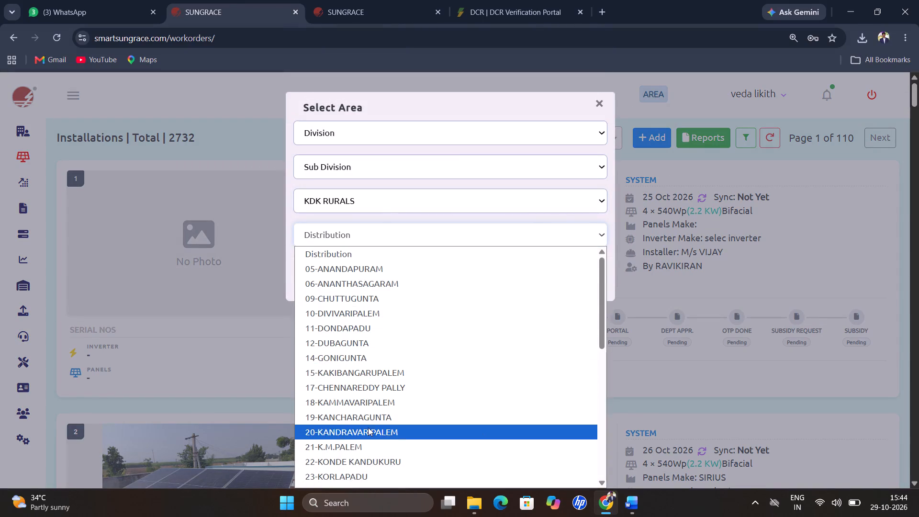
pyautogui.click(364, 315)
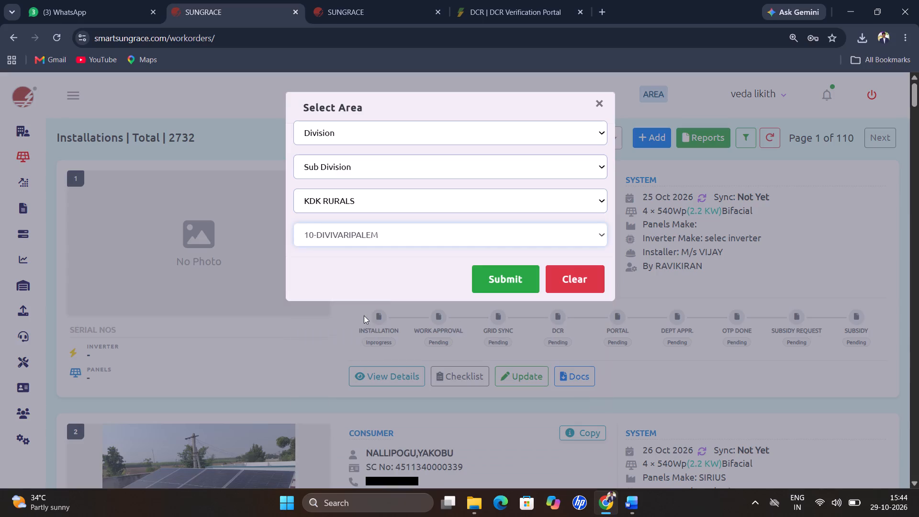
pyautogui.click(480, 282)
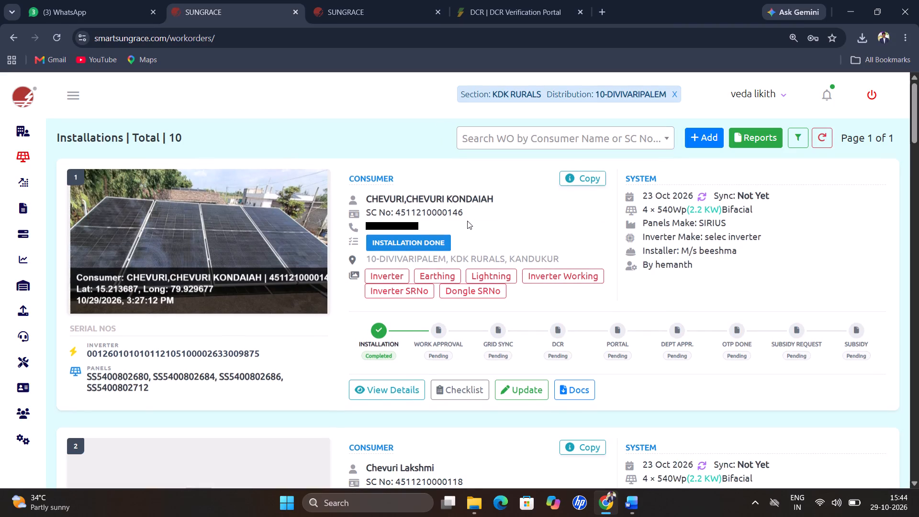
pyautogui.scroll(-4, 299, 236)
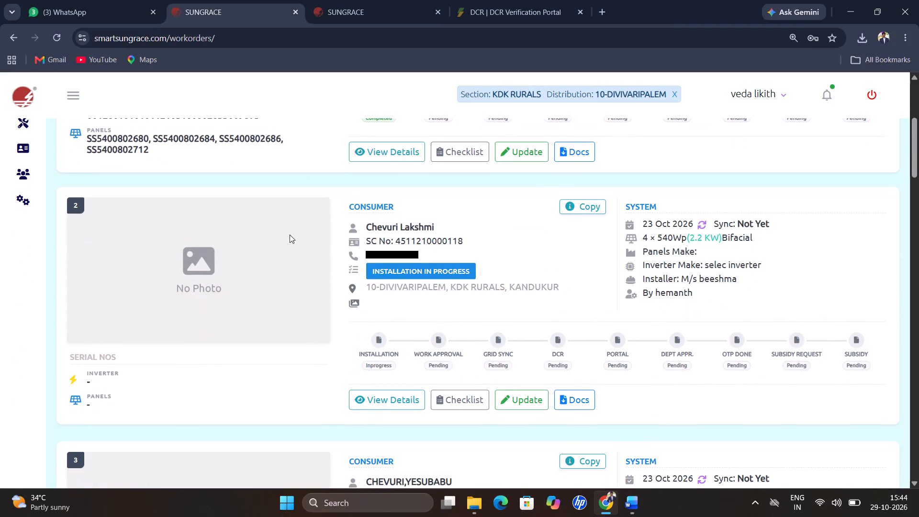
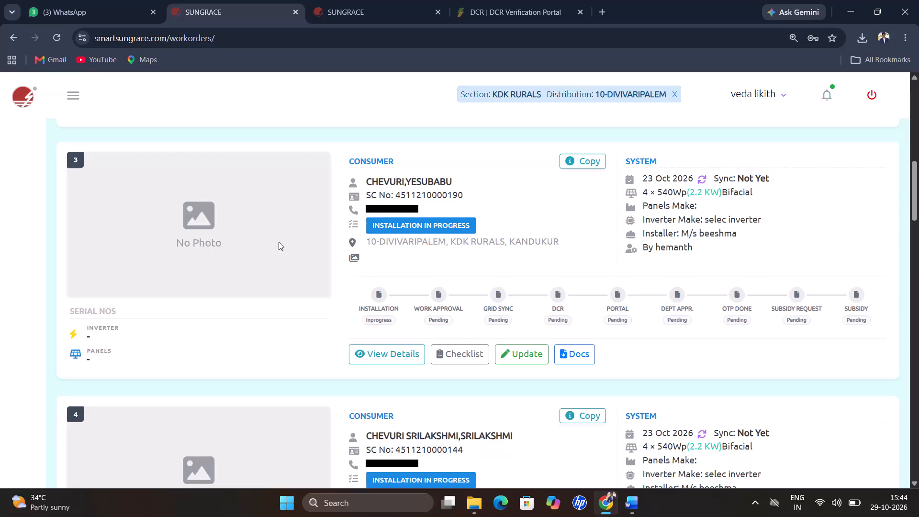
# Look back over the first installation records in the filtered KDK RURALS, 10-DIVIVARIPALEM list.
pyautogui.scroll(10, 279, 242)
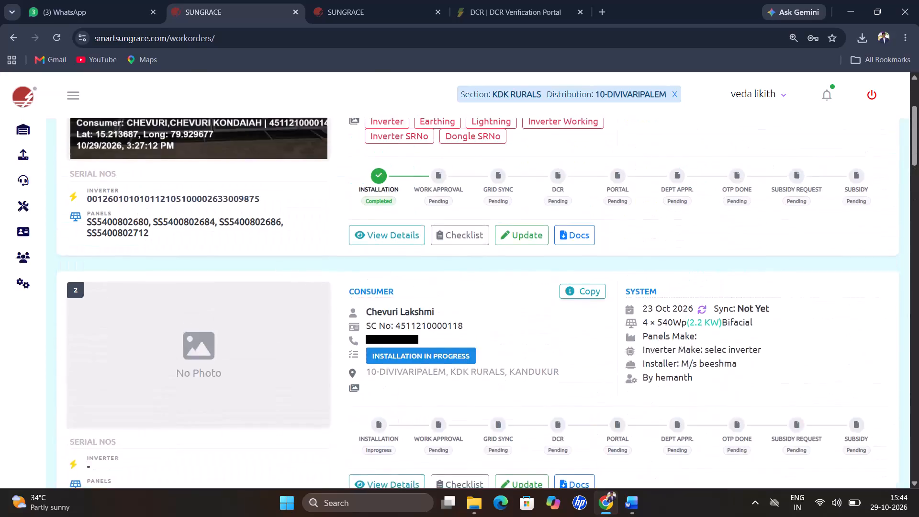
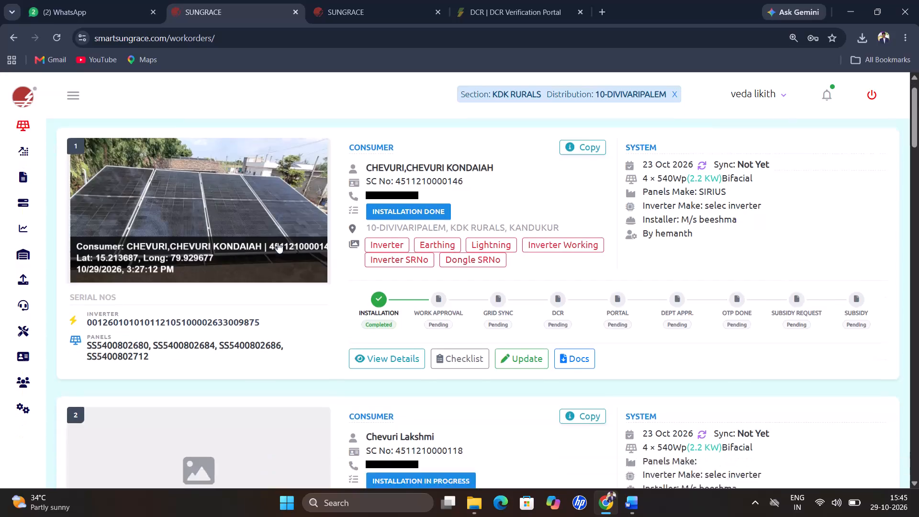
# Examine installation records 1 to 8 in the filtered list, checking their site photos, serial numbers and installation status.
pyautogui.scroll(-4, 235, 242)
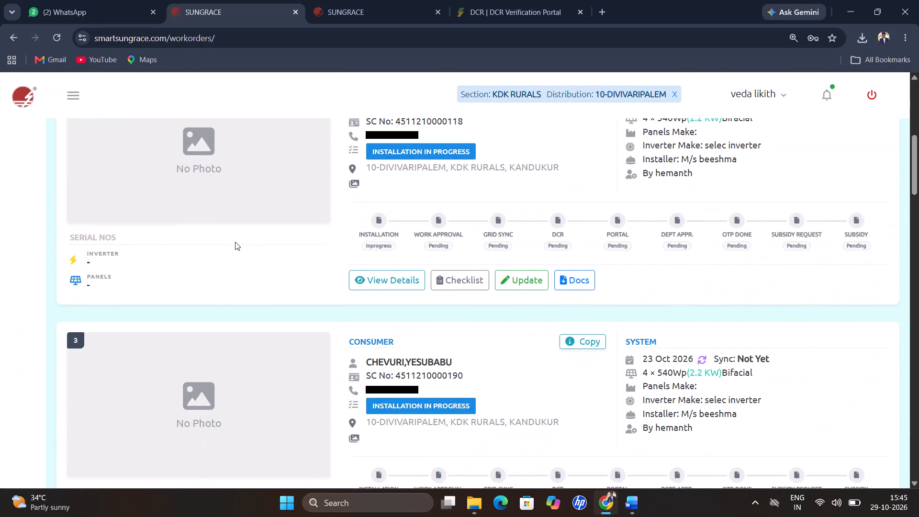
pyautogui.scroll(-12, 296, 270)
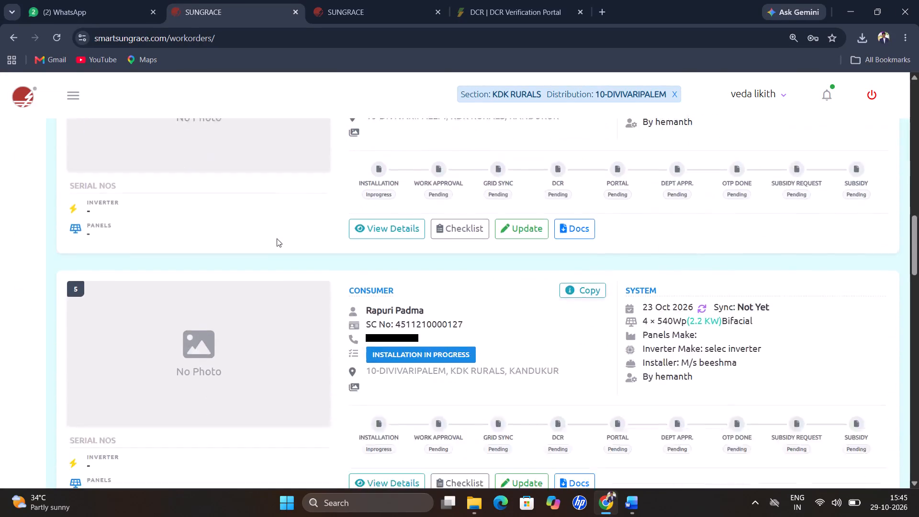
pyautogui.scroll(-5, 277, 238)
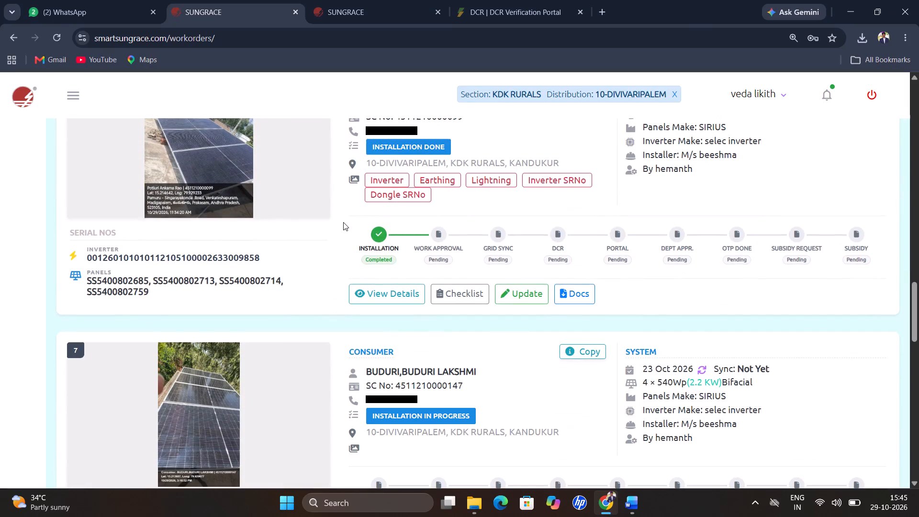
pyautogui.scroll(2, 343, 222)
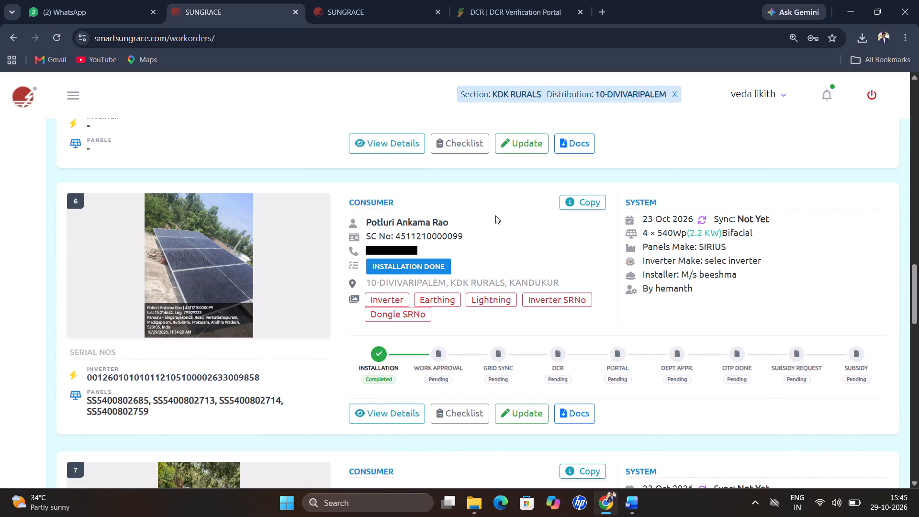
pyautogui.scroll(-5, 381, 207)
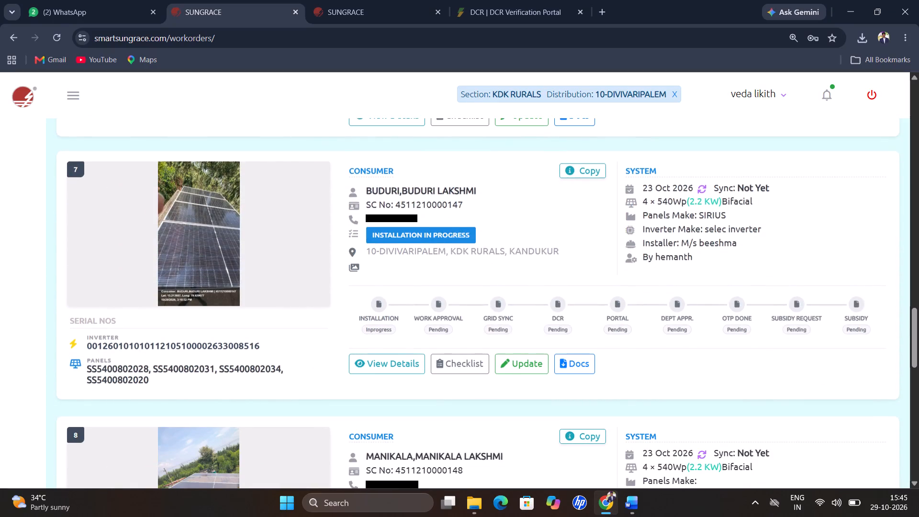
pyautogui.scroll(-1, 498, 221)
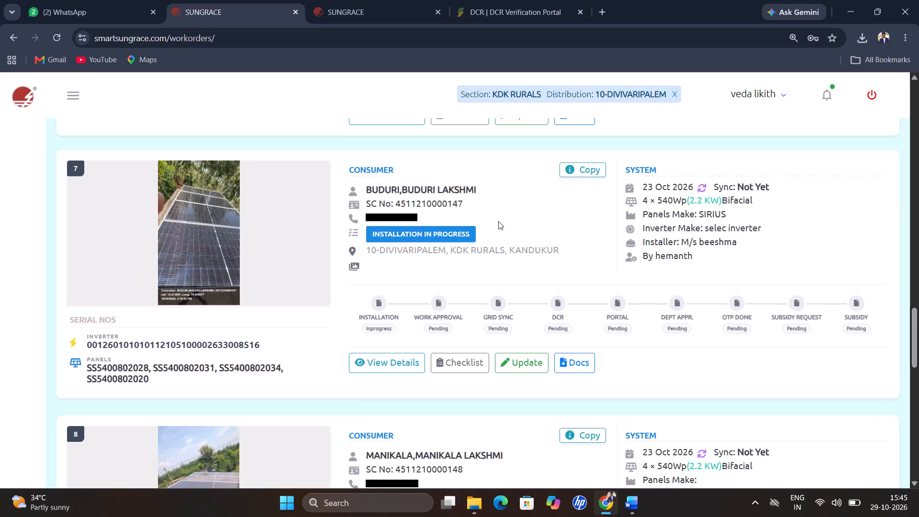
pyautogui.scroll(-1, 498, 221)
pyautogui.scroll(-2, 423, 211)
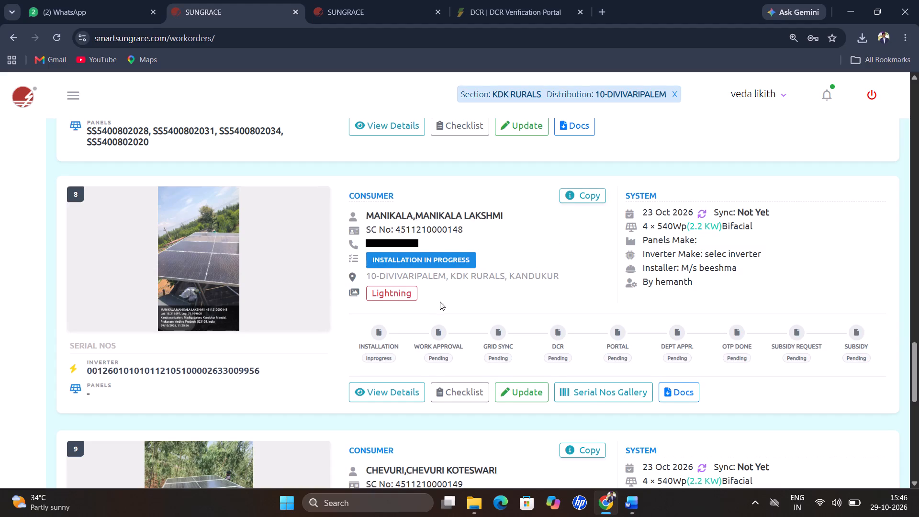
# Compare installation records 8 and 9 for missing panel serials and photos, and read on to record 10 at the list's end.
pyautogui.scroll(-5, 324, 325)
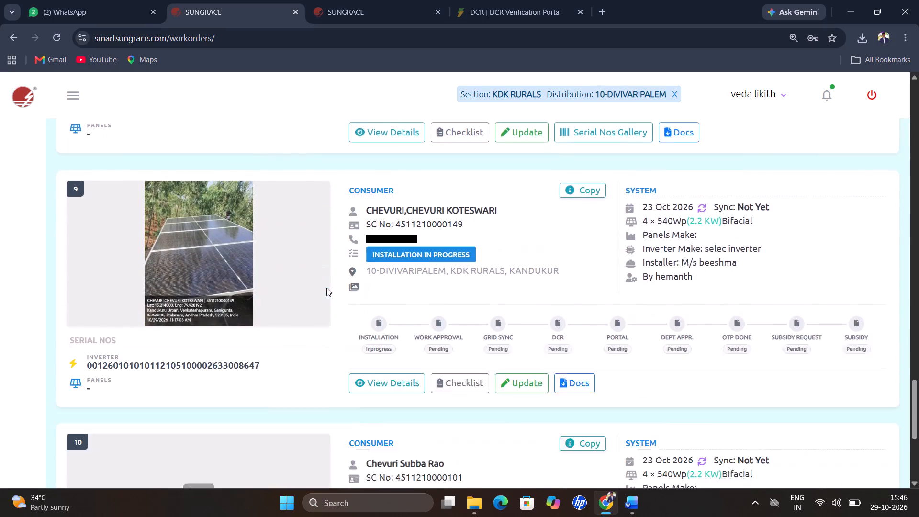
pyautogui.scroll(2, 294, 258)
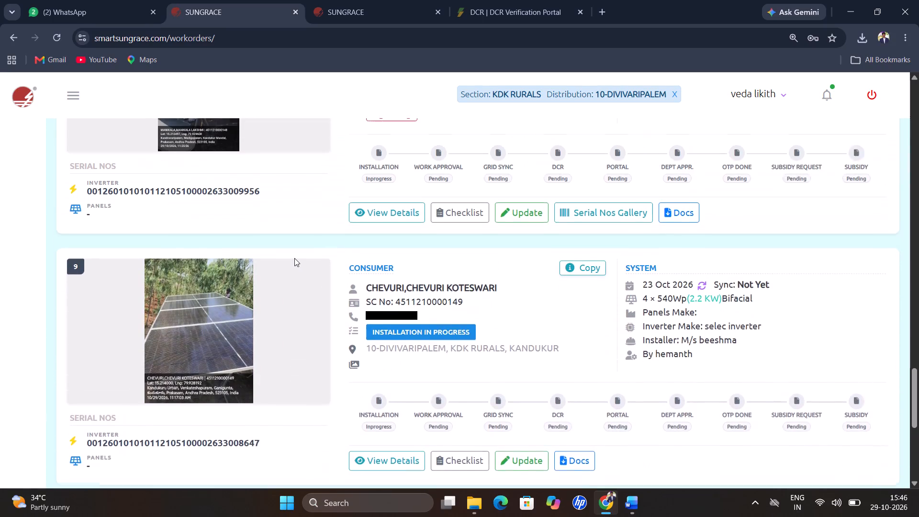
pyautogui.scroll(4, 294, 257)
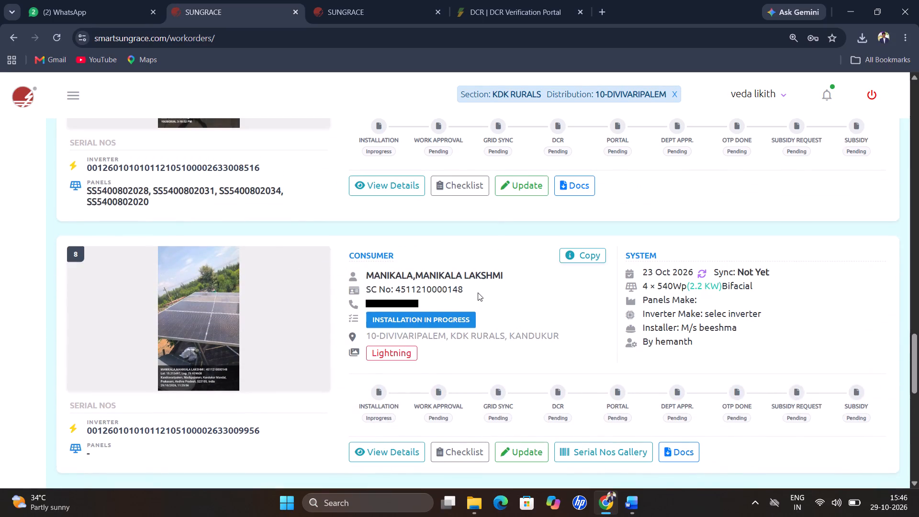
pyautogui.scroll(-4, 478, 292)
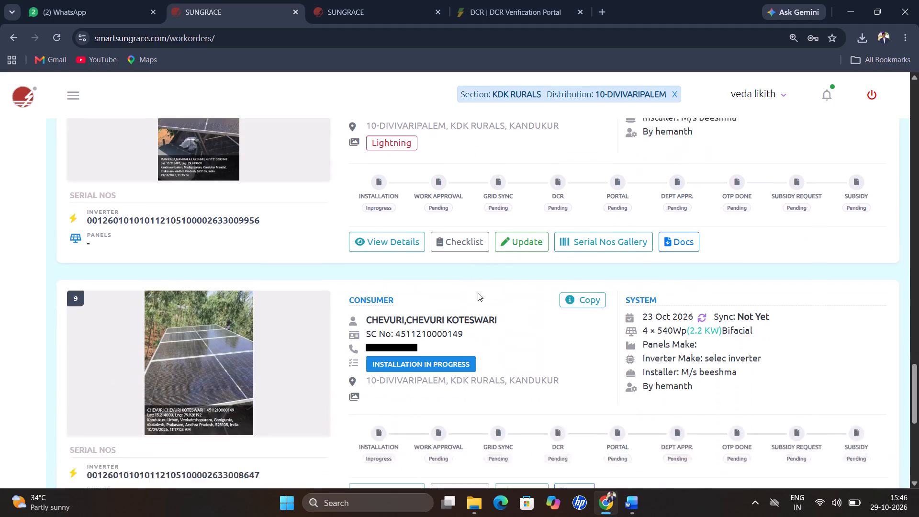
pyautogui.scroll(-8, 478, 292)
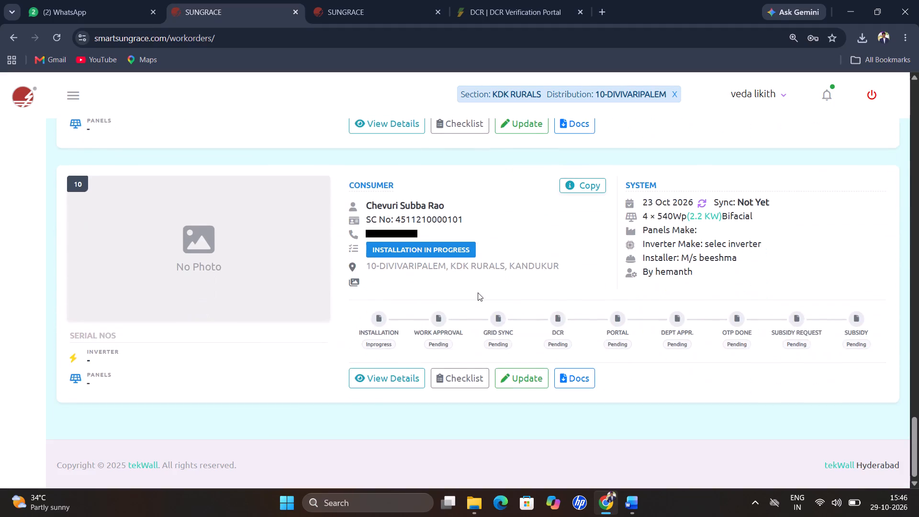
pyautogui.scroll(-4, 478, 292)
# Return to the first installation record and recheck the photos, serial numbers and installation status down to record 8.
pyautogui.scroll(7, 478, 292)
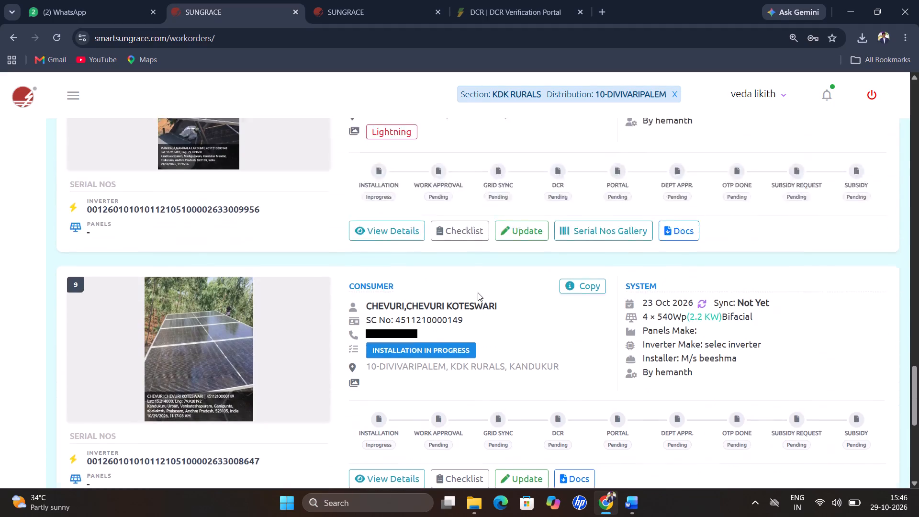
pyautogui.scroll(16, 478, 292)
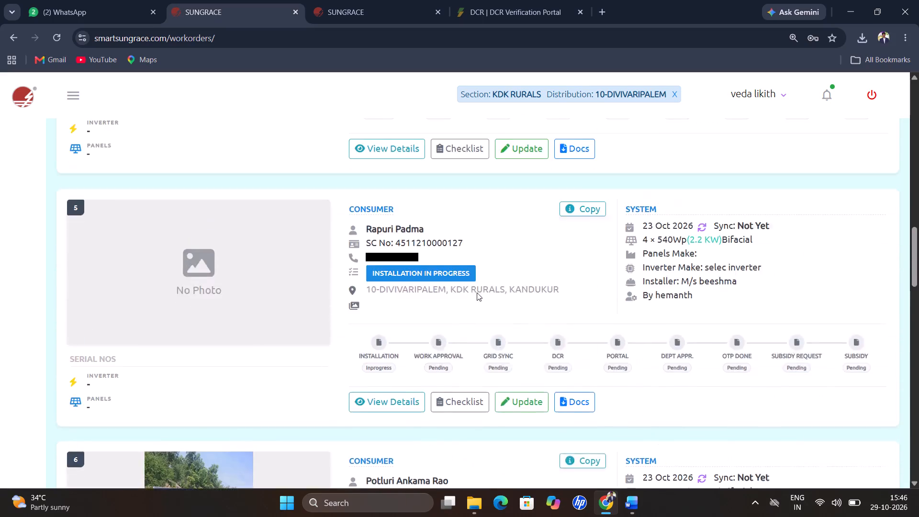
pyautogui.scroll(2, 477, 292)
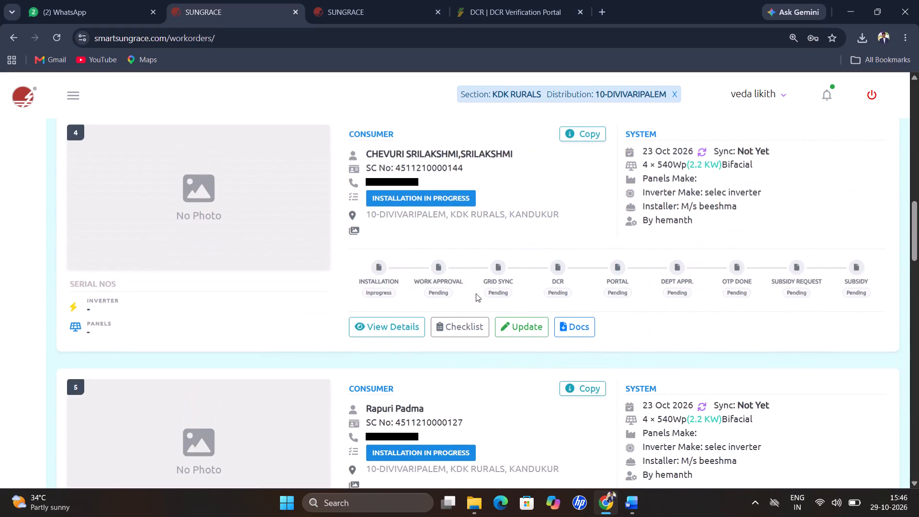
pyautogui.scroll(15, 406, 269)
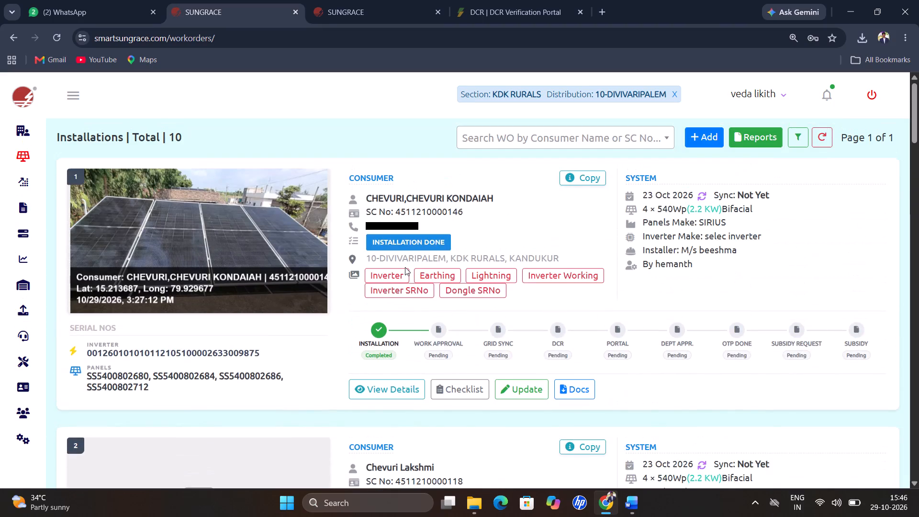
pyautogui.scroll(-3, 424, 271)
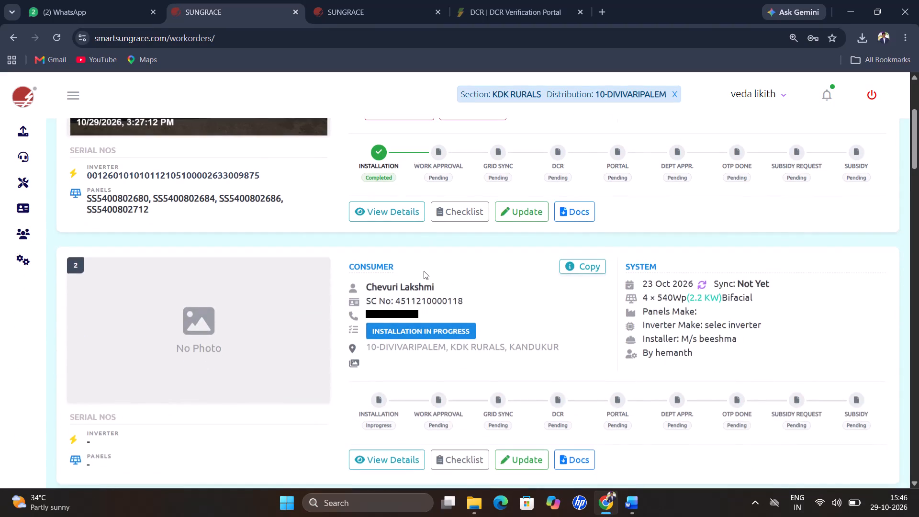
pyautogui.scroll(-14, 385, 272)
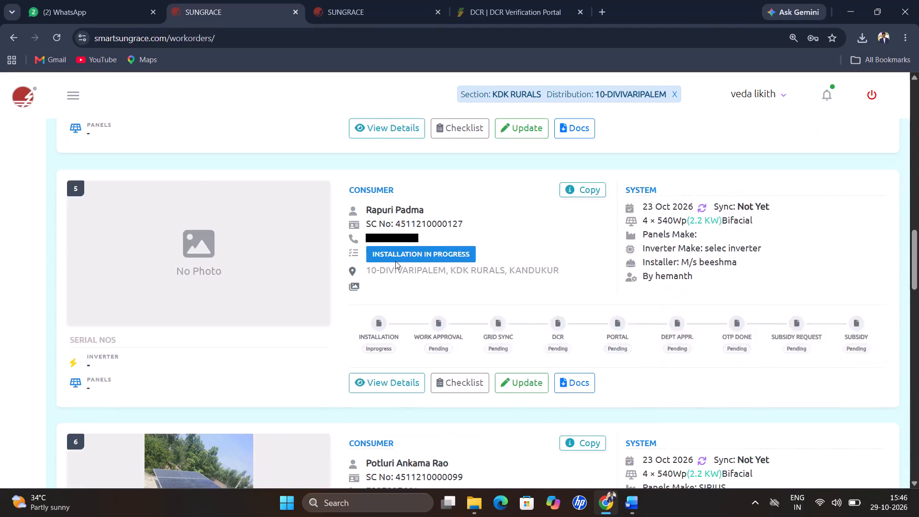
pyautogui.scroll(-11, 398, 257)
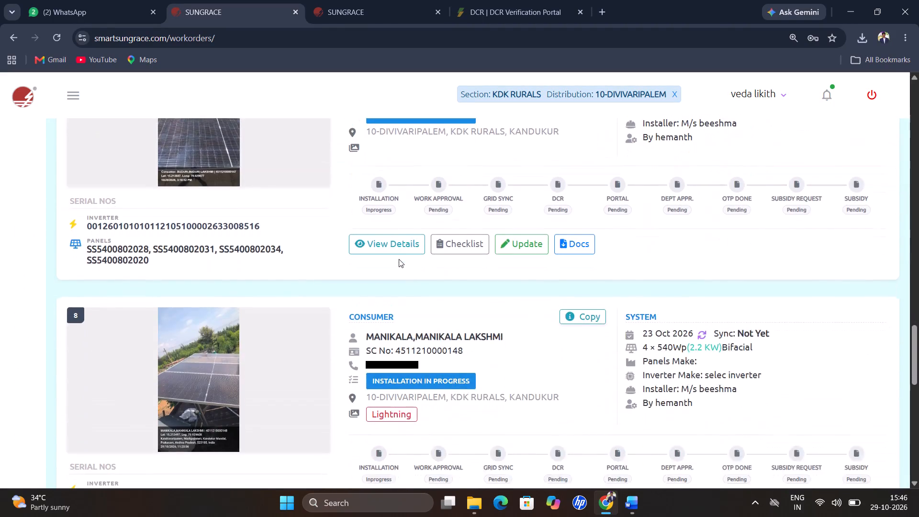
# Examine installation records 8 to 10 at the end of the filtered list, checking their site photos, inverter serials and panel serials.
pyautogui.scroll(-4, 399, 259)
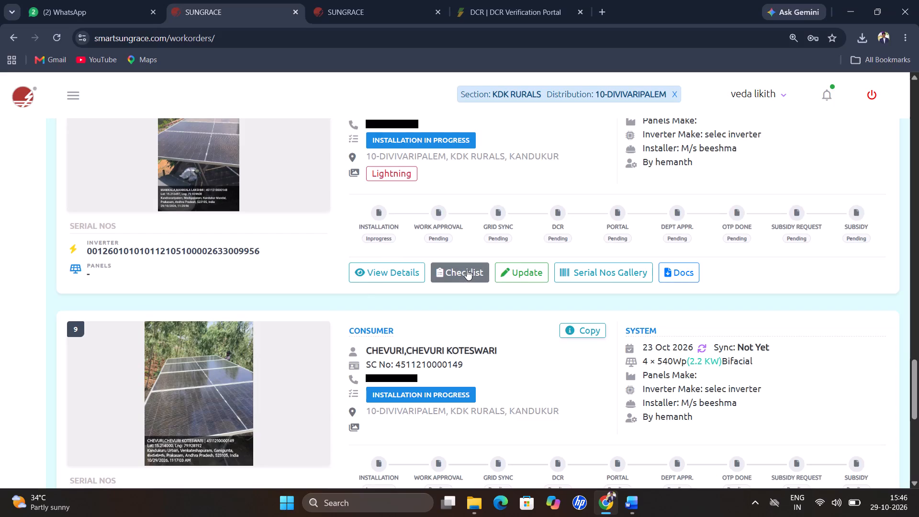
pyautogui.scroll(-2, 310, 245)
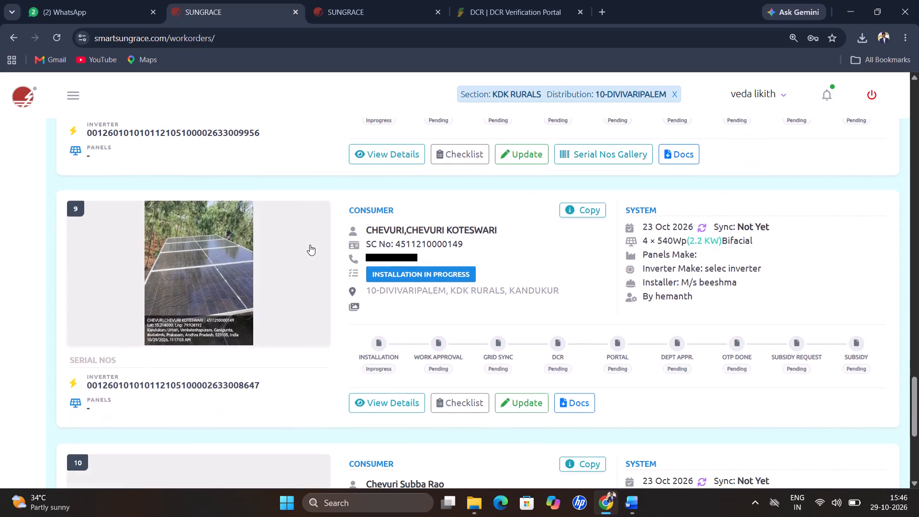
pyautogui.scroll(-1, 310, 245)
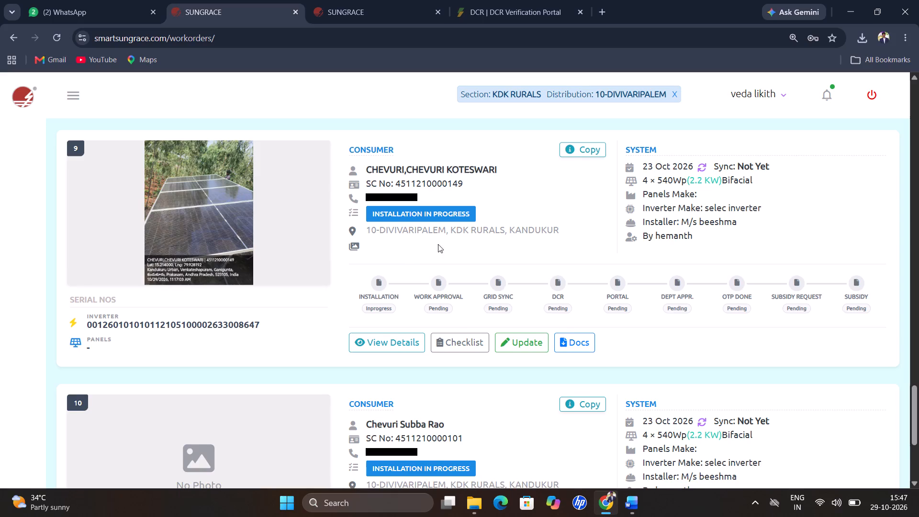
pyautogui.scroll(-2, 442, 249)
pyautogui.scroll(6, 277, 258)
pyautogui.scroll(-2, 279, 258)
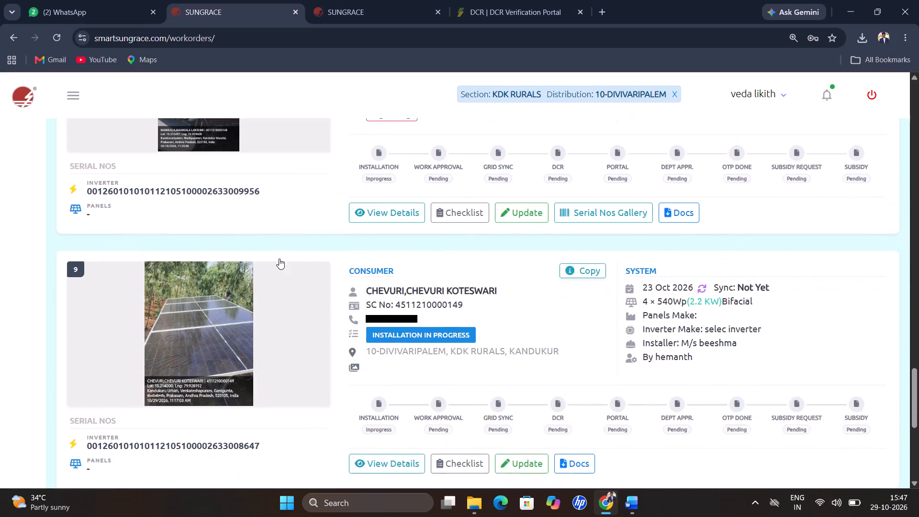
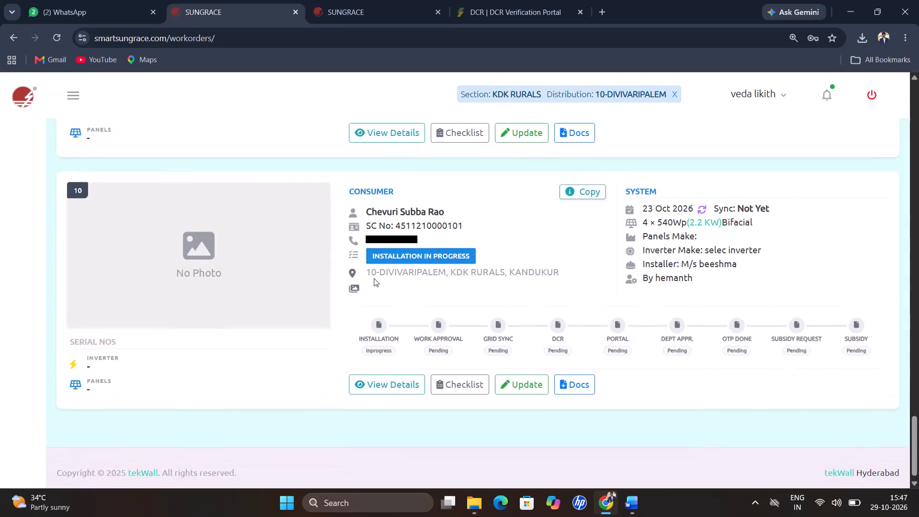
# Review the filtered installation records from record 10 back to record 1, checking their photos, serial numbers and installation status.
pyautogui.scroll(13, 374, 278)
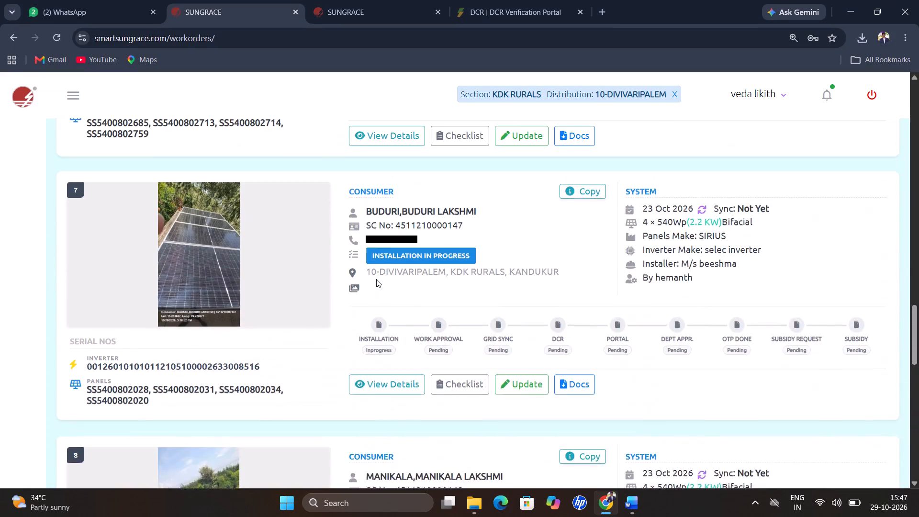
pyautogui.scroll(17, 376, 279)
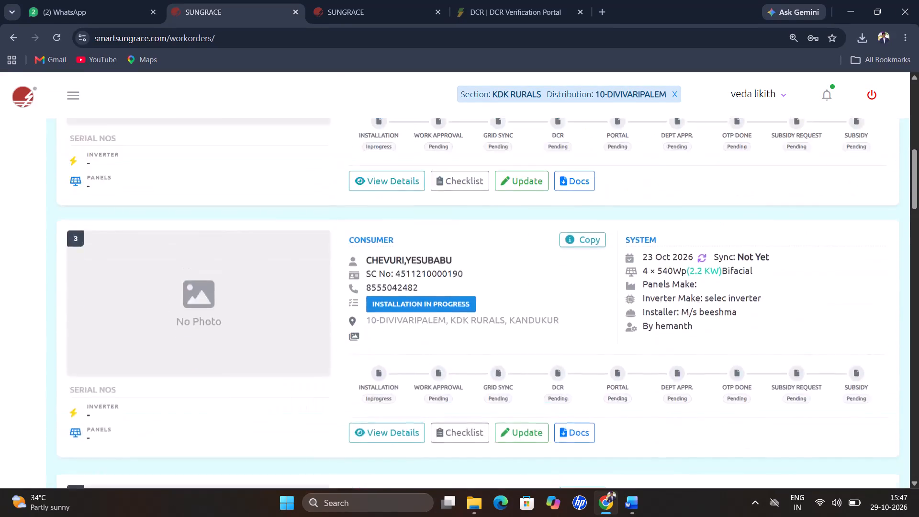
pyautogui.scroll(8, 374, 277)
pyautogui.rightClick(371, 276)
pyautogui.click(311, 346)
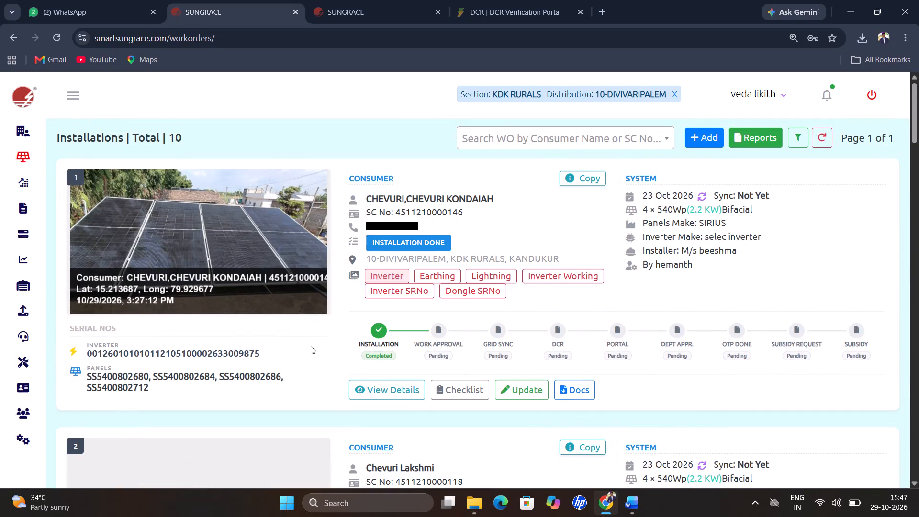
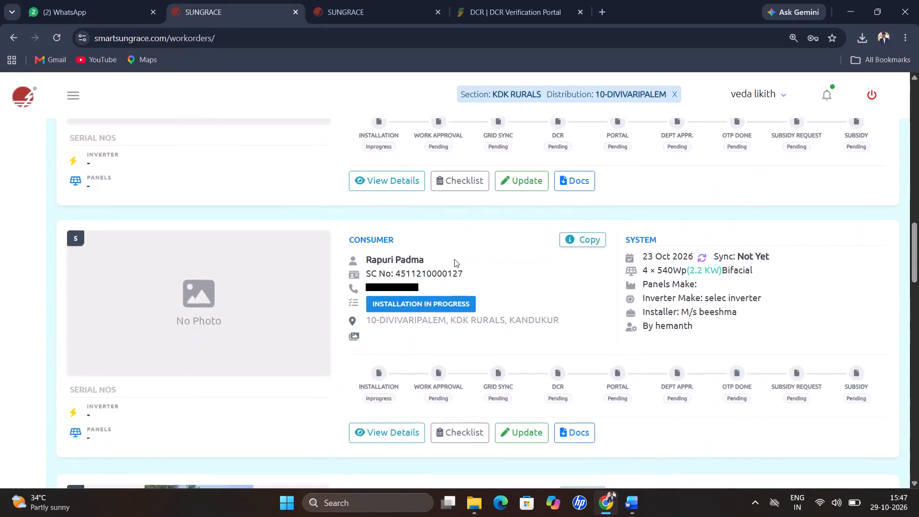
# Read on through the remaining filtered installation records to record 10, checking photos and serial numbers, and return to record 1.
pyautogui.scroll(-11, 454, 259)
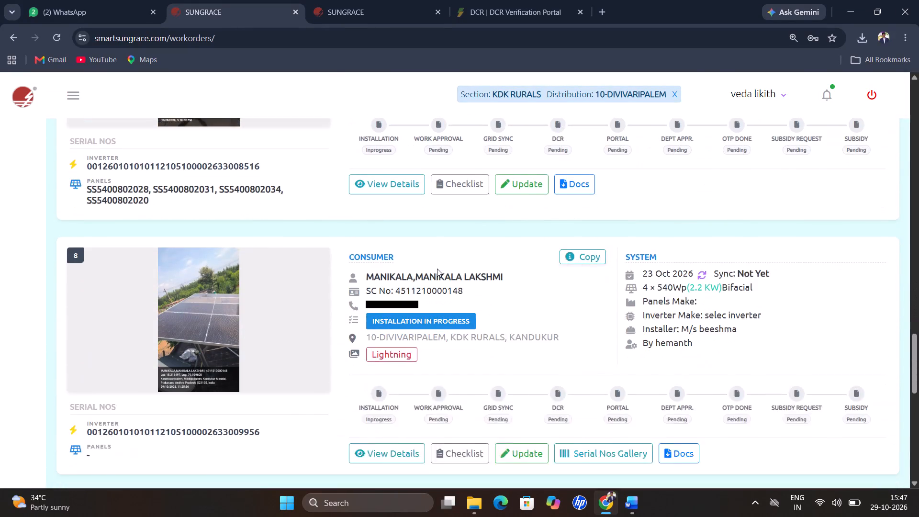
pyautogui.scroll(-12, 437, 269)
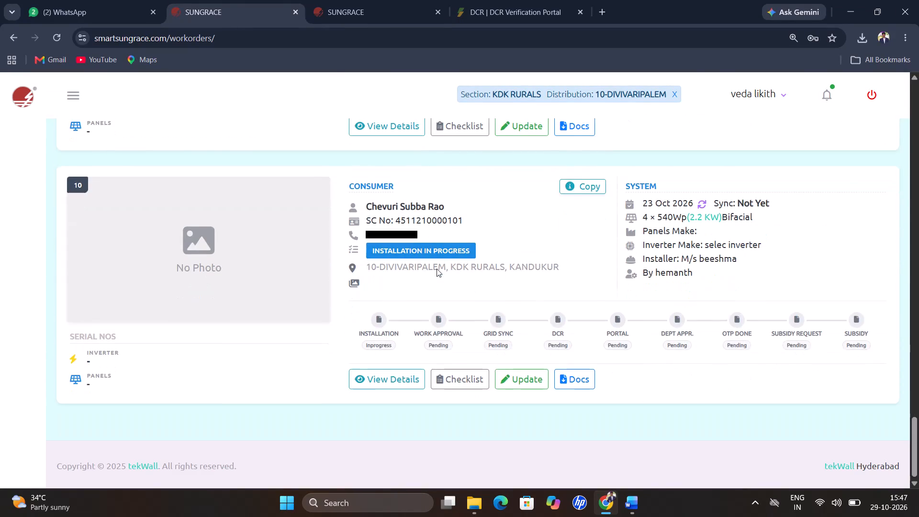
pyautogui.scroll(-1, 437, 269)
pyautogui.scroll(8, 417, 269)
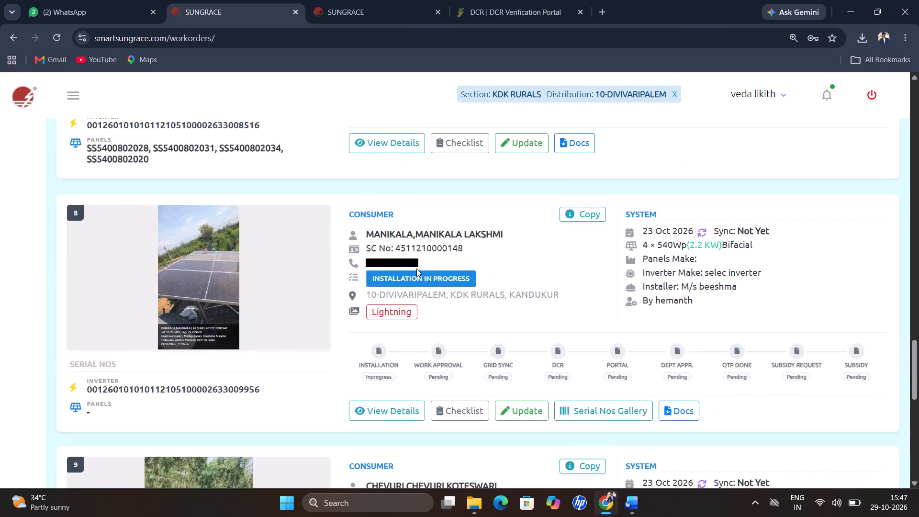
pyautogui.scroll(20, 416, 269)
pyautogui.scroll(16, 416, 269)
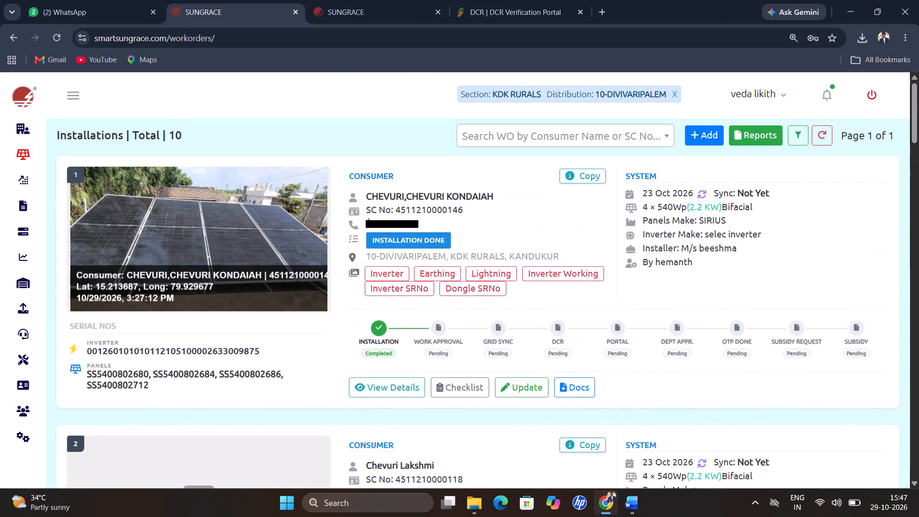
pyautogui.scroll(7, 368, 218)
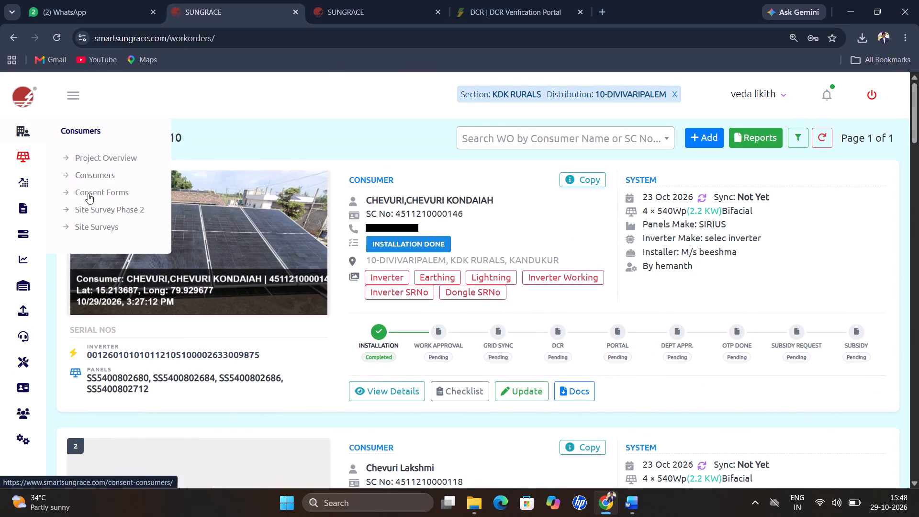
pyautogui.click(101, 209)
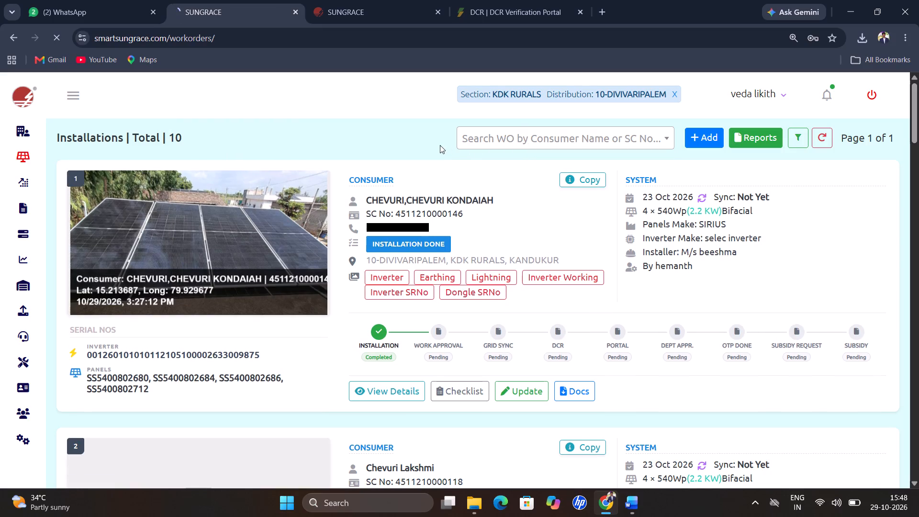
pyautogui.click(489, 140)
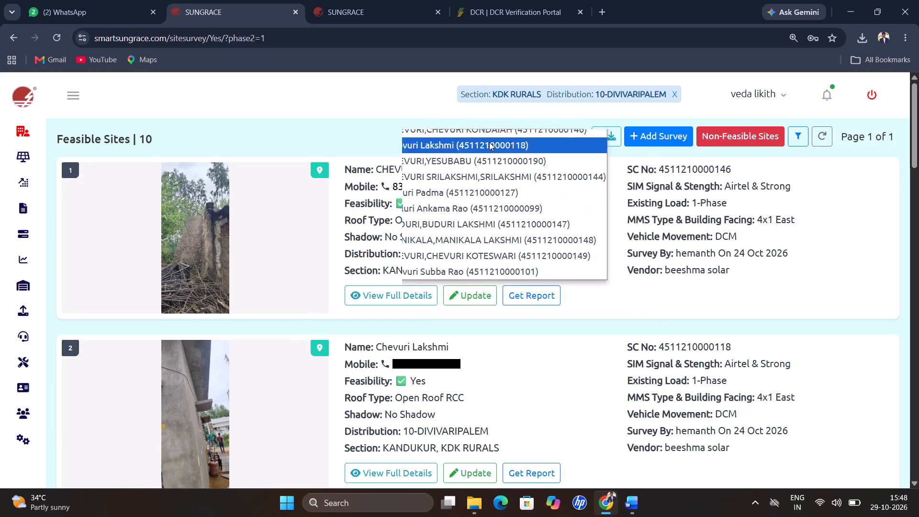
pyautogui.press('1')
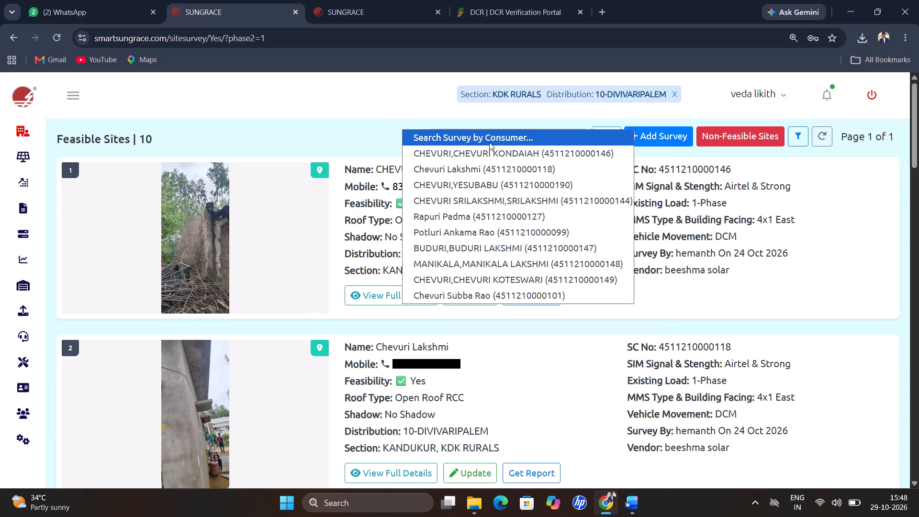
pyautogui.write('14')
pyautogui.click(482, 135)
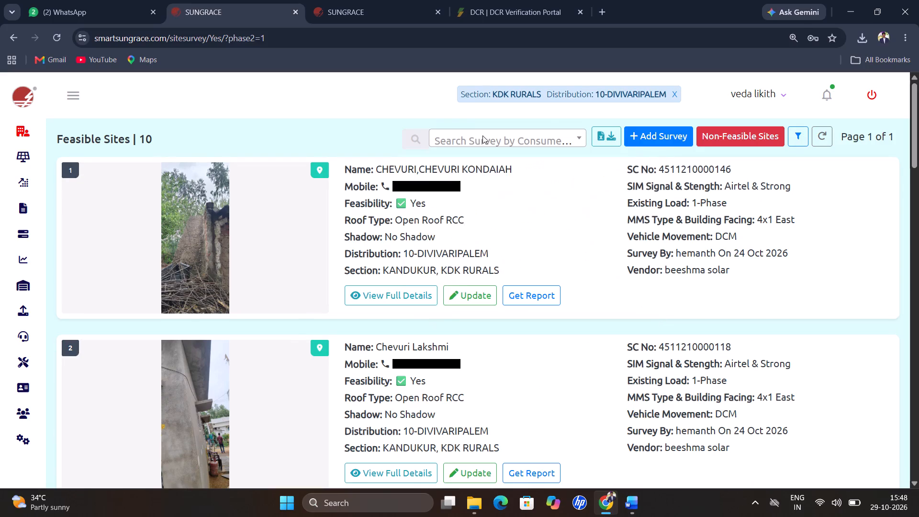
pyautogui.click(478, 135)
pyautogui.write('114')
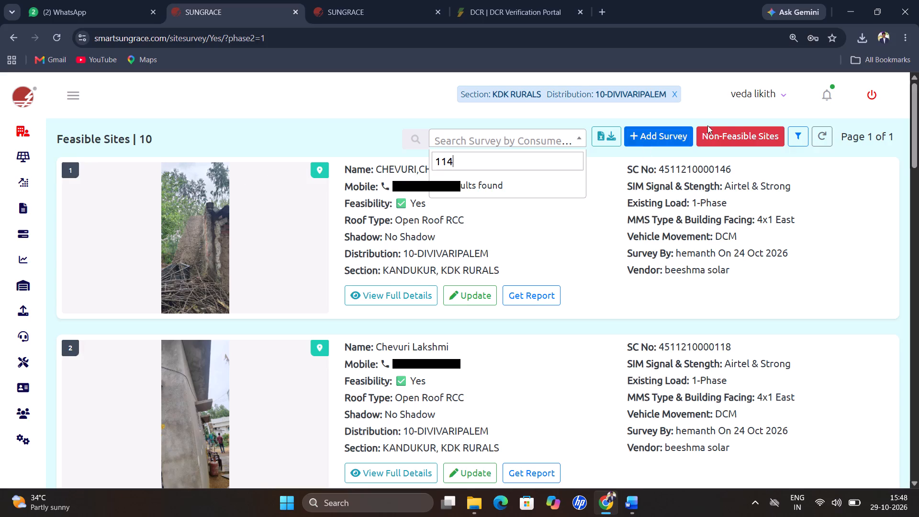
# Check the non-feasible sites list and the consent forms for records in the filtered distribution.
pyautogui.click(732, 130)
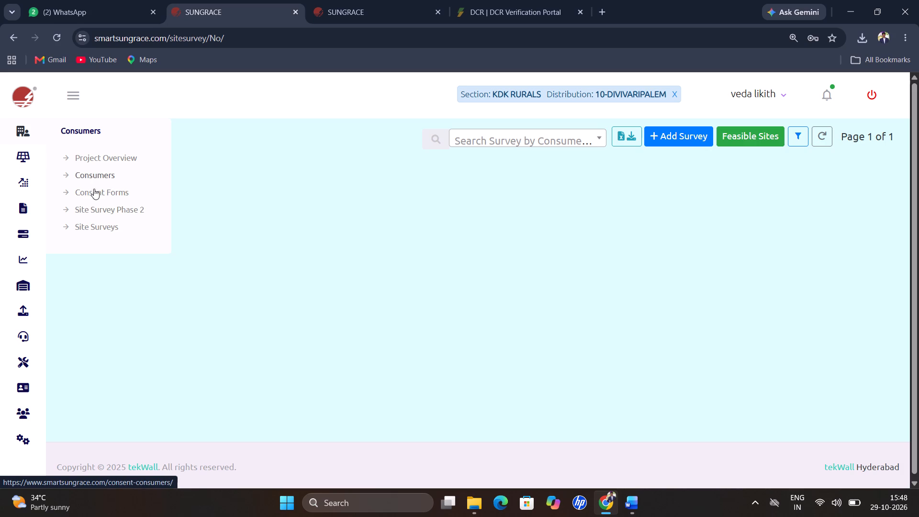
pyautogui.click(94, 191)
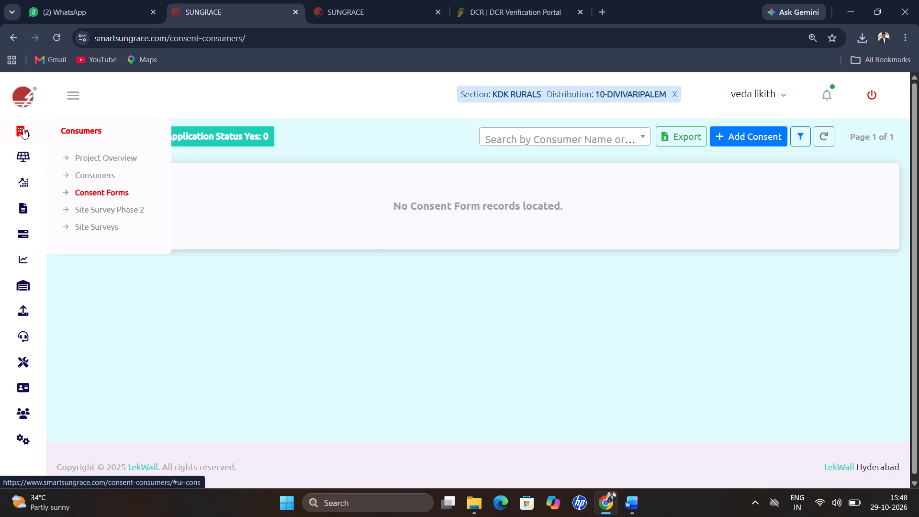
# Open the Site Surveys records and search for 108 among the consumers available for a new survey, then dismiss the selection.
pyautogui.click(94, 228)
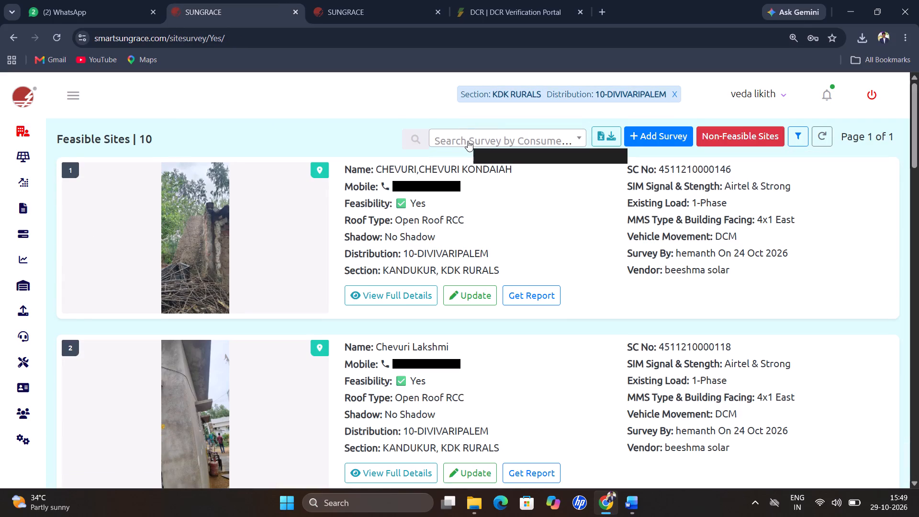
pyautogui.scroll(2, 468, 141)
pyautogui.click(640, 136)
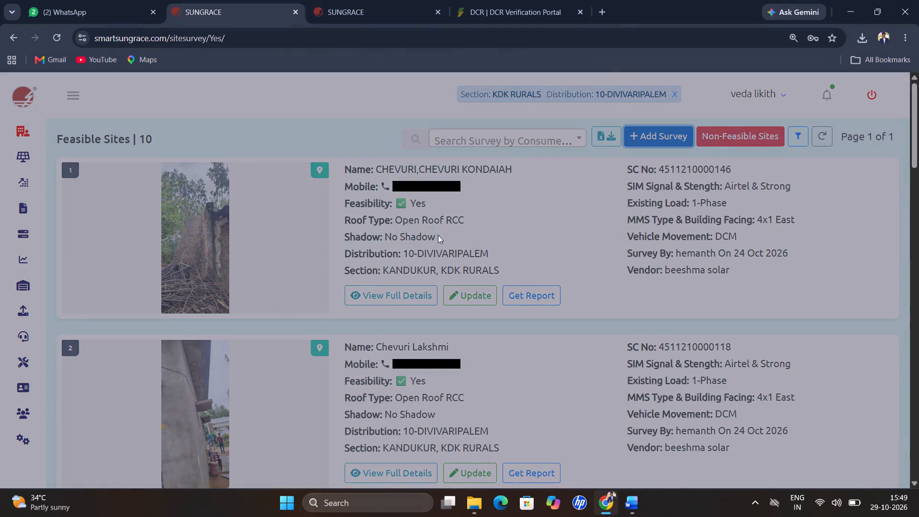
pyautogui.click(400, 173)
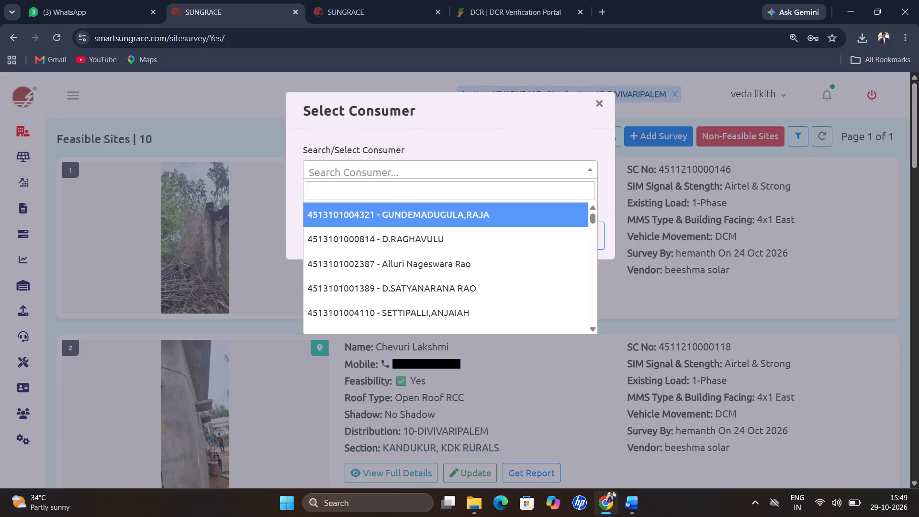
pyautogui.write('108')
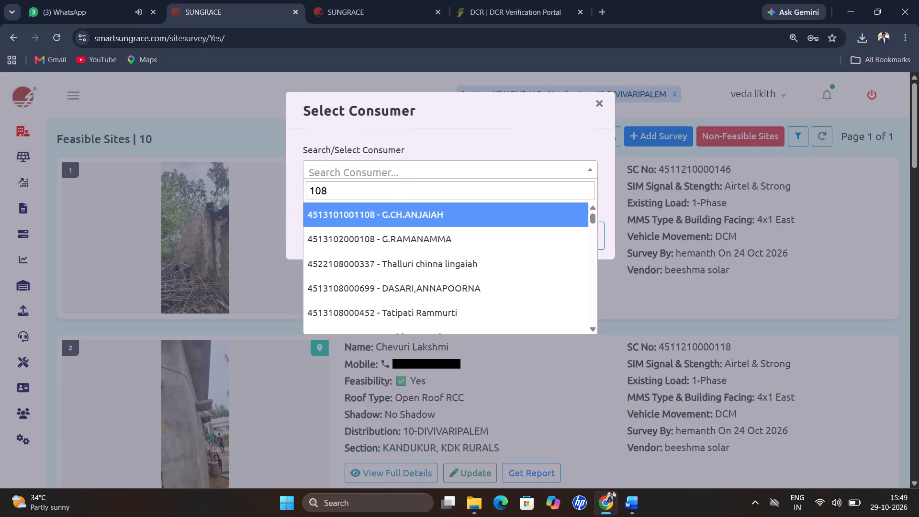
pyautogui.click(62, 126)
pyautogui.click(16, 23)
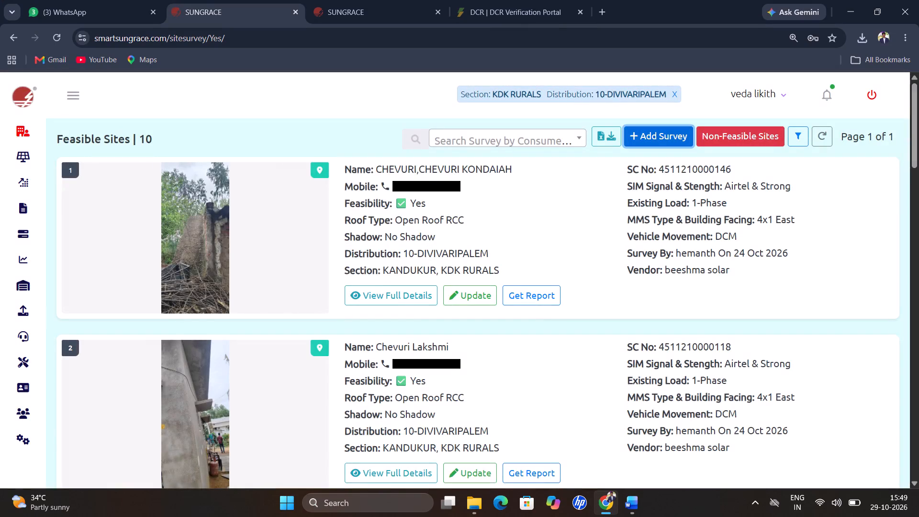
pyautogui.click(450, 141)
pyautogui.write('108')
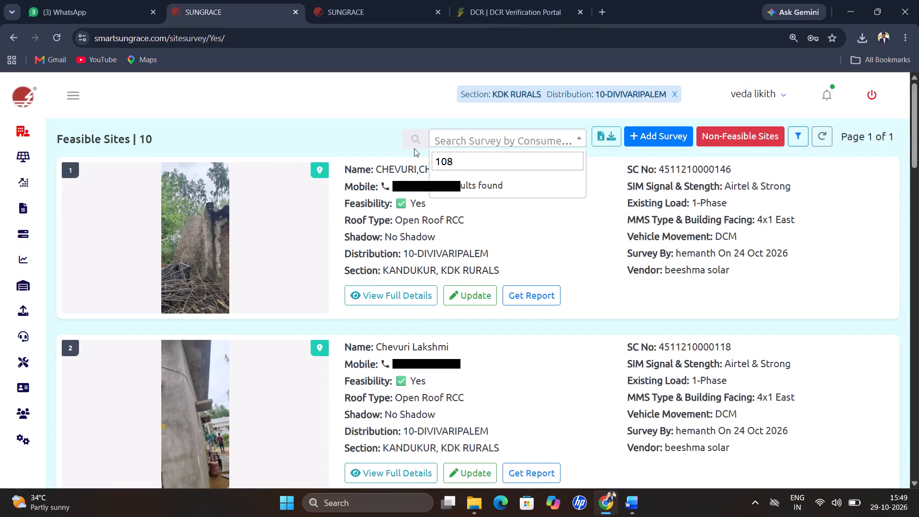
pyautogui.press('BackSpace')
pyautogui.press('BackSpace')
pyautogui.press('BackSpace')
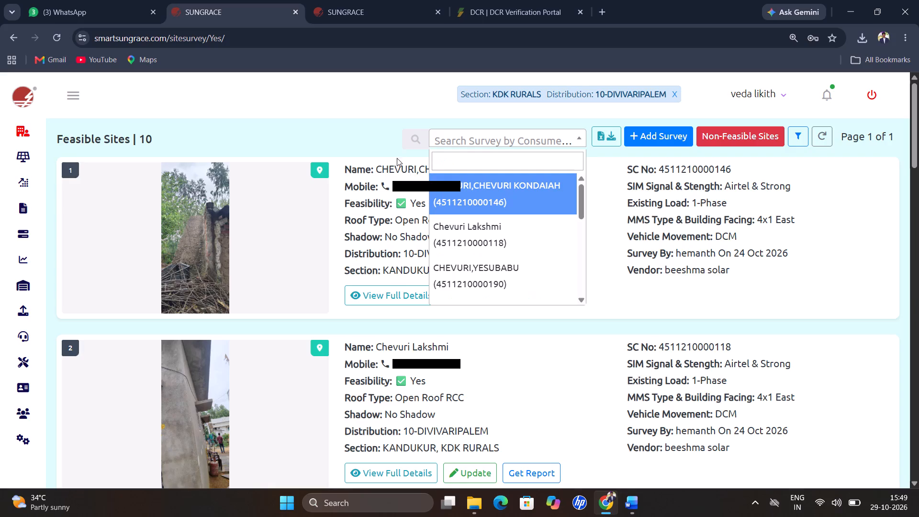
# Start adding a site survey again and open the consumer search for it.
pyautogui.click(645, 128)
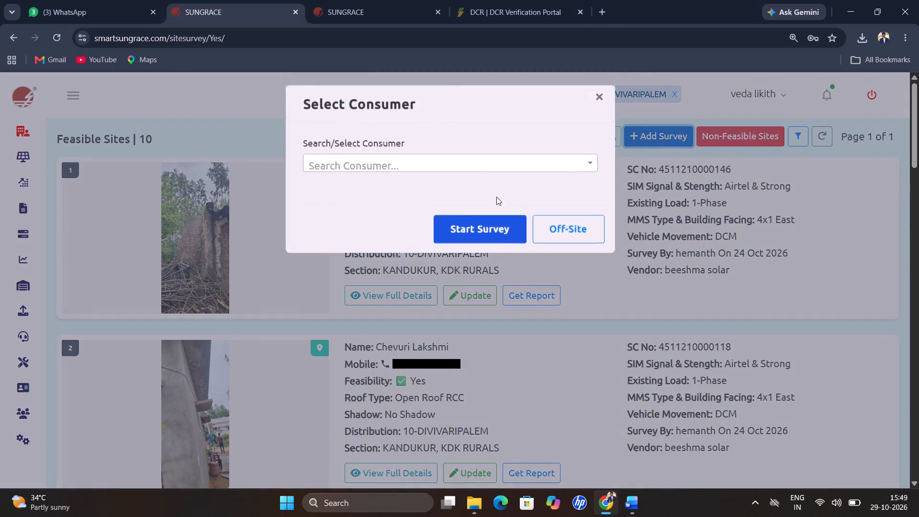
pyautogui.click(466, 173)
pyautogui.click(464, 164)
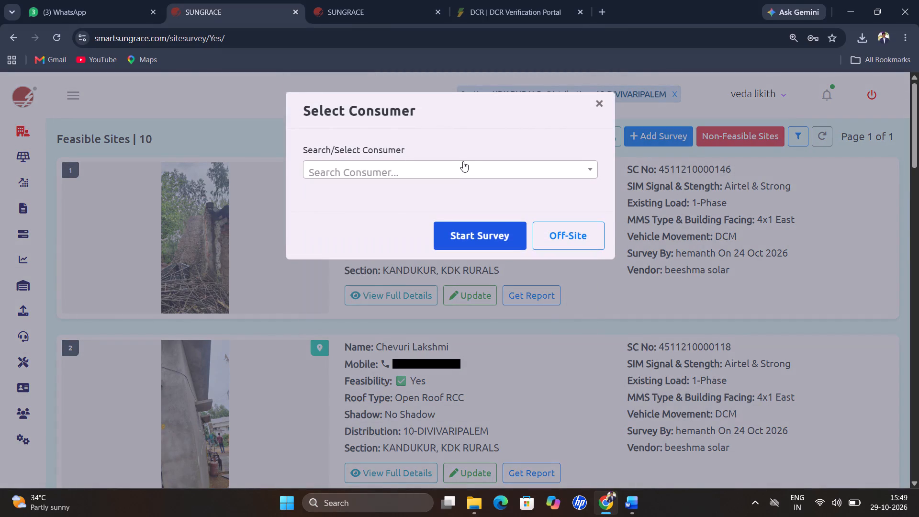
pyautogui.click(463, 164)
pyautogui.tripleClick(464, 165)
pyautogui.tripleClick(465, 166)
pyautogui.click(465, 166)
pyautogui.moveTo(461, 167); pyautogui.dragTo(462, 167)
pyautogui.moveTo(462, 167); pyautogui.dragTo(453, 235)
pyautogui.moveTo(453, 238); pyautogui.dragTo(457, 233)
pyautogui.scroll(1, 454, 238)
pyautogui.click(389, 161)
pyautogui.click(389, 166)
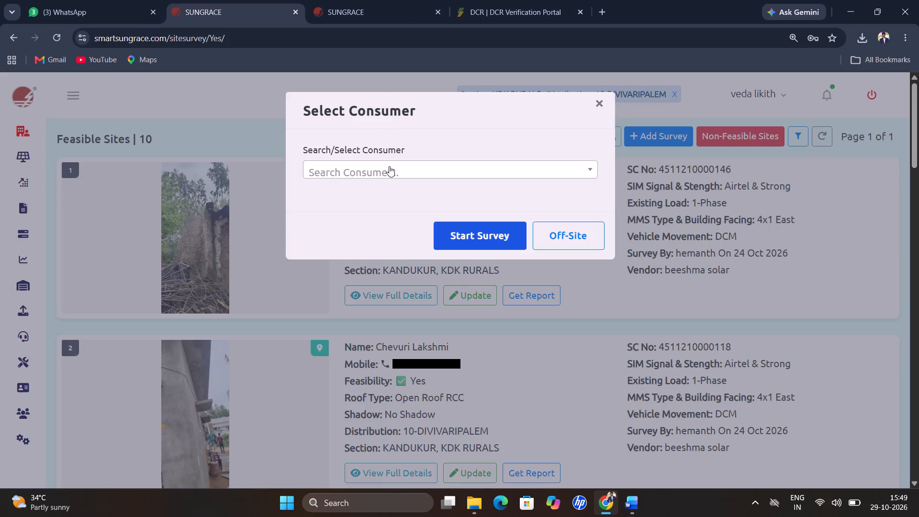
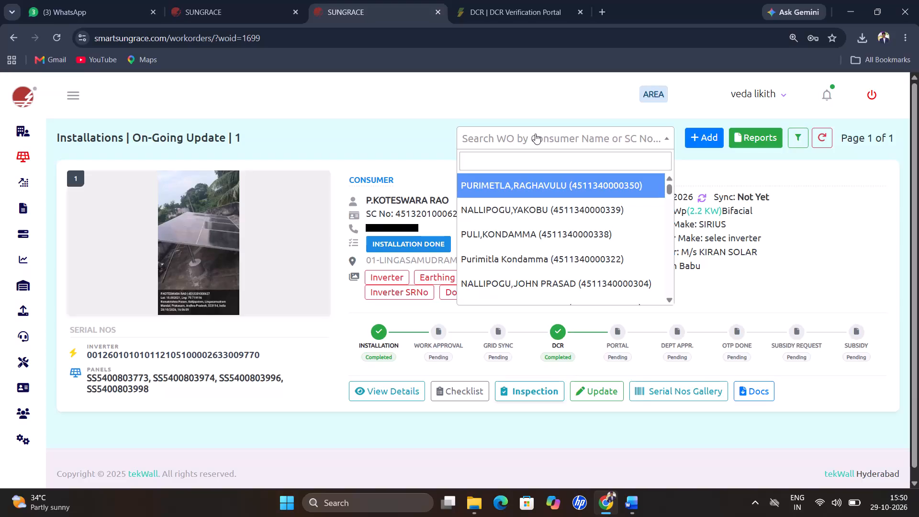
# Search the installation work orders by consumer name or SC number, starting the search text with 1.
pyautogui.write('1')
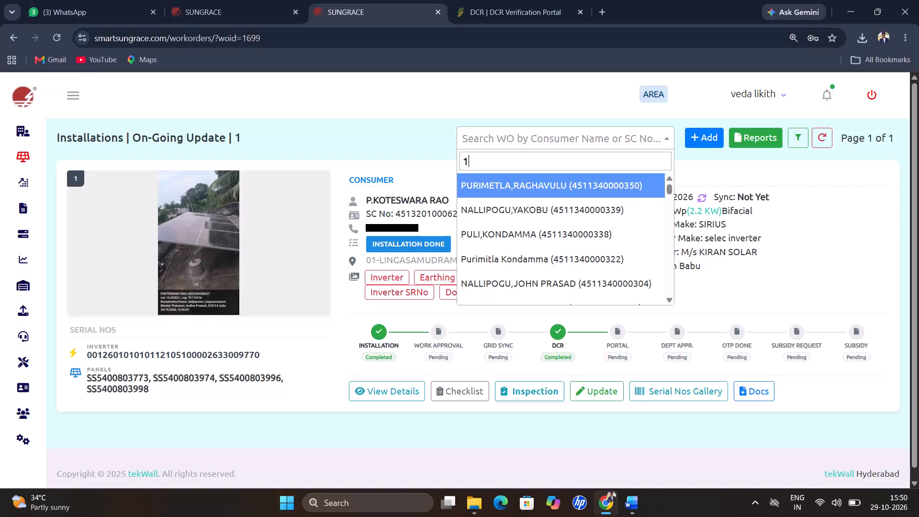
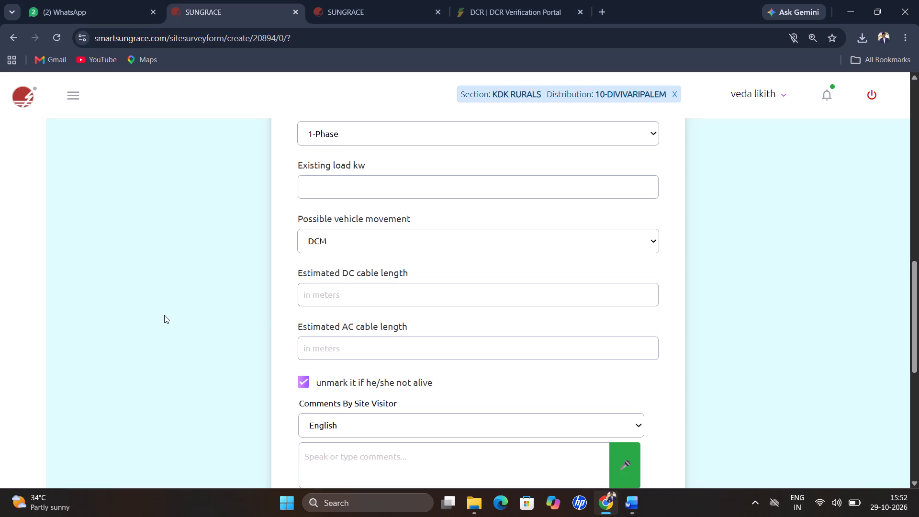
# Open the serial number entry form for the third installation in the installations list.
pyautogui.scroll(20, 164, 315)
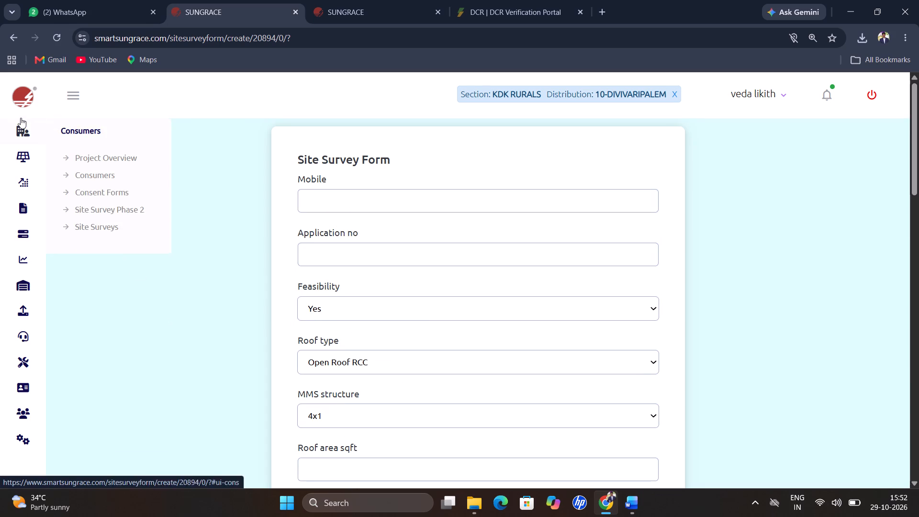
pyautogui.click(27, 90)
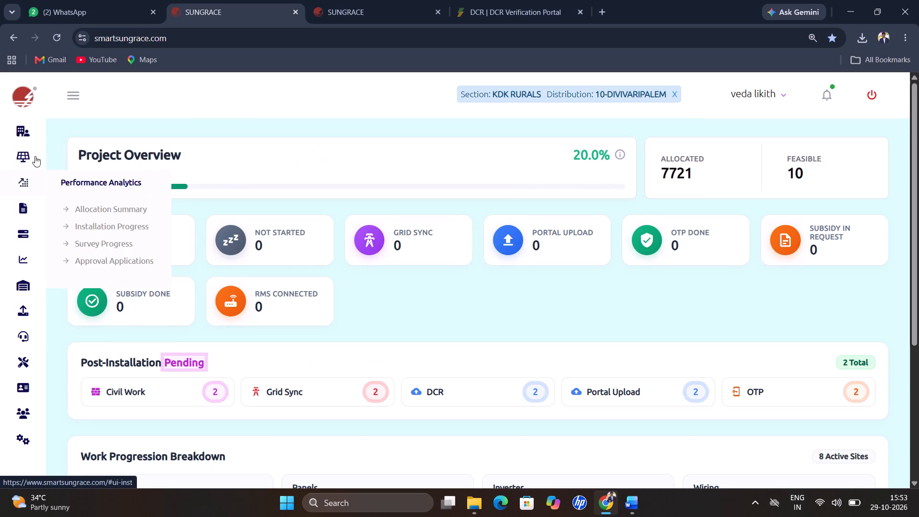
pyautogui.click(78, 180)
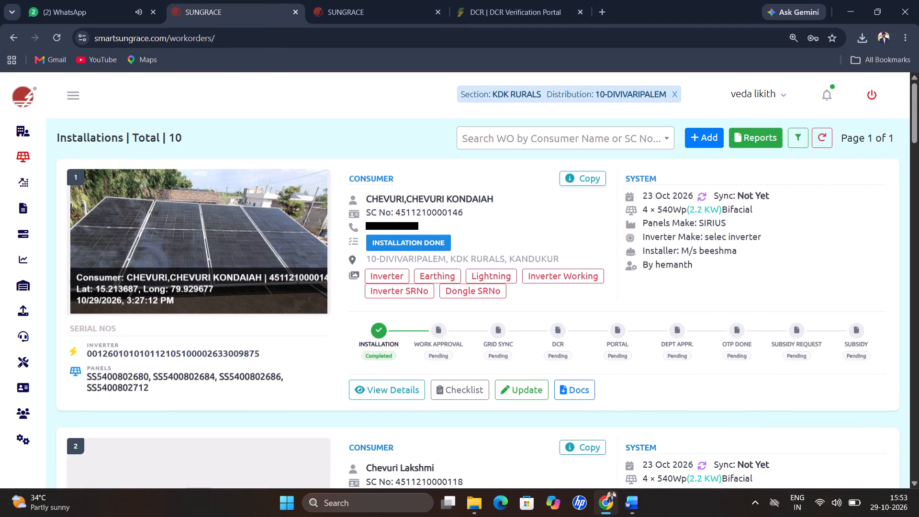
pyautogui.scroll(-4, 483, 198)
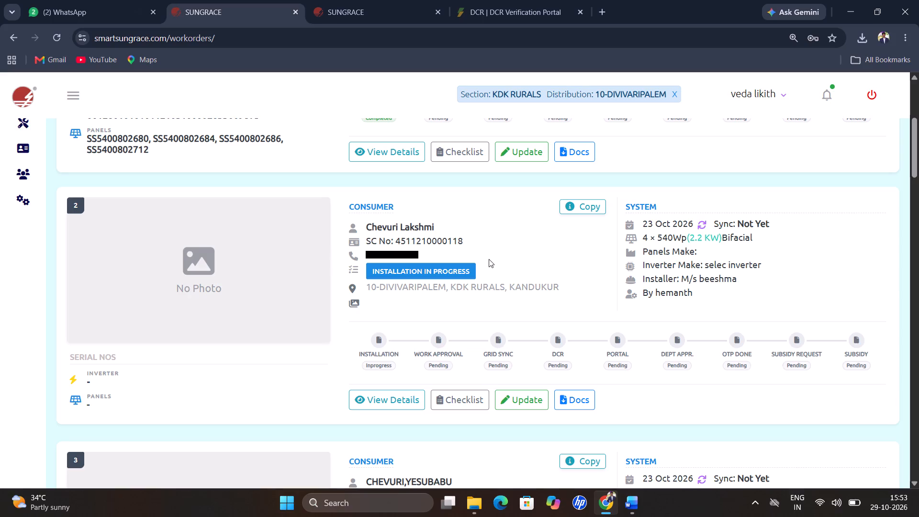
pyautogui.scroll(-4, 492, 260)
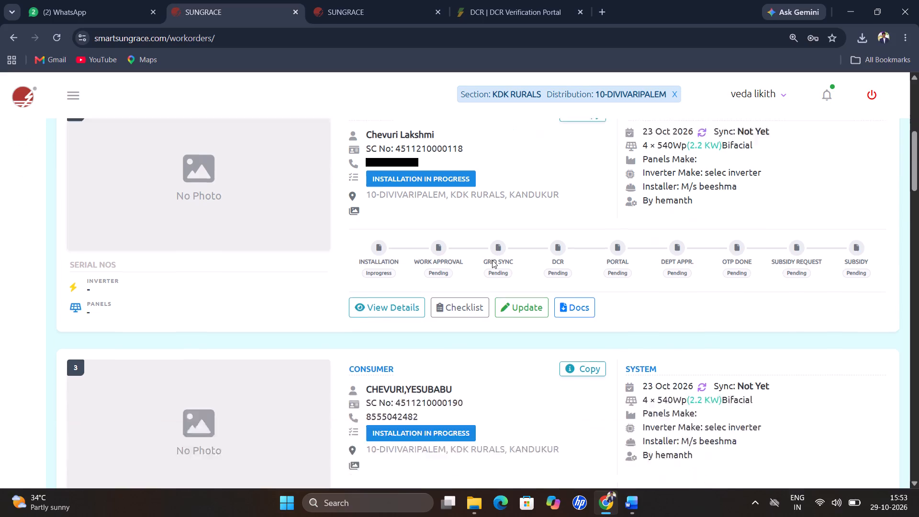
pyautogui.scroll(-2, 488, 252)
pyautogui.click(523, 299)
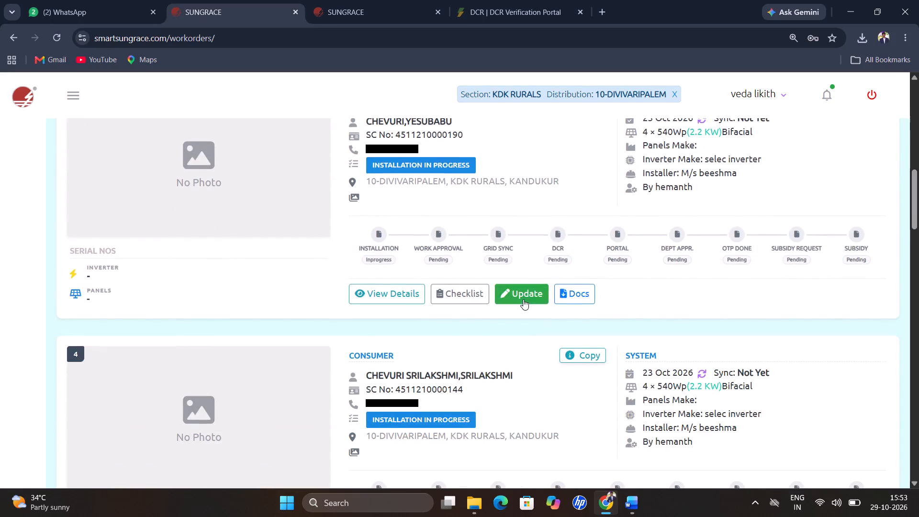
pyautogui.click(409, 367)
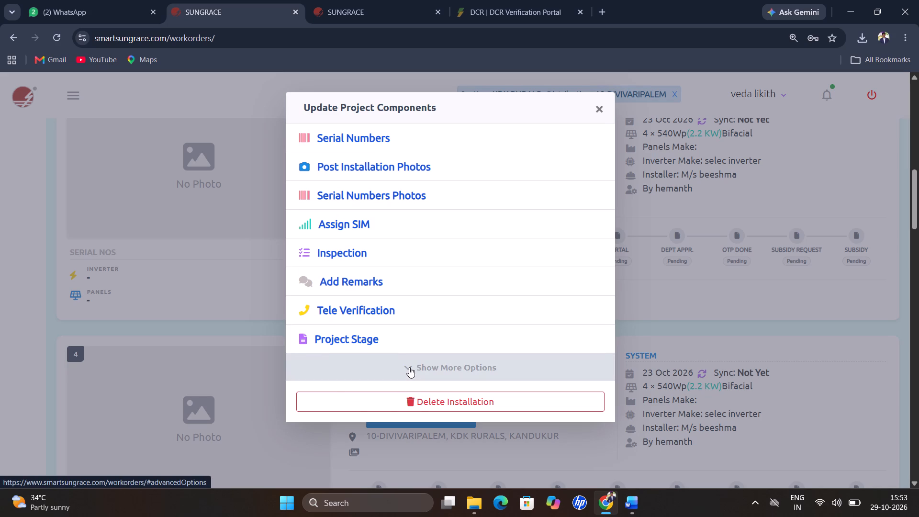
pyautogui.click(405, 136)
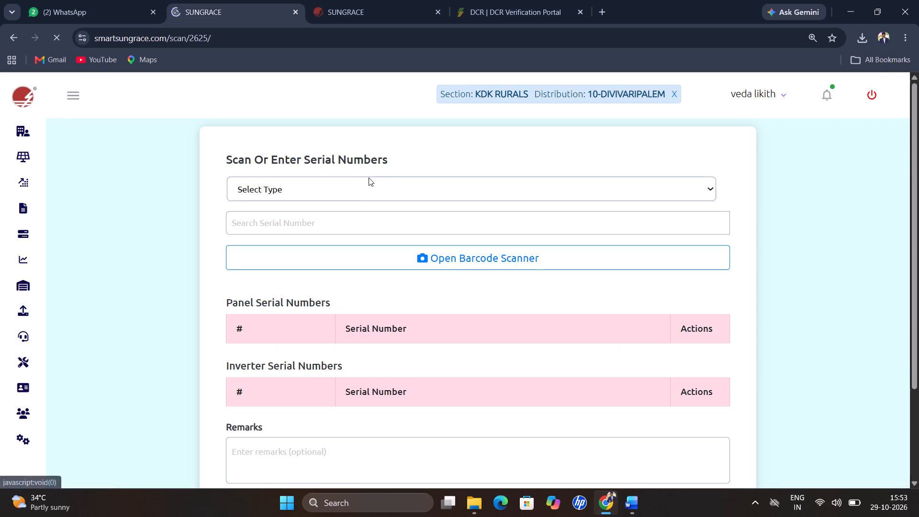
# Set the serial number type to Panels.
pyautogui.click(350, 184)
pyautogui.click(309, 224)
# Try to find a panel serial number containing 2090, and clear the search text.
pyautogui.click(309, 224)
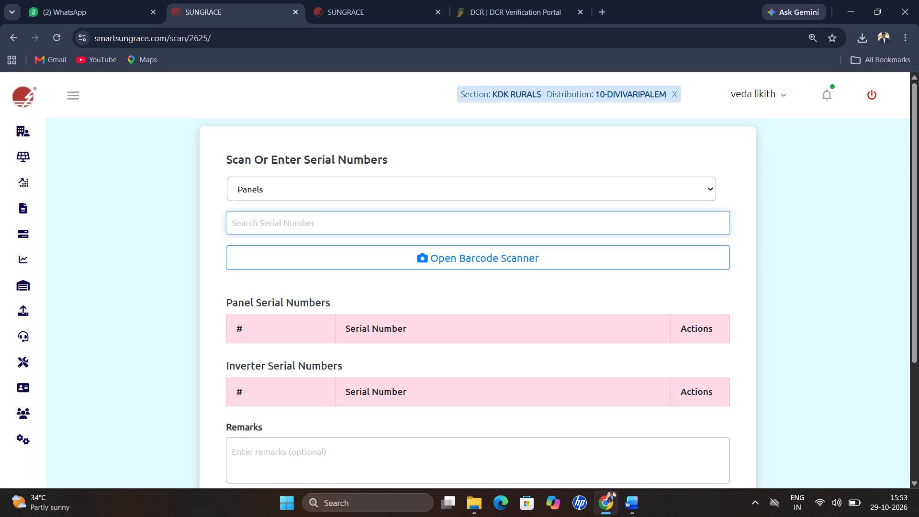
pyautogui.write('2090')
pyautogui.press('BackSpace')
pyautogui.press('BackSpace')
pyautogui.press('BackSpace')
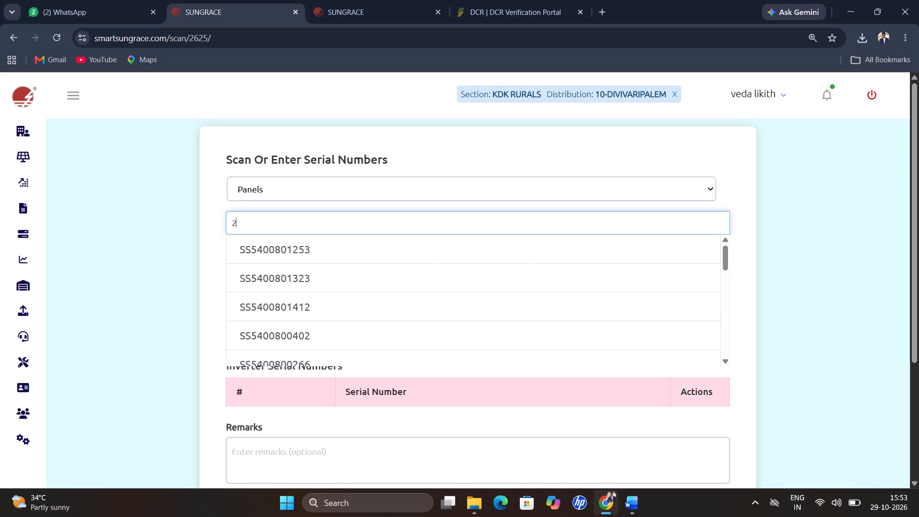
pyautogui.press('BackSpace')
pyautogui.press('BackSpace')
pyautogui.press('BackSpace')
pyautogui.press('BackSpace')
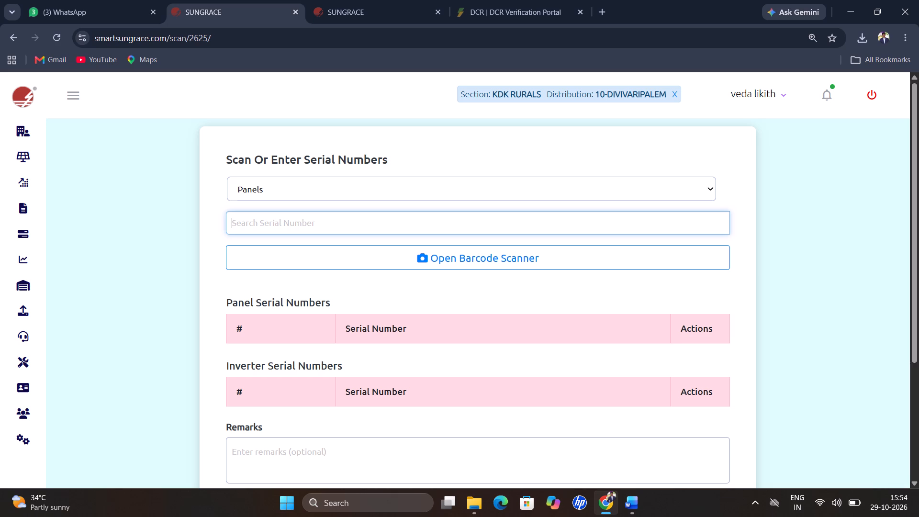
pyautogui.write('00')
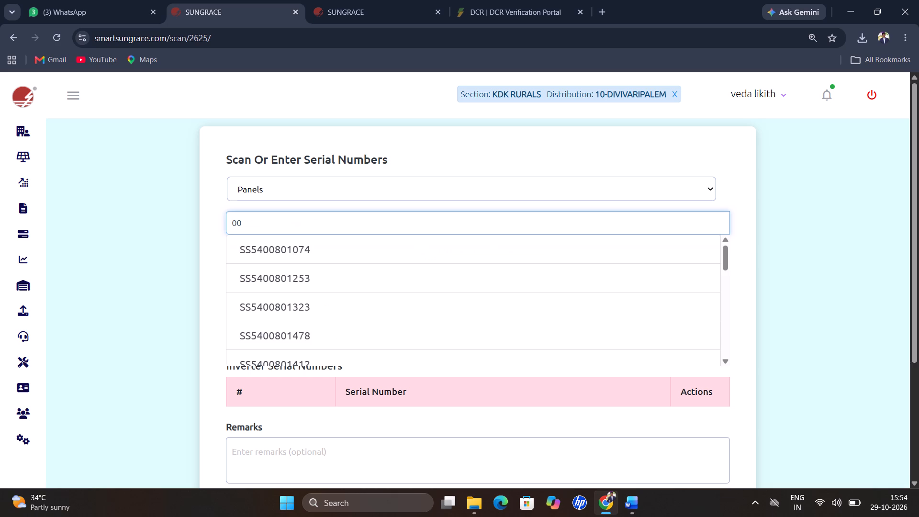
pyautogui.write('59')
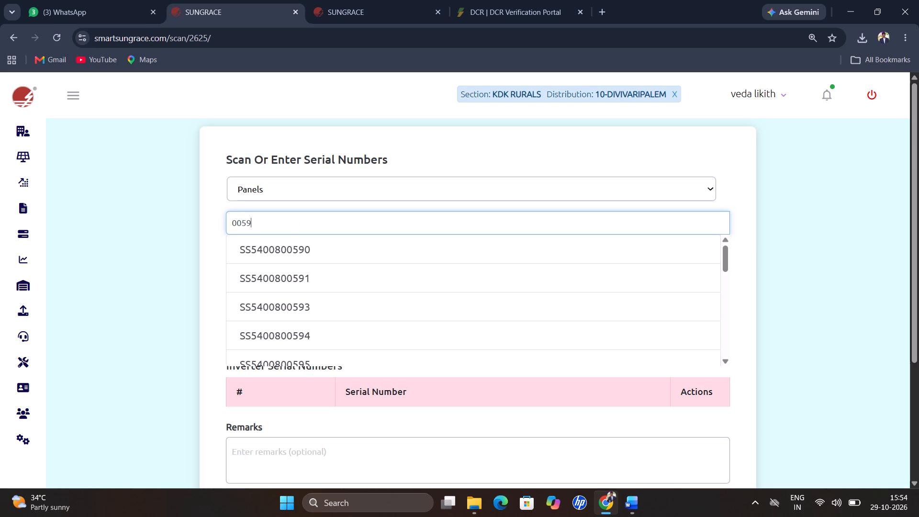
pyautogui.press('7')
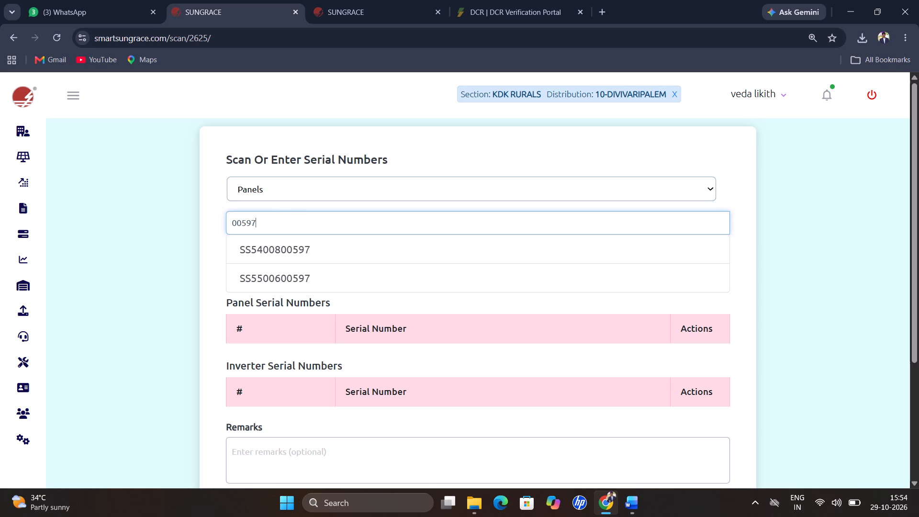
pyautogui.click(286, 246)
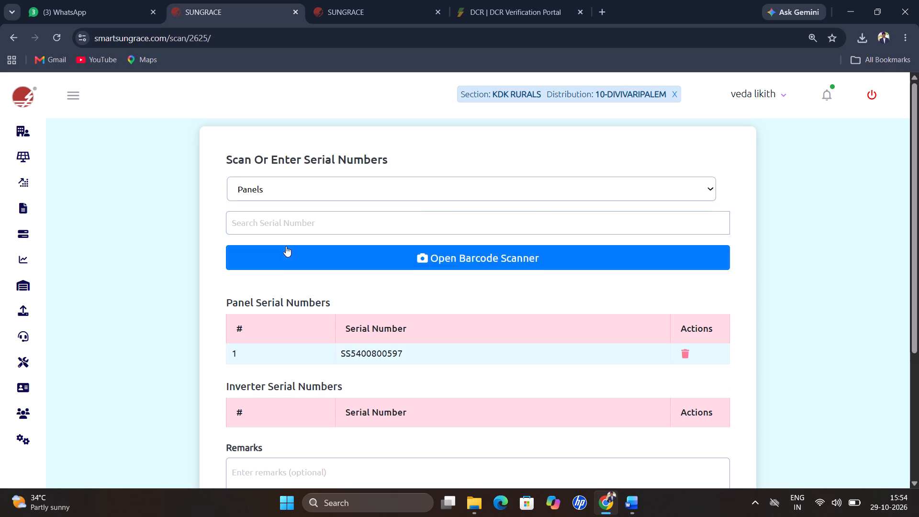
pyautogui.click(284, 227)
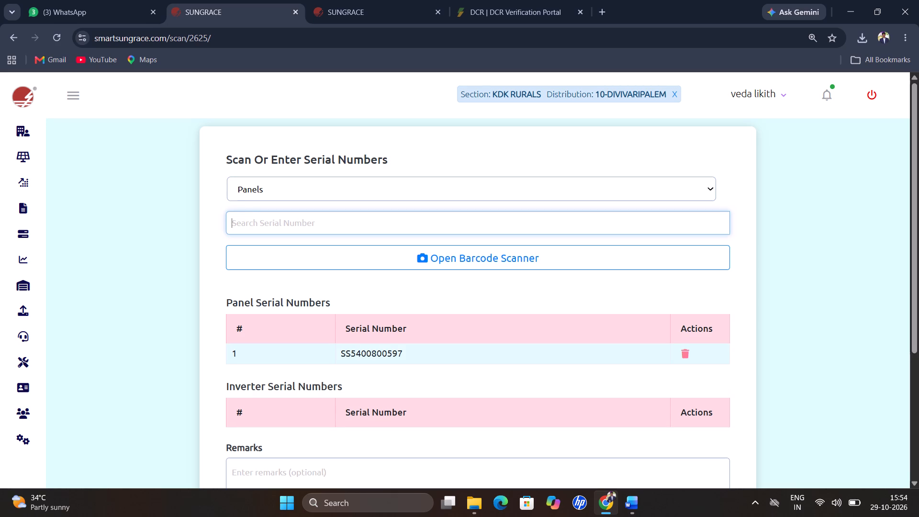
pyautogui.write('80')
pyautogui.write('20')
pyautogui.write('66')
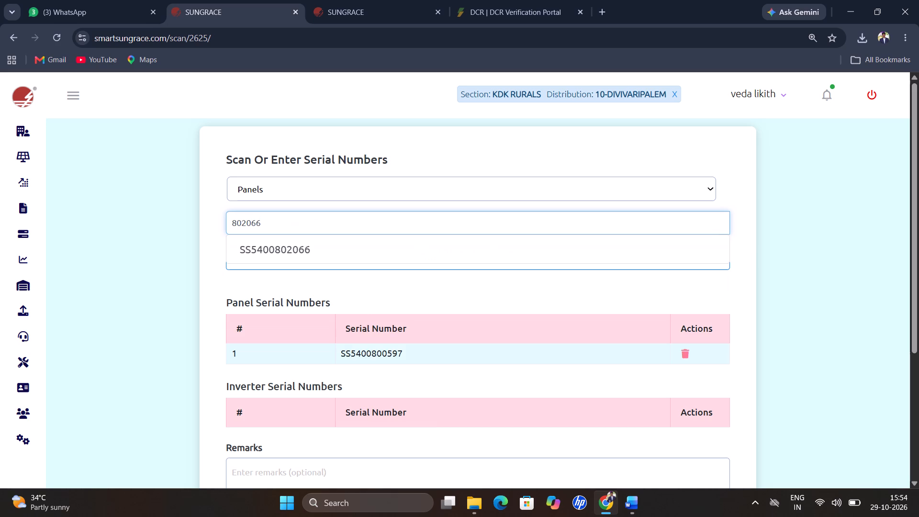
pyautogui.click(271, 243)
pyautogui.click(268, 223)
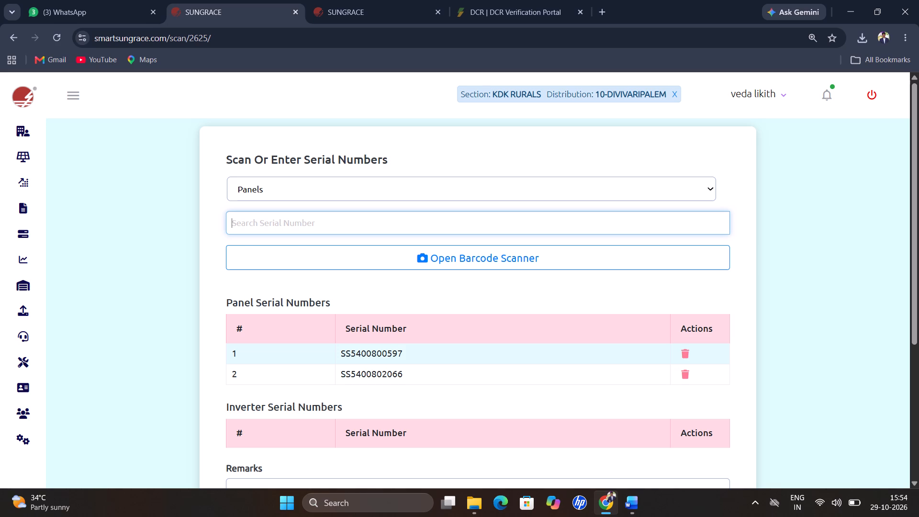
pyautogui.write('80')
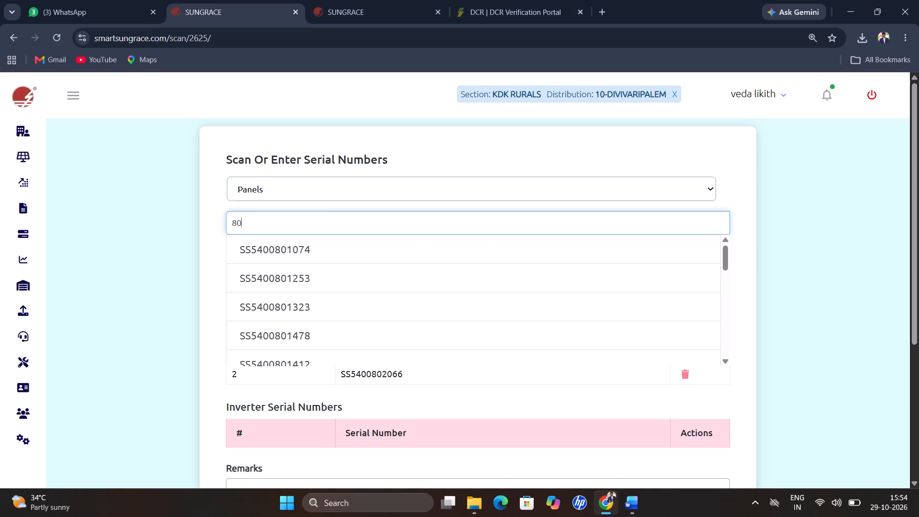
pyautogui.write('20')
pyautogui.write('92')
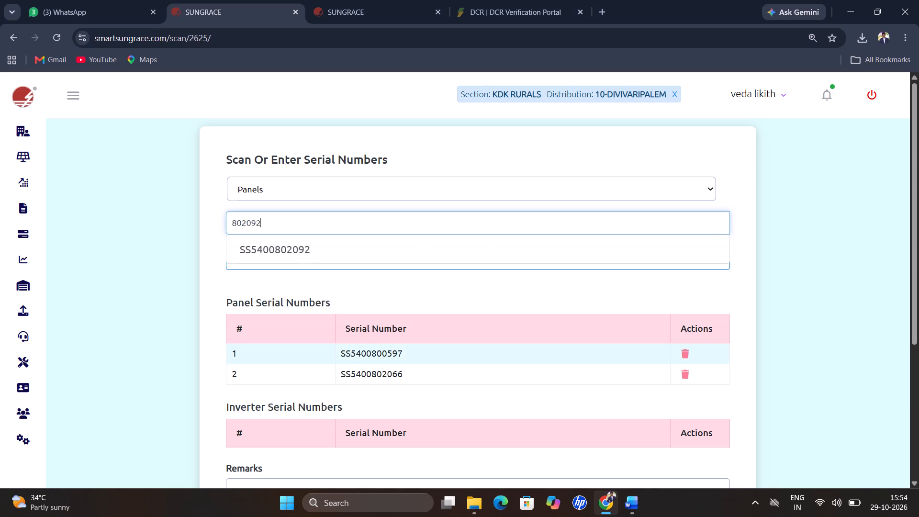
pyautogui.click(284, 261)
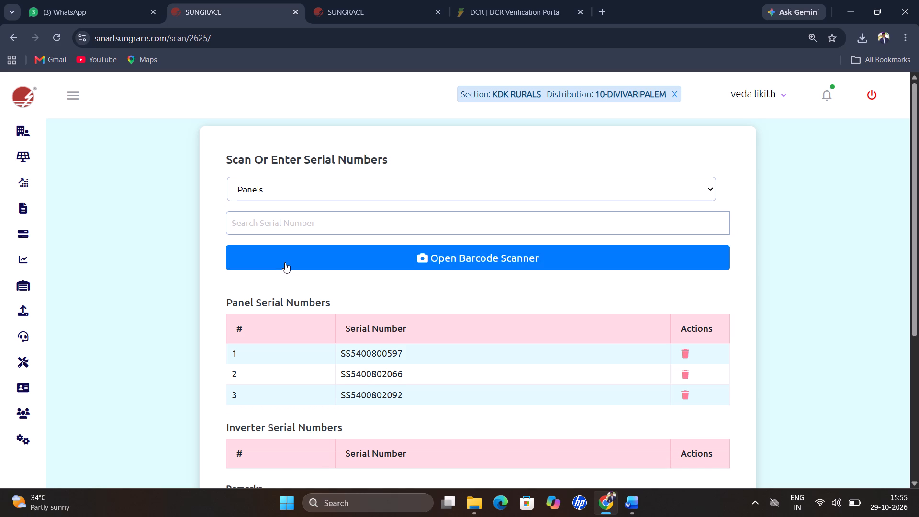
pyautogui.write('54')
pyautogui.click(272, 221)
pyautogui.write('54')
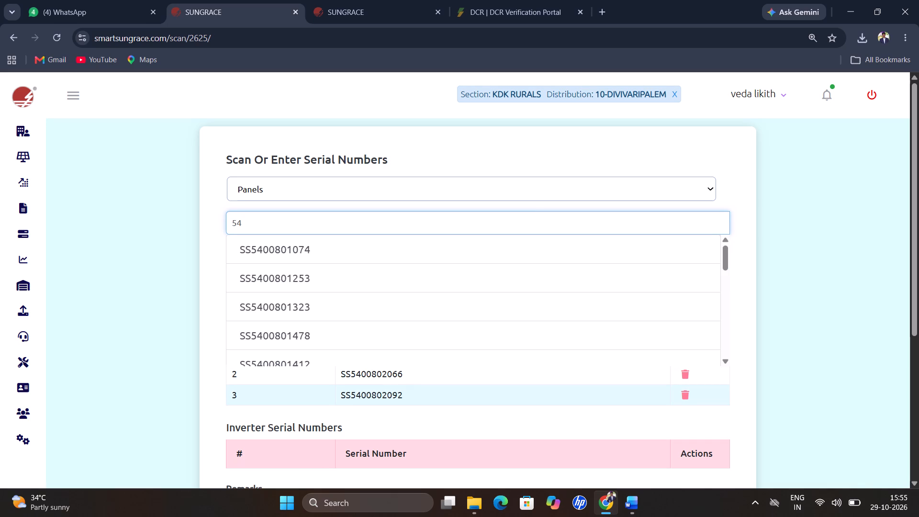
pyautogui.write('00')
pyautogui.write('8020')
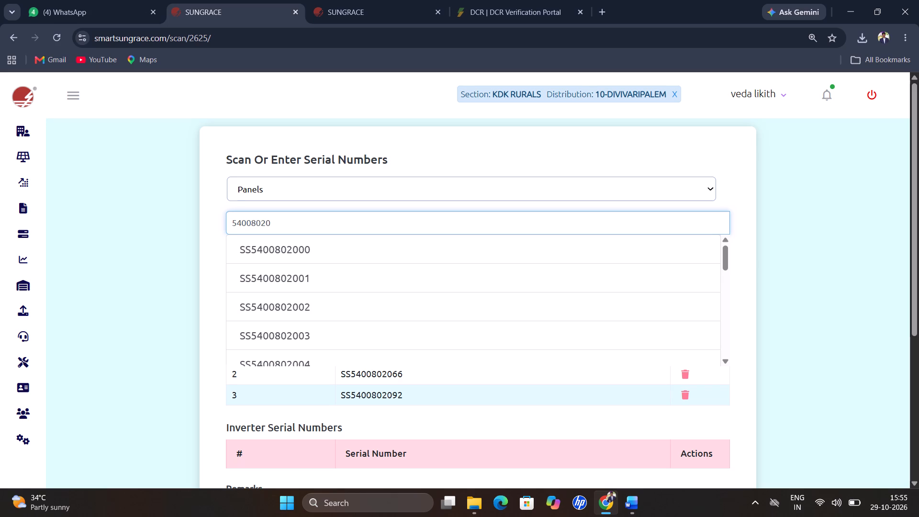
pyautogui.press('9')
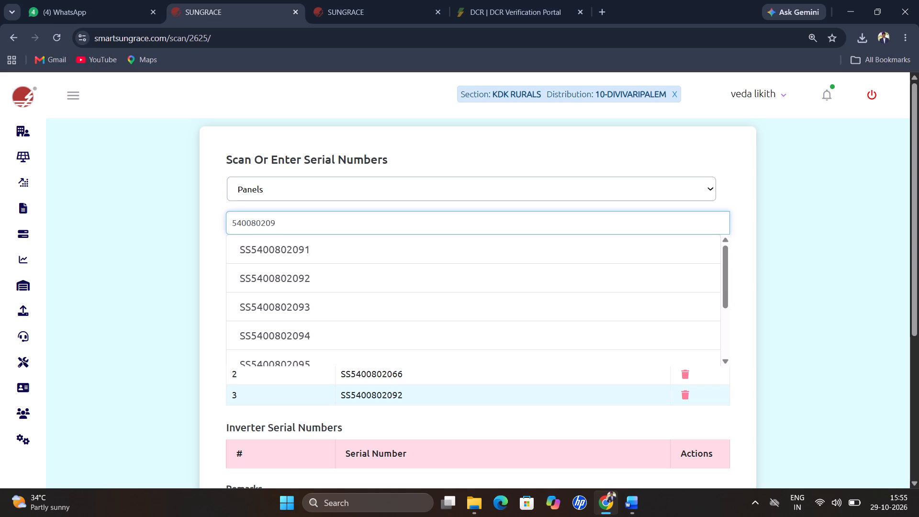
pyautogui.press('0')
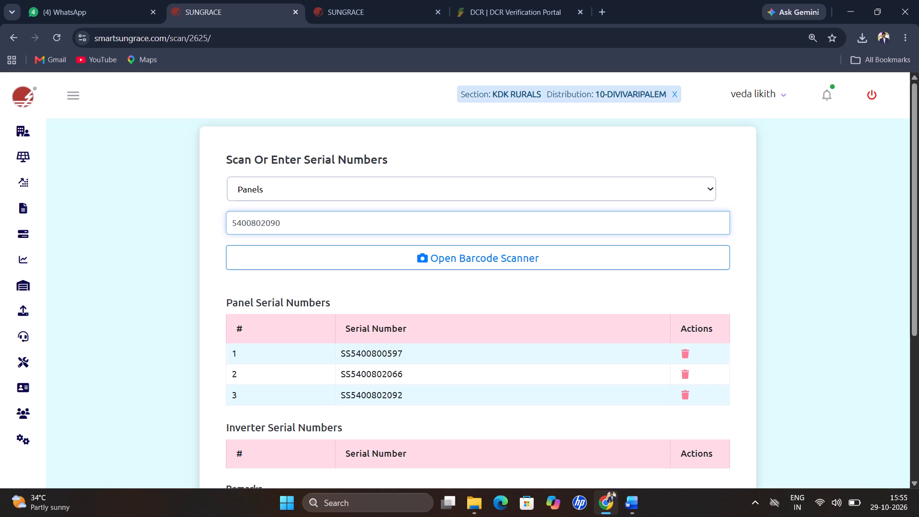
pyautogui.moveTo(293, 218); pyautogui.dragTo(214, 212)
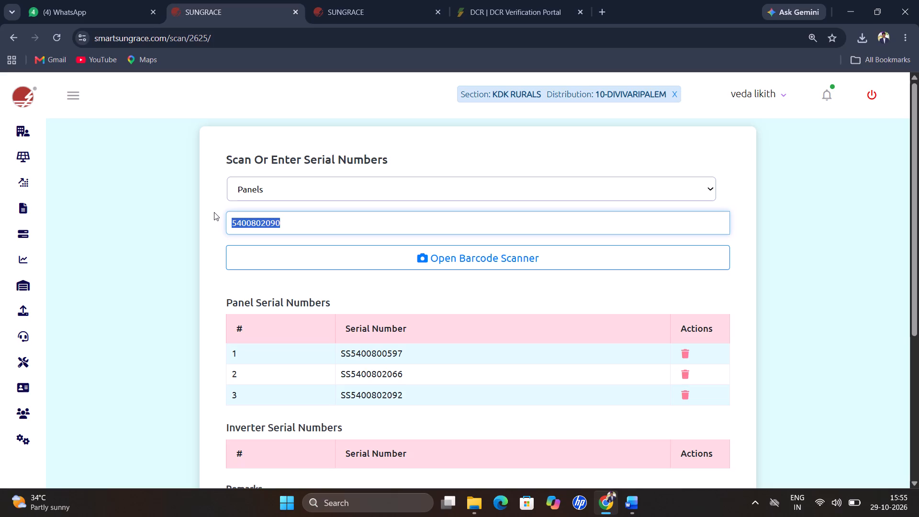
pyautogui.hotkey('ctrl', 'c')
pyautogui.click(352, 10)
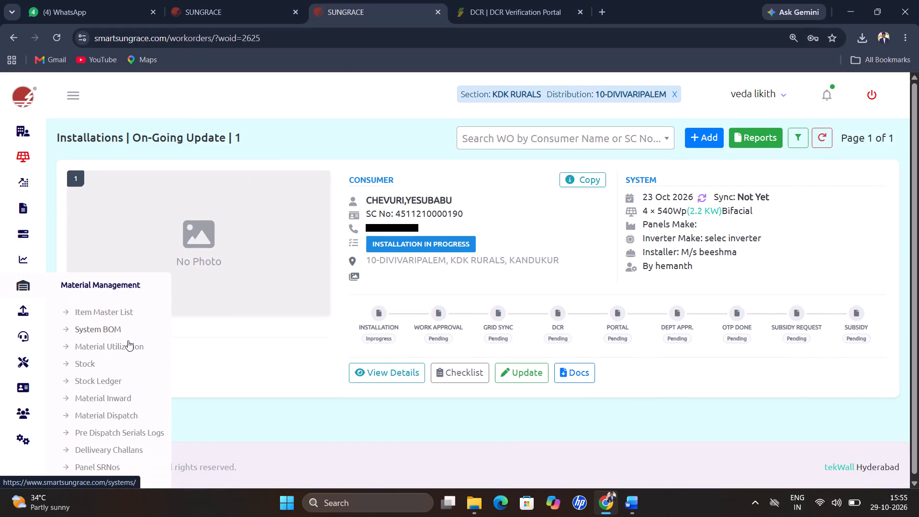
pyautogui.scroll(-7, 128, 341)
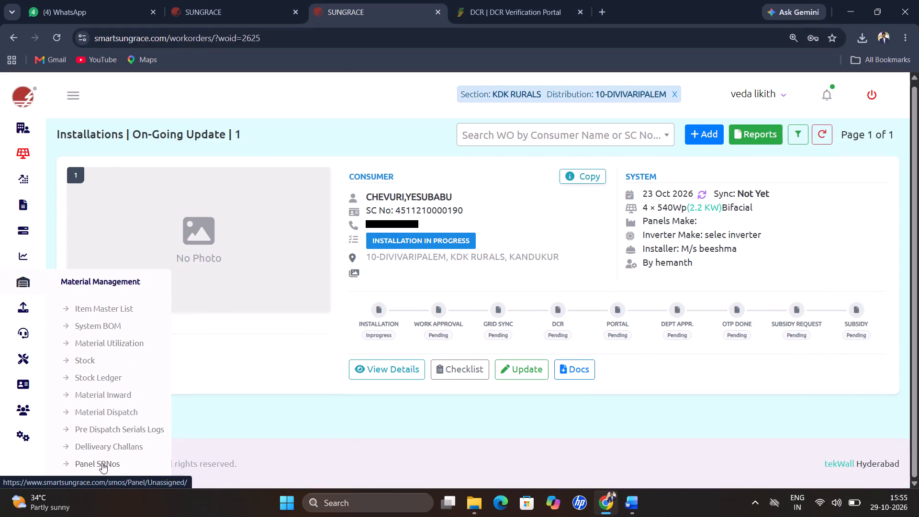
pyautogui.click(102, 463)
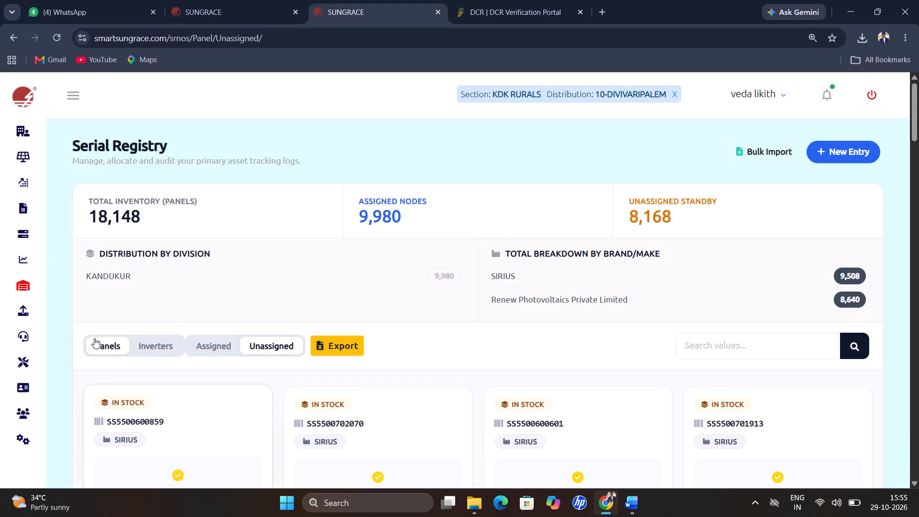
pyautogui.scroll(-3, 223, 121)
pyautogui.scroll(1, 75, 177)
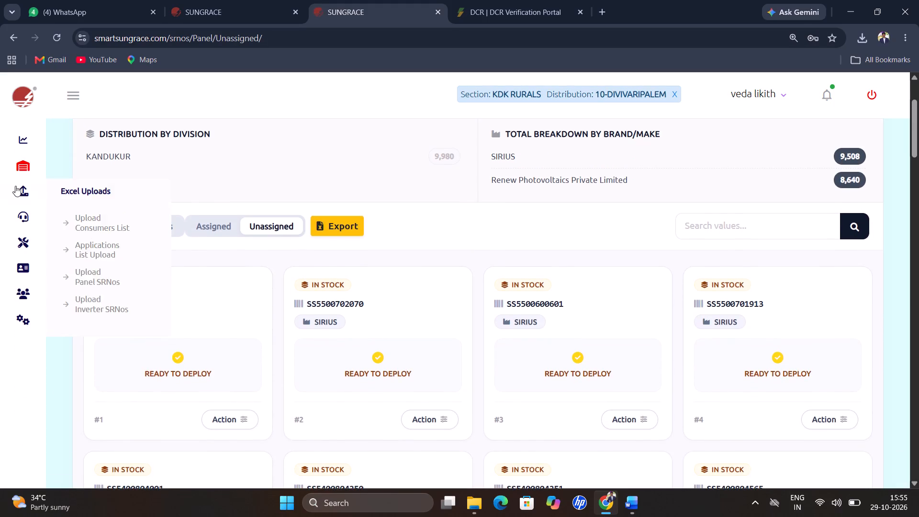
pyautogui.click(98, 379)
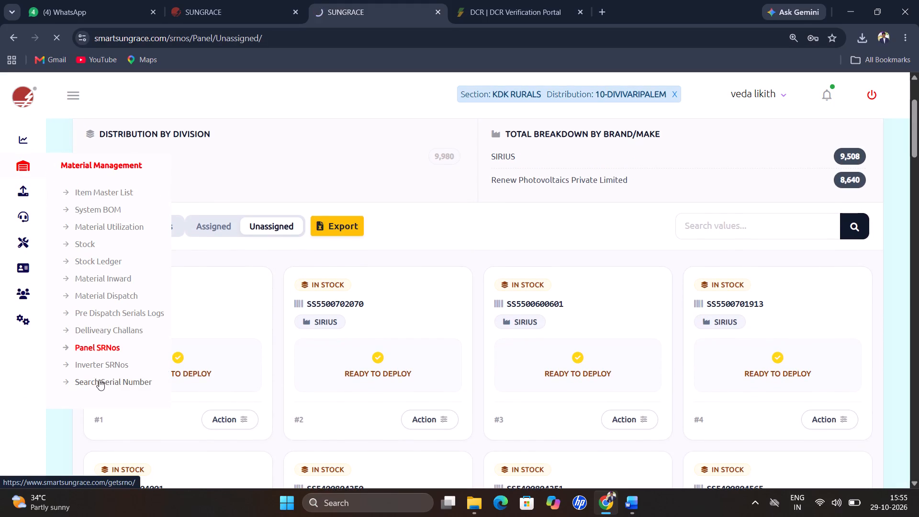
pyautogui.click(314, 178)
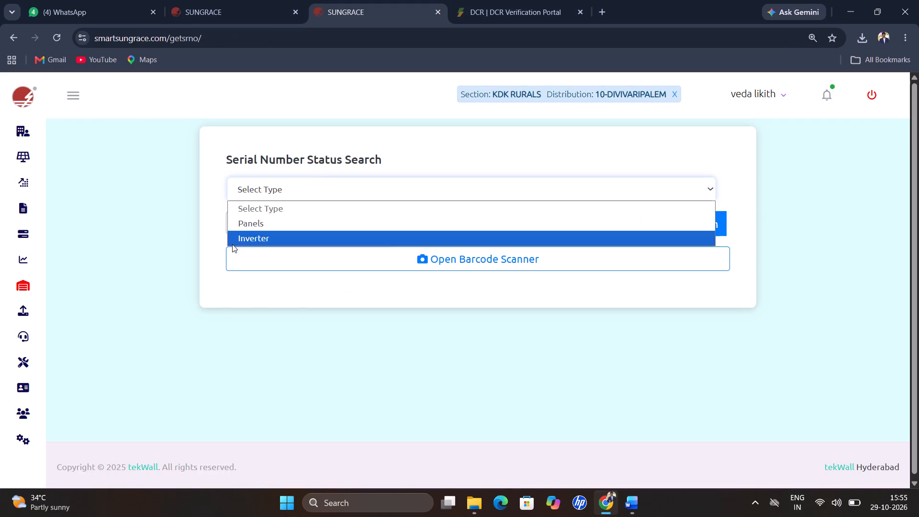
pyautogui.click(238, 226)
pyautogui.click(243, 222)
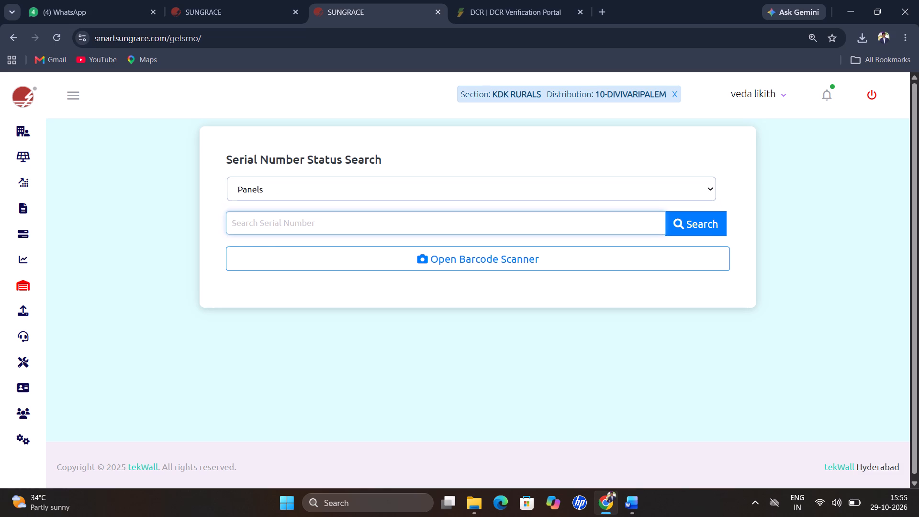
pyautogui.hotkey('ctrl', 'v')
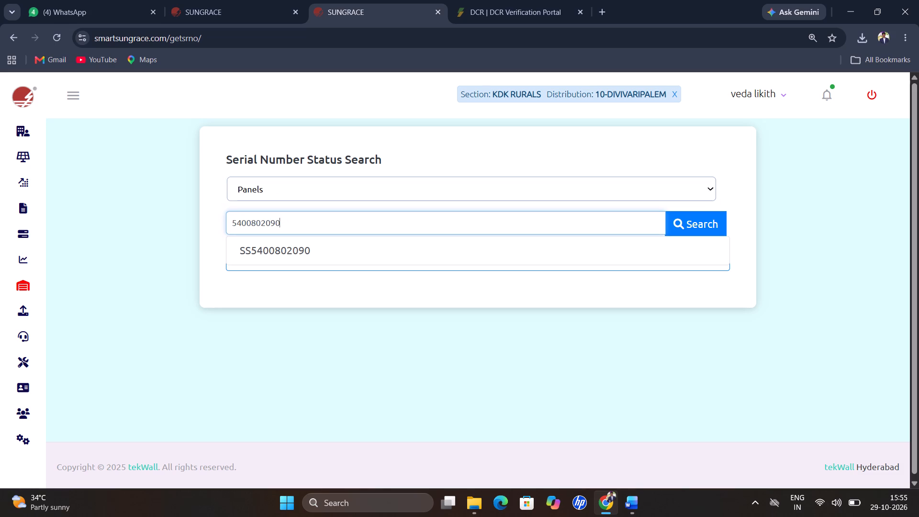
pyautogui.click(254, 247)
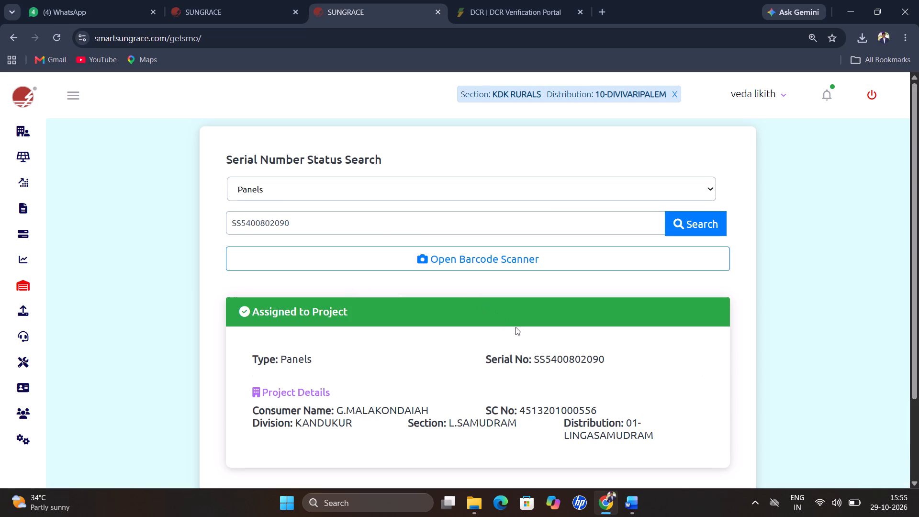
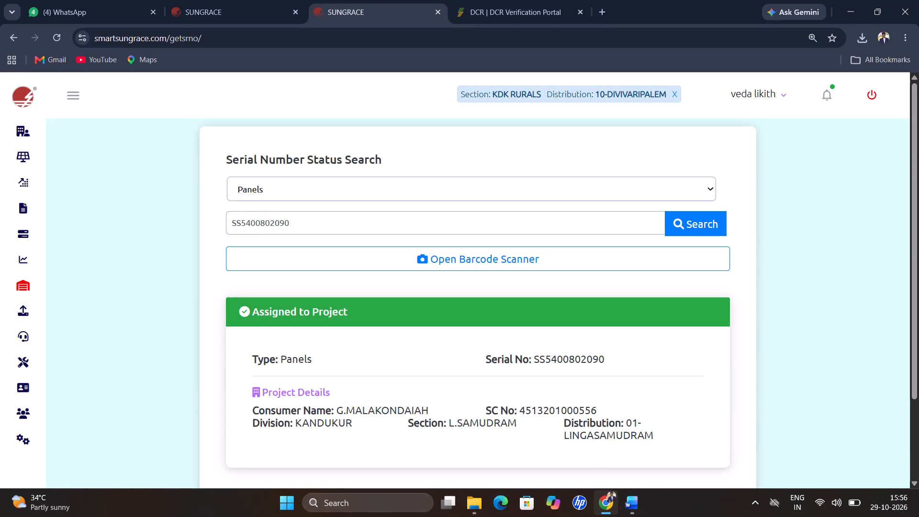
# Copy the consumer's SC number from the status result and find that installation in Installations with the area filter cleared.
pyautogui.moveTo(523, 410); pyautogui.dragTo(598, 410)
pyautogui.click(532, 452)
pyautogui.moveTo(521, 410); pyautogui.dragTo(597, 406)
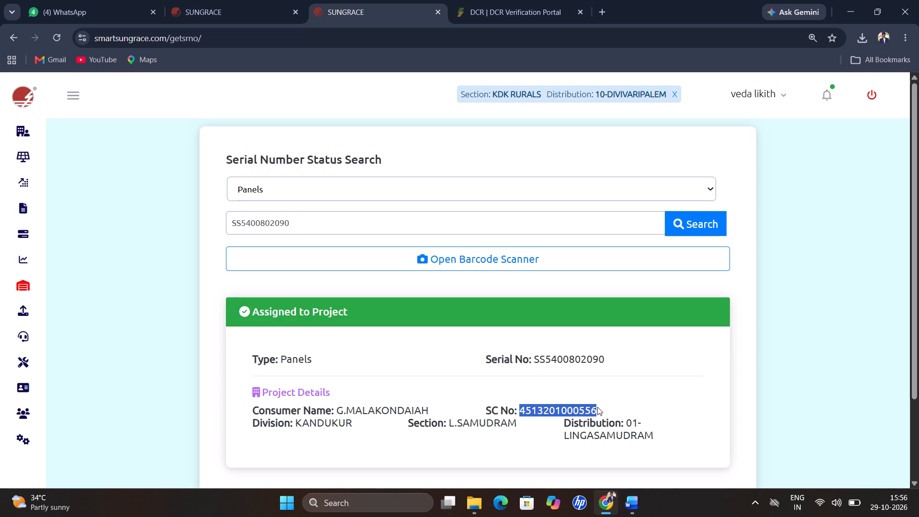
pyautogui.hotkey('ctrl', 'c')
pyautogui.click(84, 186)
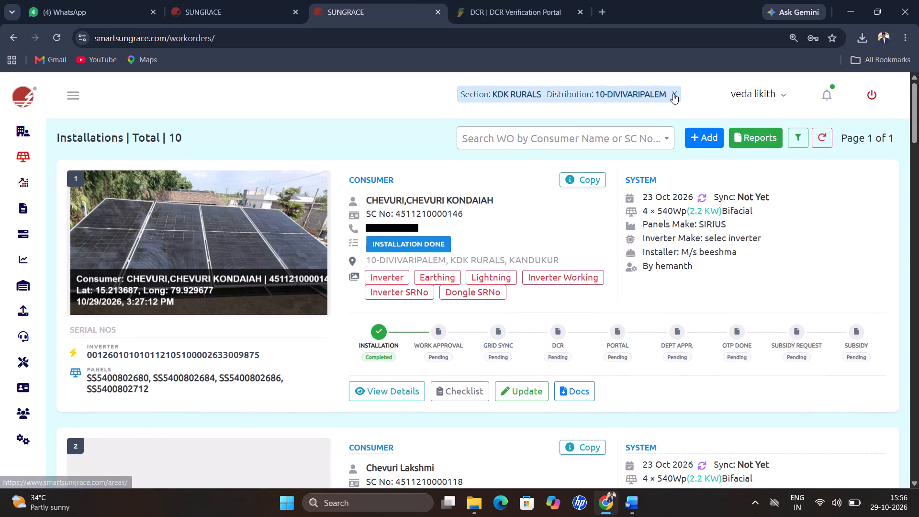
pyautogui.click(673, 93)
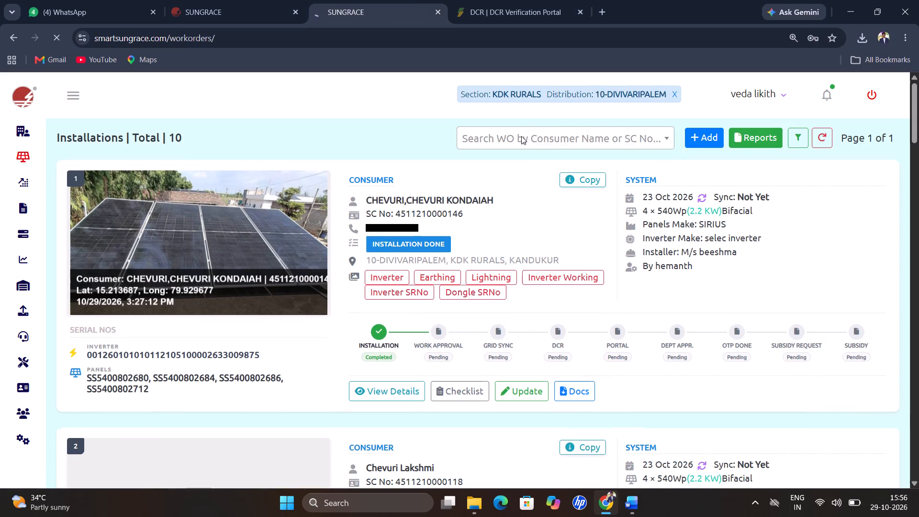
pyautogui.click(521, 136)
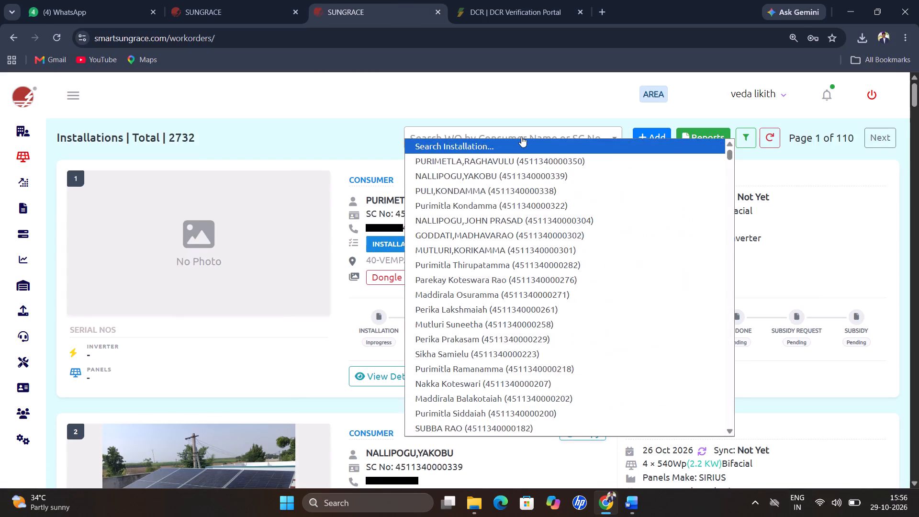
pyautogui.click(521, 136)
pyautogui.click(513, 135)
pyautogui.click(513, 135)
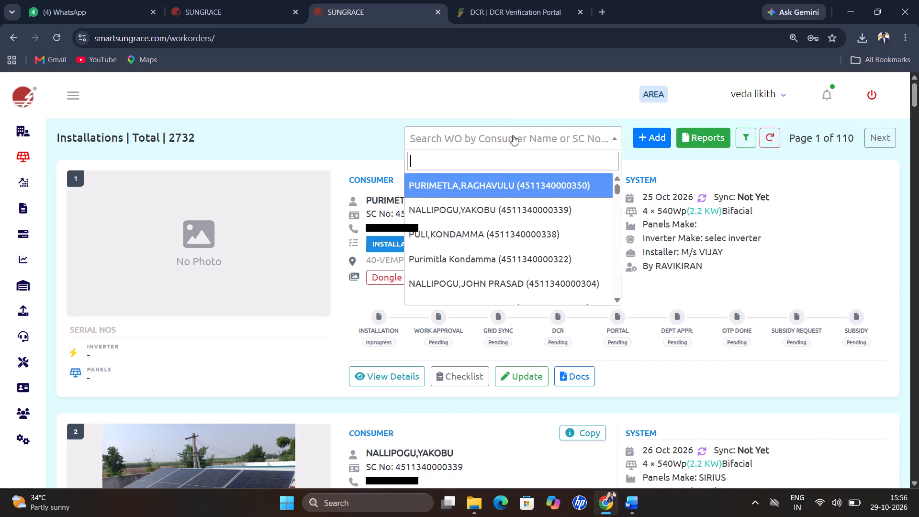
pyautogui.hotkey('ctrl', 'v')
pyautogui.press('Return')
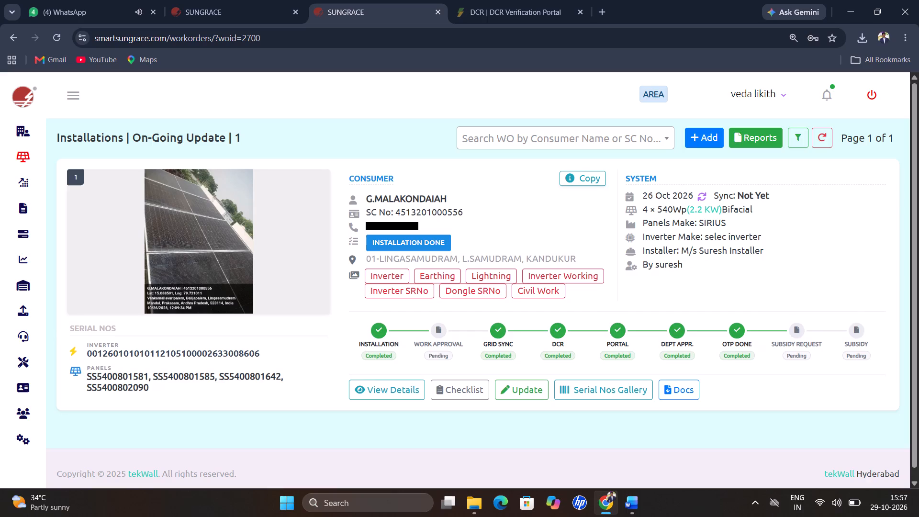
# Copy the consumer's service number from the installation's Quick Copy Details.
pyautogui.moveTo(398, 214); pyautogui.dragTo(466, 212)
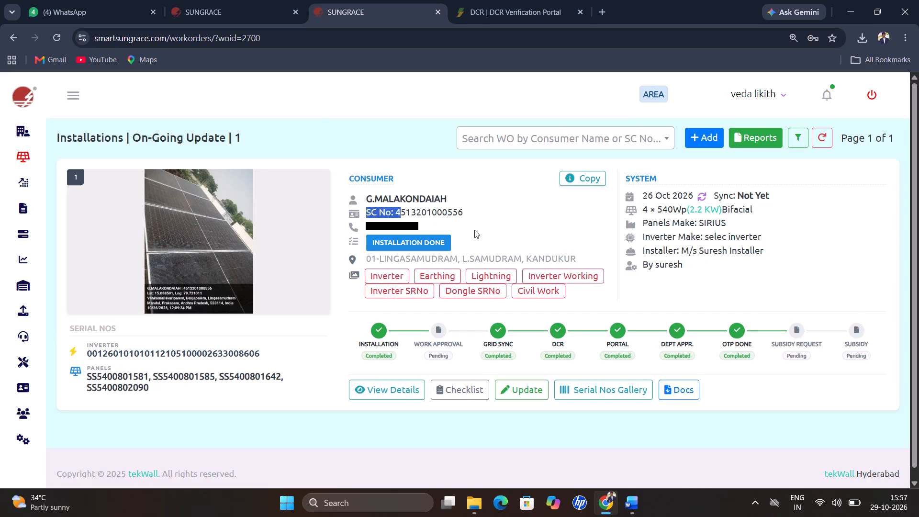
pyautogui.click(481, 236)
pyautogui.moveTo(397, 211); pyautogui.dragTo(467, 213)
pyautogui.moveTo(467, 213); pyautogui.dragTo(480, 223)
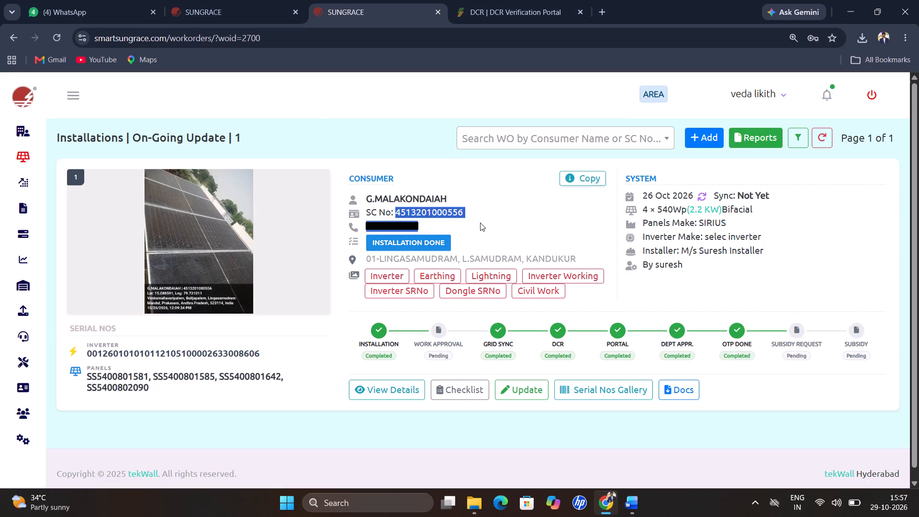
pyautogui.moveTo(480, 223); pyautogui.dragTo(408, 210)
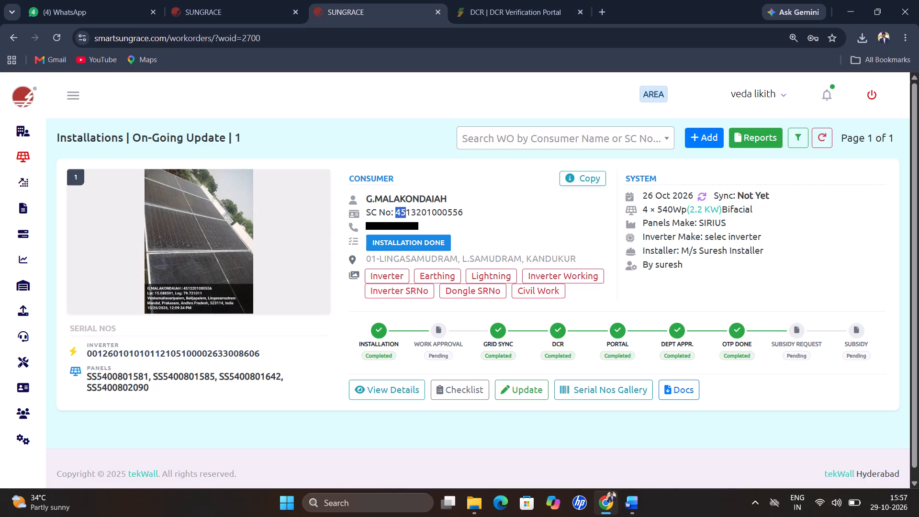
pyautogui.moveTo(408, 210); pyautogui.dragTo(458, 220)
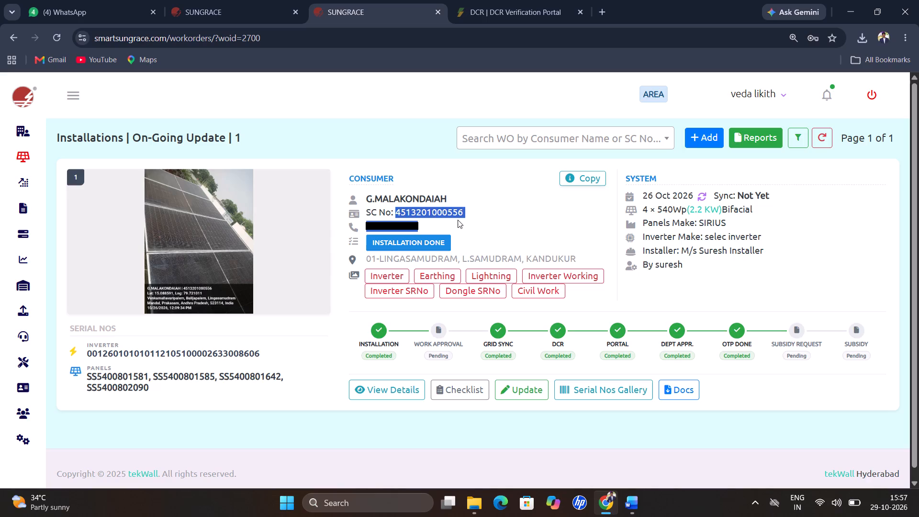
pyautogui.moveTo(458, 220); pyautogui.dragTo(467, 210)
pyautogui.click(484, 214)
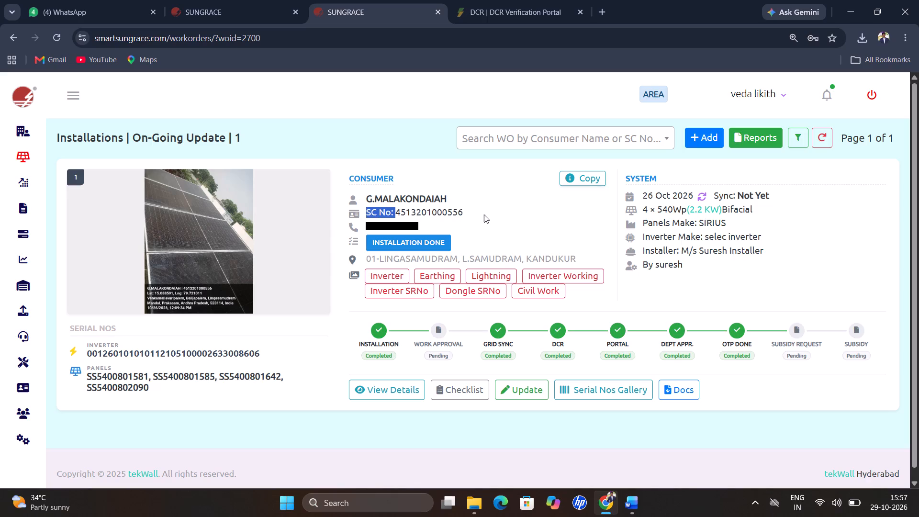
pyautogui.moveTo(395, 209); pyautogui.dragTo(464, 214)
pyautogui.moveTo(464, 214); pyautogui.dragTo(452, 223)
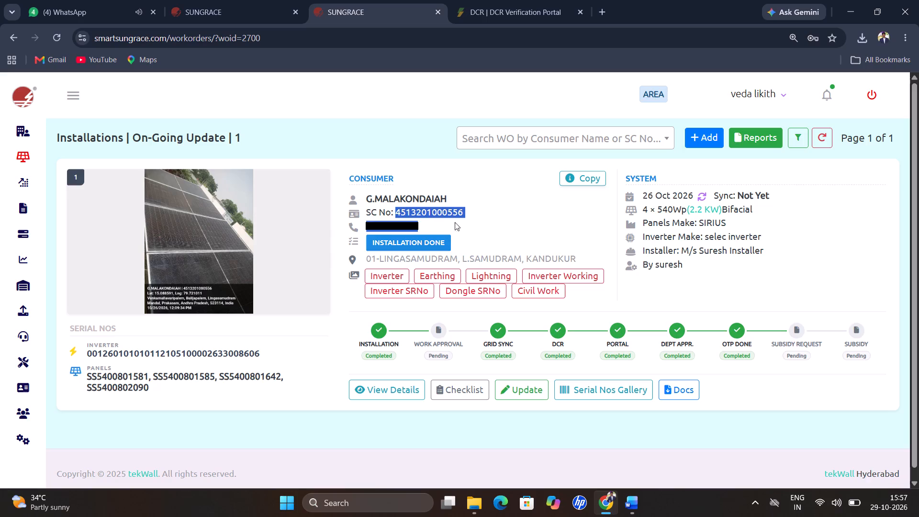
pyautogui.click(492, 219)
pyautogui.click(582, 177)
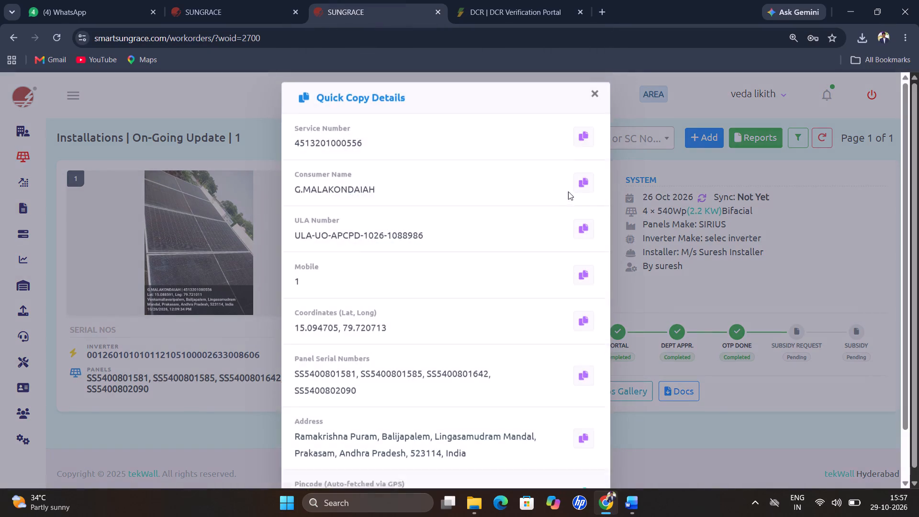
pyautogui.click(579, 144)
pyautogui.click(571, 116)
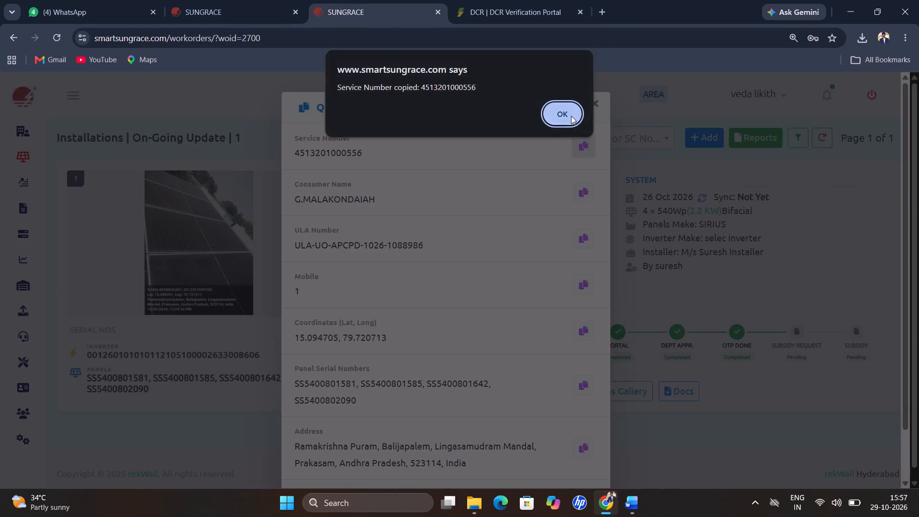
pyautogui.click(597, 103)
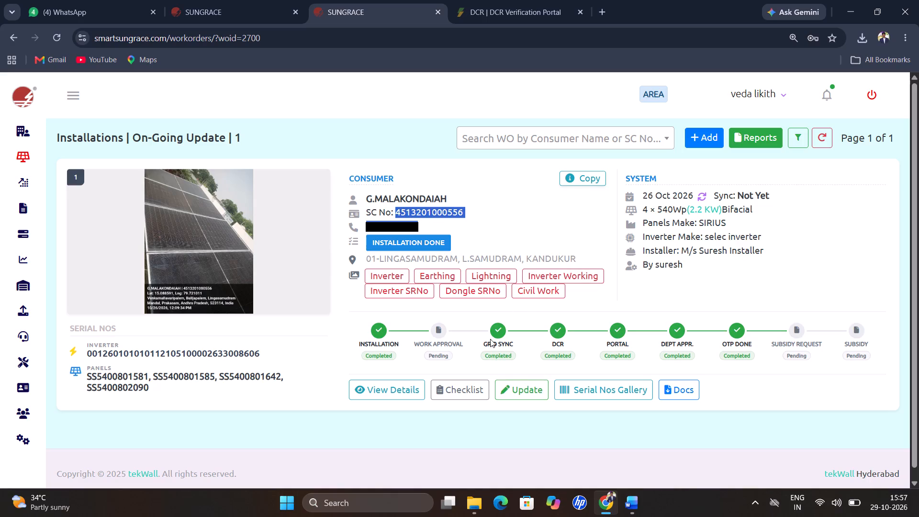
# Examine the panel and inverter photos in the installation's Serial Nos Gallery, ending on the Panel 3 serial photo.
pyautogui.click(574, 389)
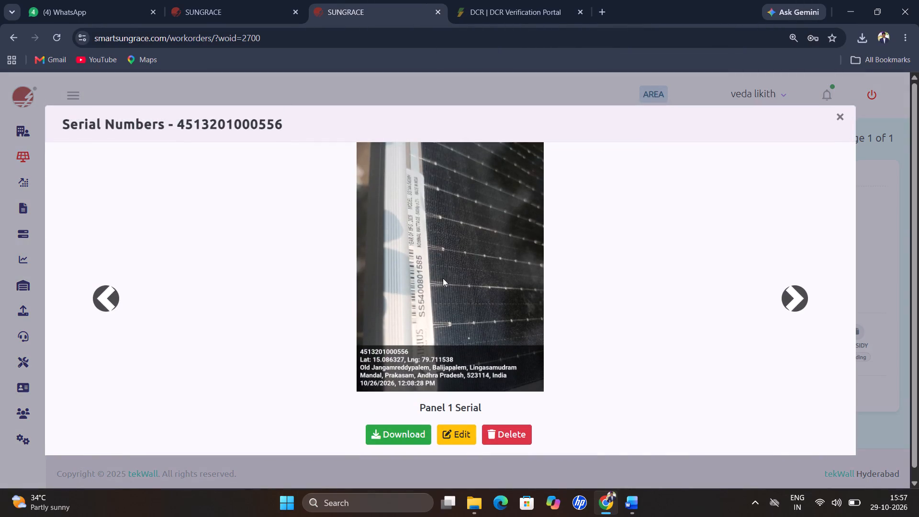
pyautogui.click(804, 292)
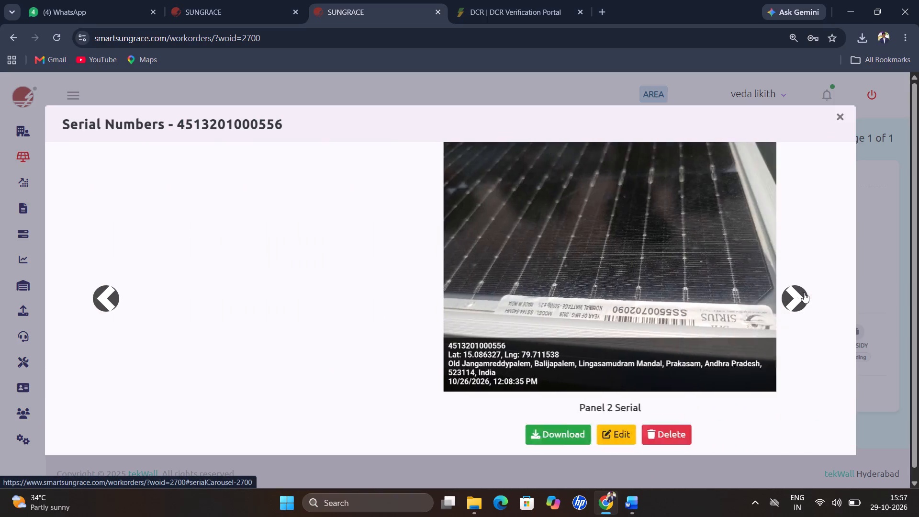
pyautogui.doubleClick(804, 292)
pyautogui.click(804, 292)
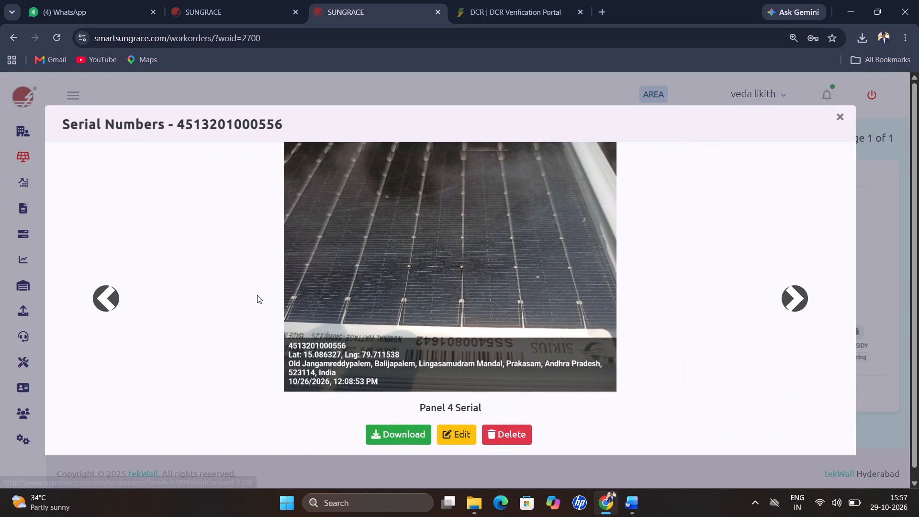
pyautogui.click(841, 114)
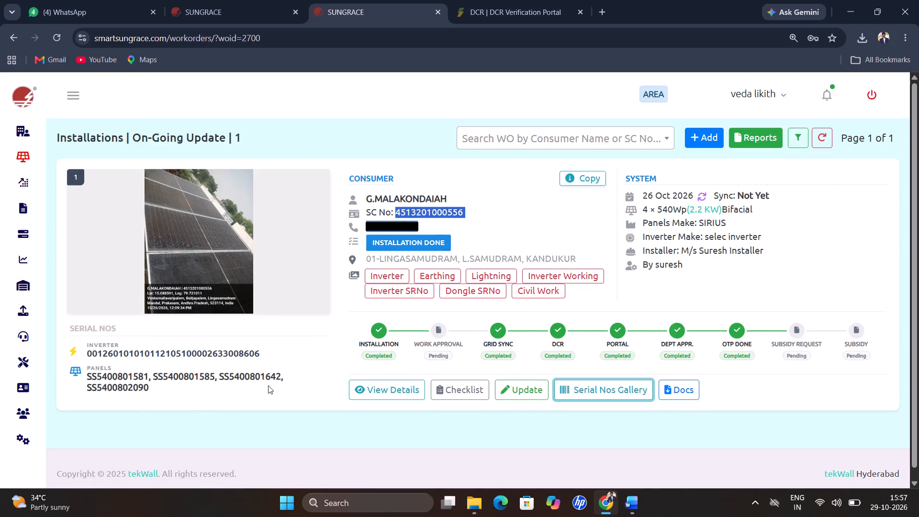
pyautogui.click(588, 386)
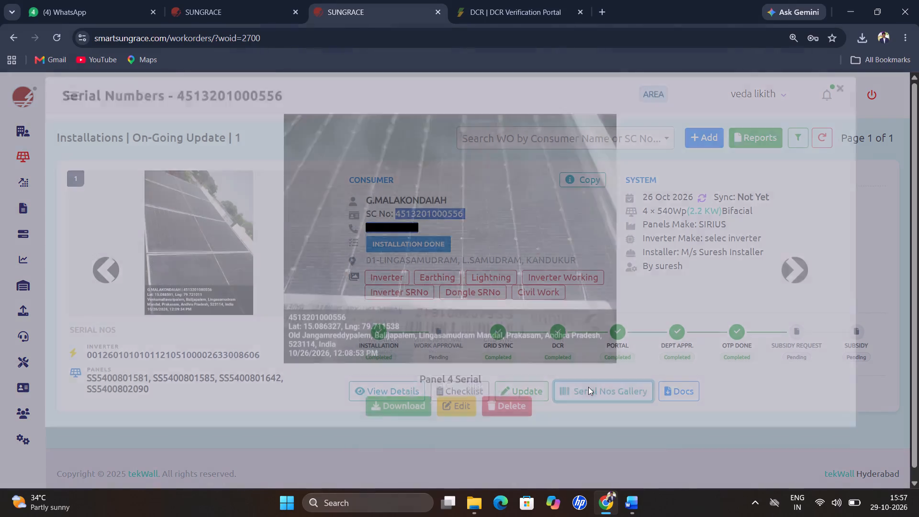
pyautogui.click(504, 290)
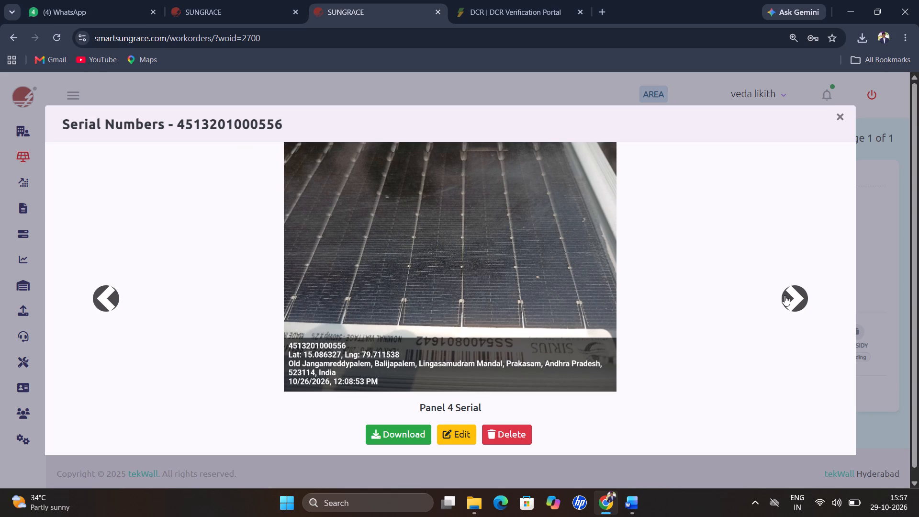
pyautogui.click(799, 294)
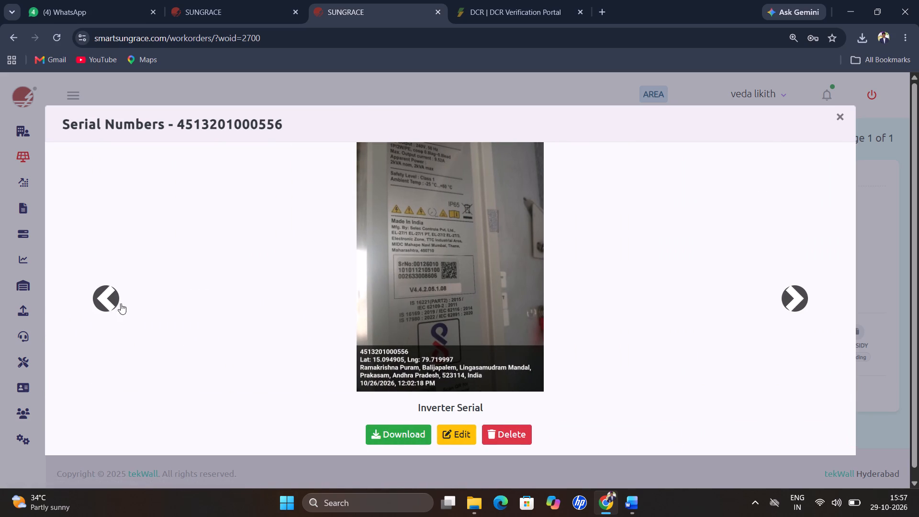
pyautogui.click(95, 301)
pyautogui.click(102, 303)
pyautogui.click(102, 303)
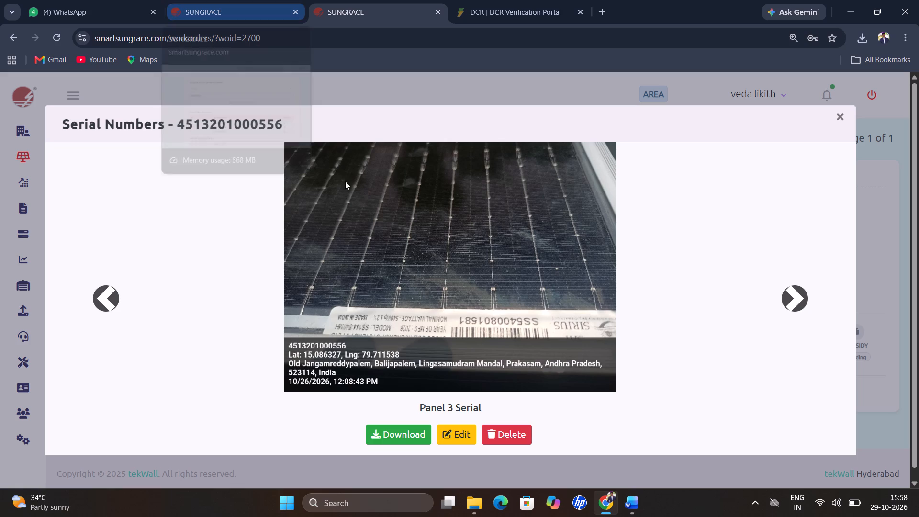
pyautogui.click(544, 316)
pyautogui.moveTo(544, 317); pyautogui.dragTo(474, 318)
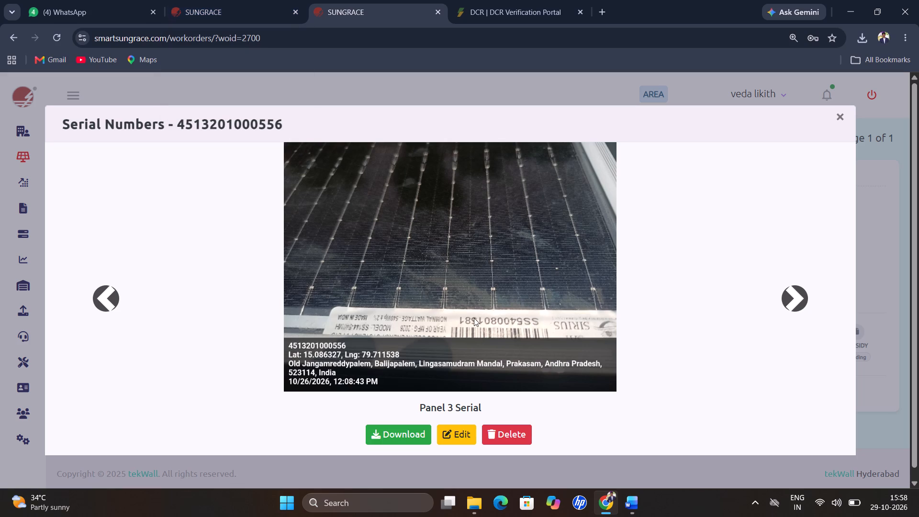
pyautogui.moveTo(474, 318); pyautogui.dragTo(454, 316)
# In the other SUNGRACE tab, search the available panel serial numbers for 801581 and compare it with the Panel 3 serial photo.
pyautogui.click(219, 0)
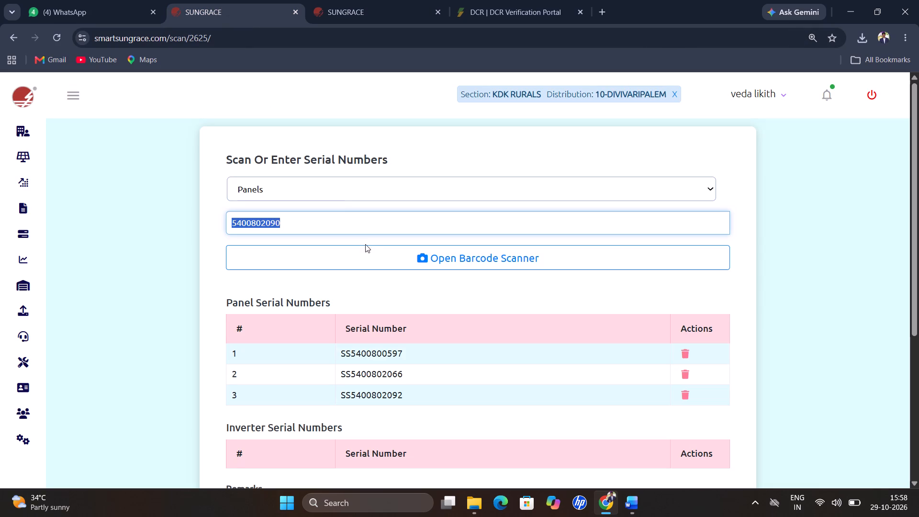
pyautogui.click(358, 229)
pyautogui.press('BackSpace')
pyautogui.press('BackSpace')
pyautogui.press('BackSpace')
pyautogui.press('BackSpace')
pyautogui.press('BackSpace')
pyautogui.press('BackSpace')
pyautogui.press('BackSpace')
pyautogui.press('BackSpace')
pyautogui.press('BackSpace')
pyautogui.press('BackSpace')
pyautogui.press('BackSpace')
pyautogui.press('BackSpace')
pyautogui.press('BackSpace')
pyautogui.press('BackSpace')
pyautogui.press('BackSpace')
pyautogui.press('BackSpace')
pyautogui.press('BackSpace')
pyautogui.press('BackSpace')
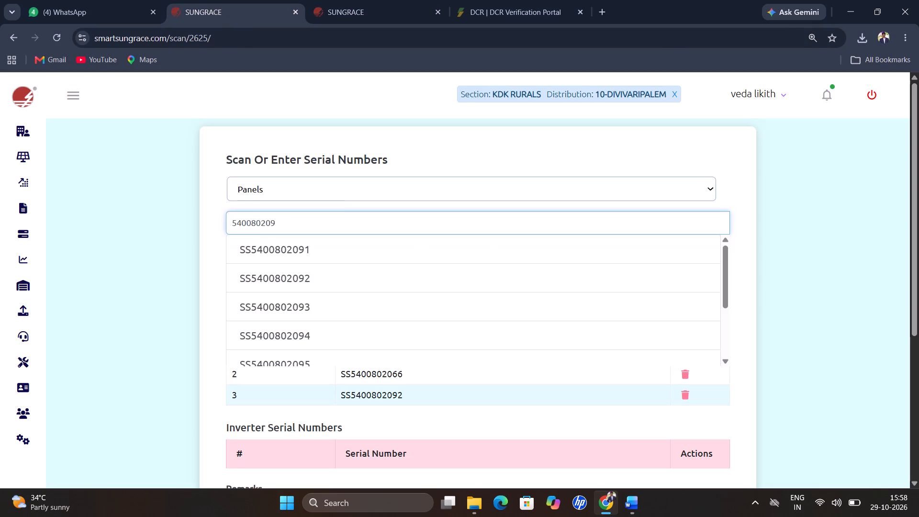
pyautogui.click(359, 0)
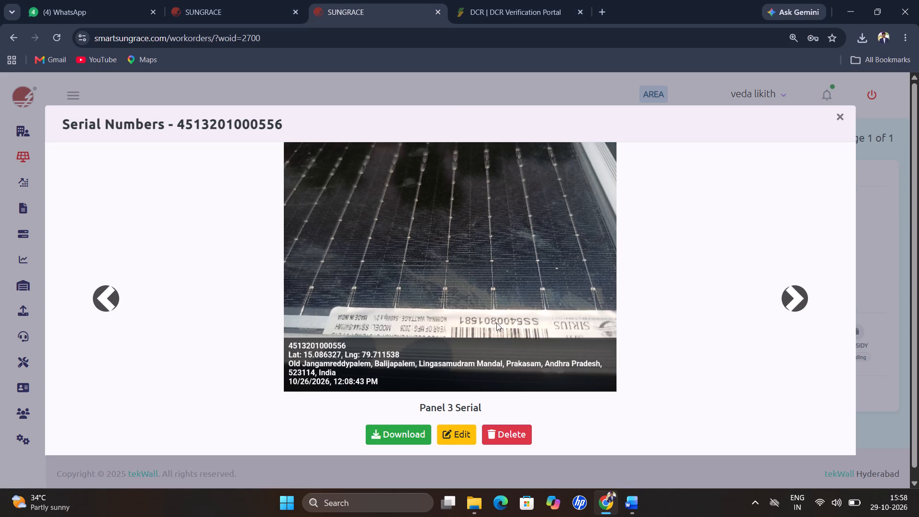
pyautogui.click(221, 8)
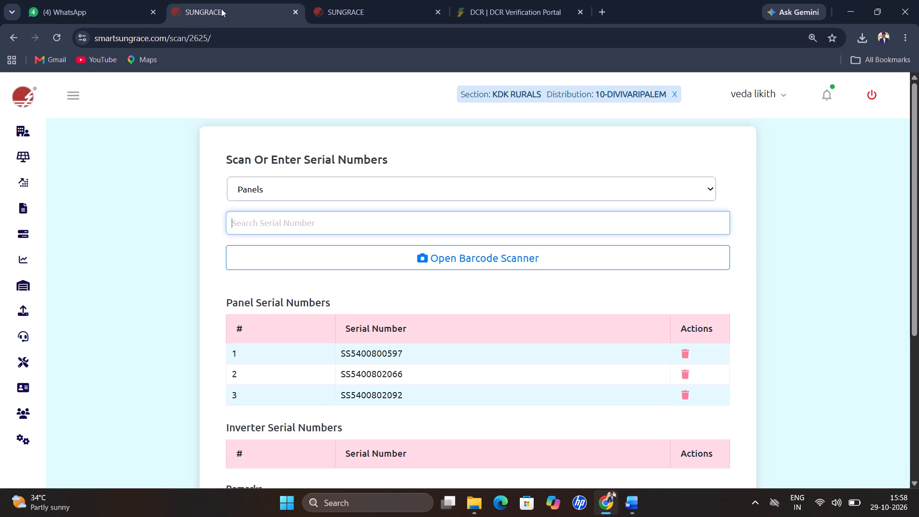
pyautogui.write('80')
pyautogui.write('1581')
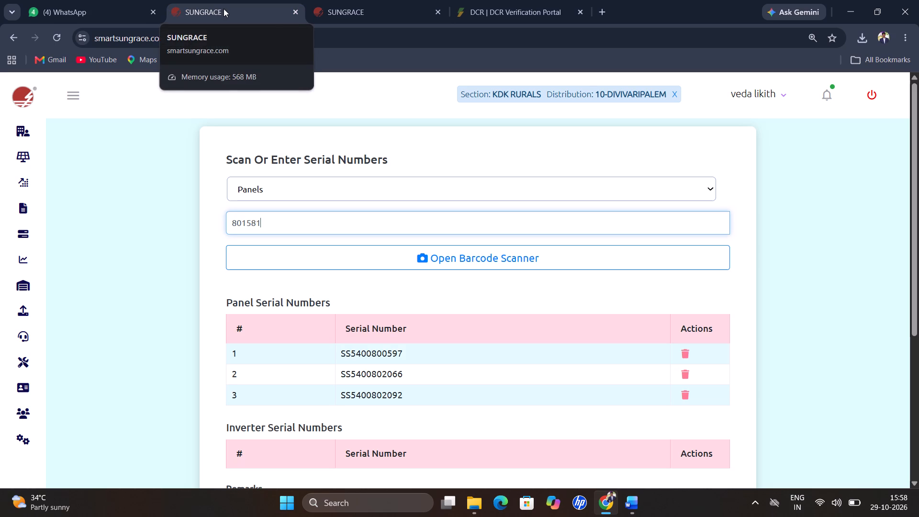
pyautogui.click(402, 0)
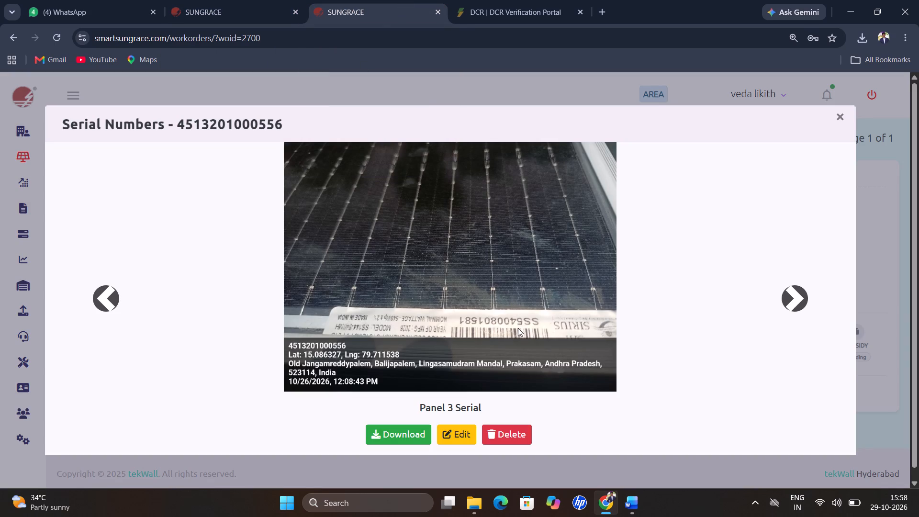
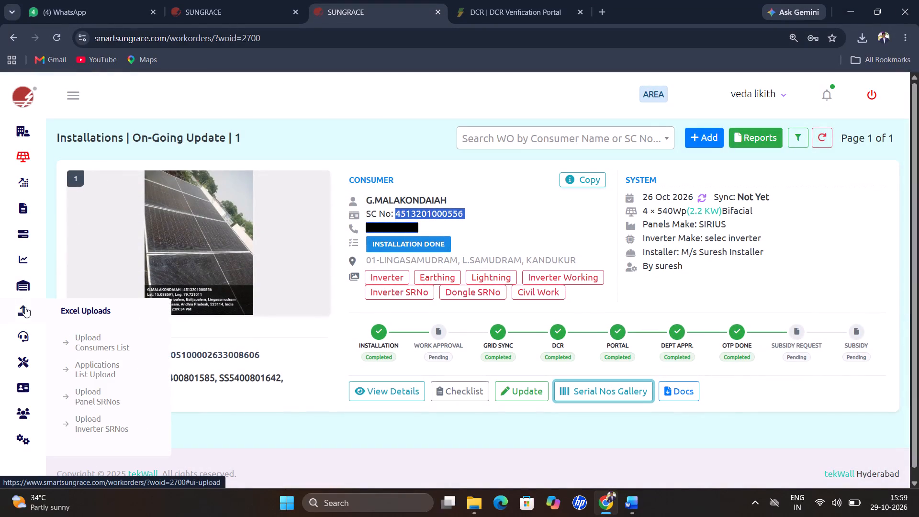
pyautogui.scroll(-4, 115, 334)
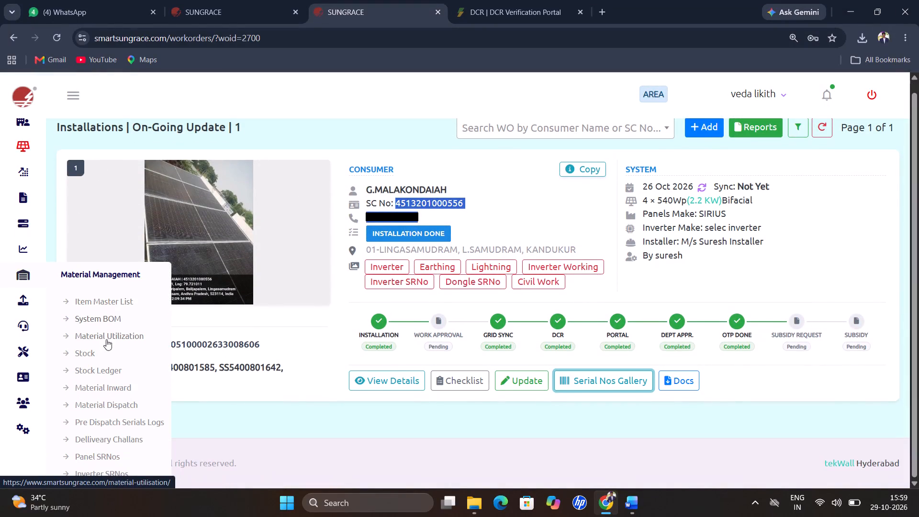
pyautogui.scroll(-6, 135, 318)
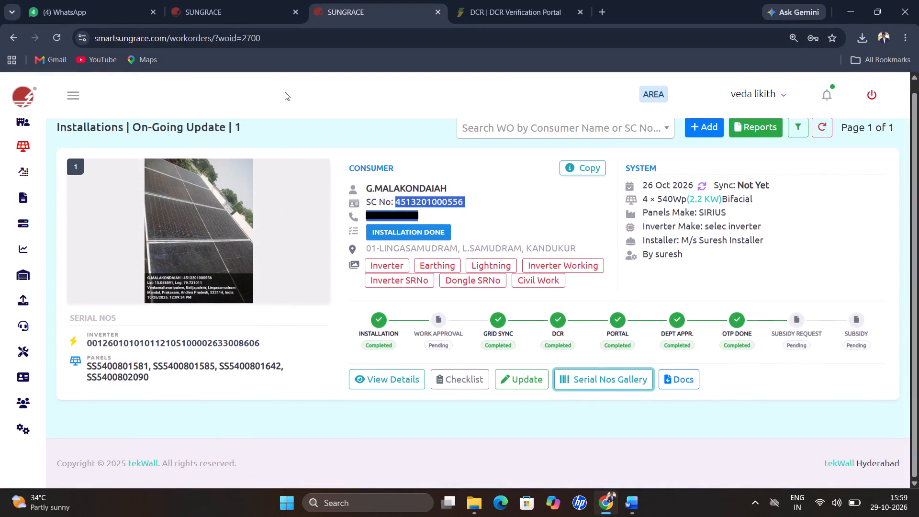
pyautogui.click(240, 0)
pyautogui.click(359, 223)
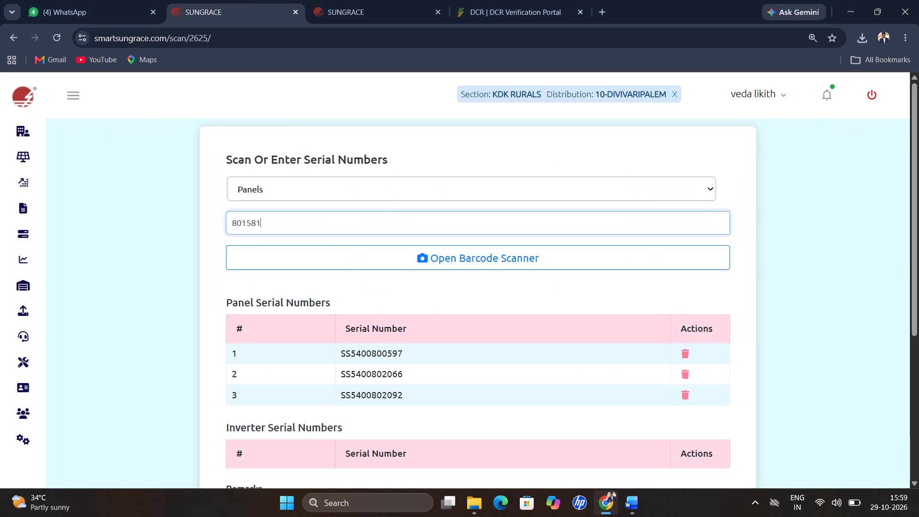
pyautogui.press('BackSpace')
pyautogui.press('BackSpace')
pyautogui.press('BackSpace')
pyautogui.press('BackSpace')
pyautogui.press('BackSpace')
pyautogui.press('BackSpace')
pyautogui.press('BackSpace')
pyautogui.press('BackSpace')
pyautogui.press('BackSpace')
pyautogui.press('BackSpace')
pyautogui.press('BackSpace')
pyautogui.press('BackSpace')
pyautogui.press('BackSpace')
pyautogui.press('BackSpace')
pyautogui.press('BackSpace')
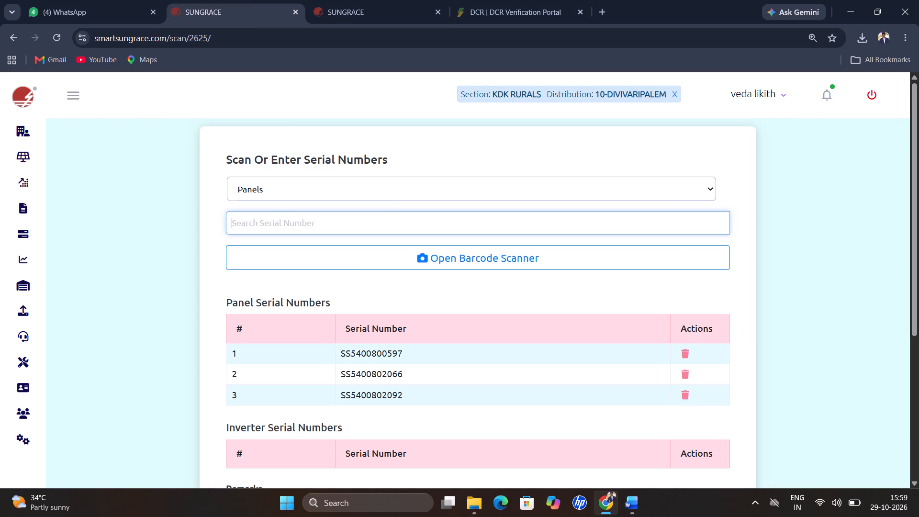
pyautogui.hotkey('ctrl', 'v')
pyautogui.click(399, 0)
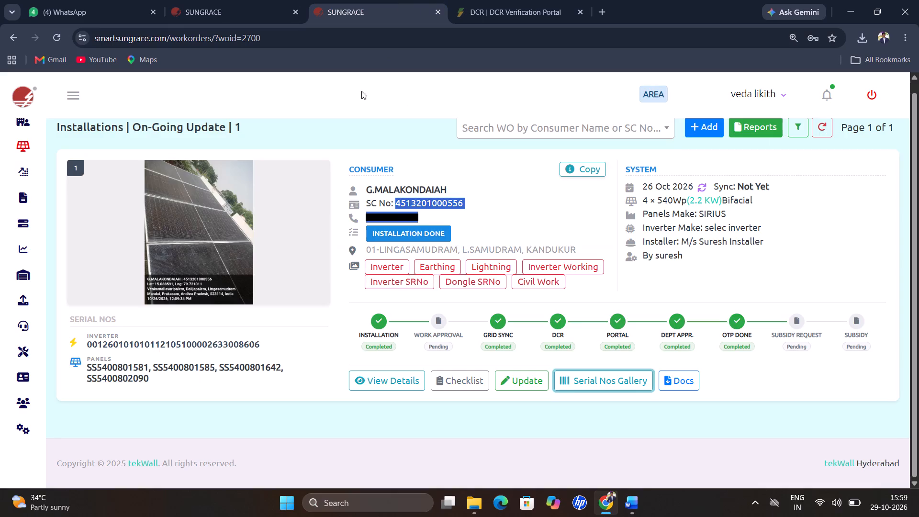
pyautogui.scroll(-3, 318, 231)
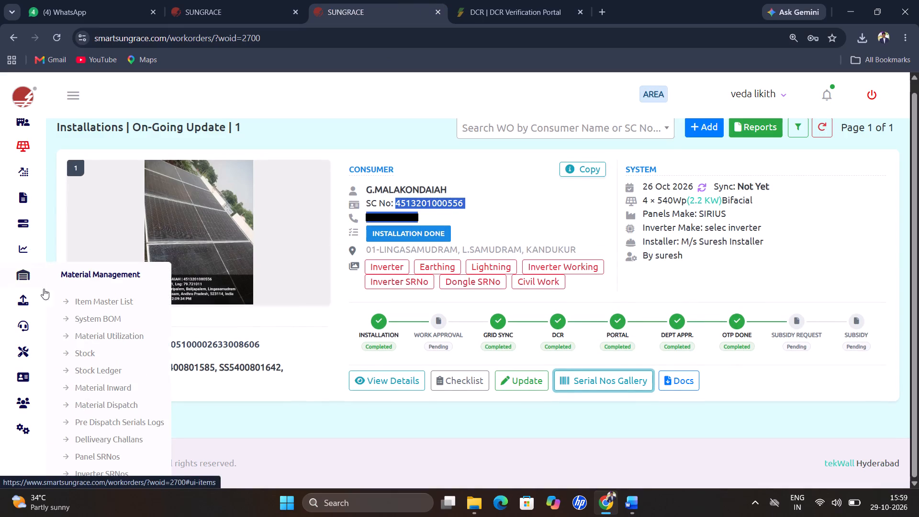
pyautogui.scroll(-3, 322, 360)
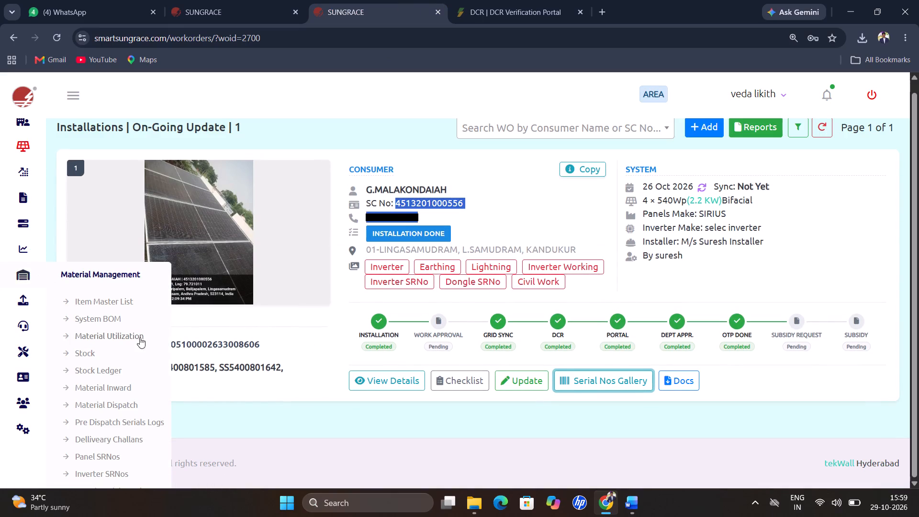
pyautogui.scroll(-4, 140, 337)
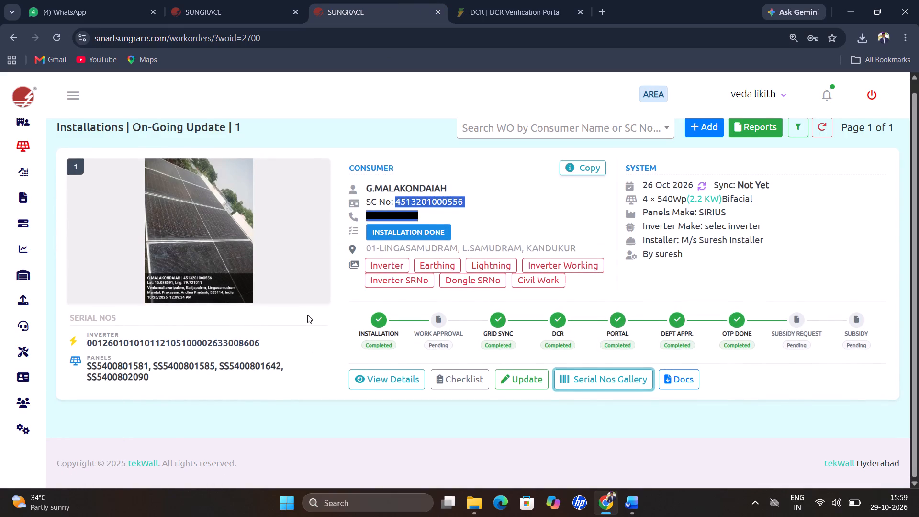
pyautogui.scroll(4, 307, 315)
pyautogui.scroll(-9, 0, 214)
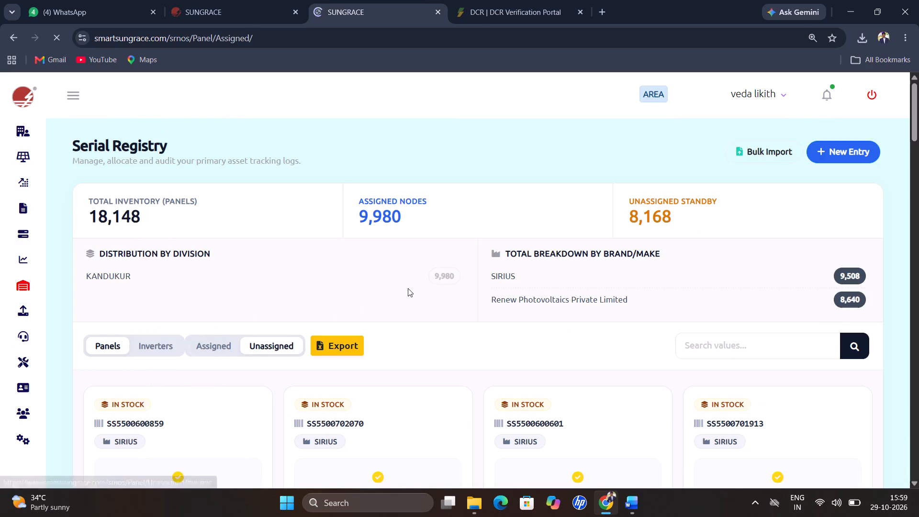
pyautogui.click(659, 354)
pyautogui.click(689, 348)
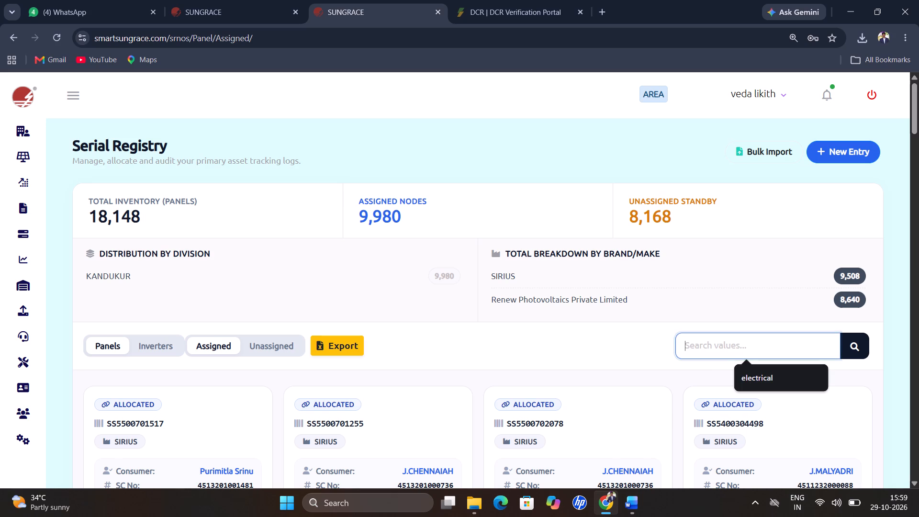
pyautogui.hotkey('ctrl', 'v')
pyautogui.press('Return')
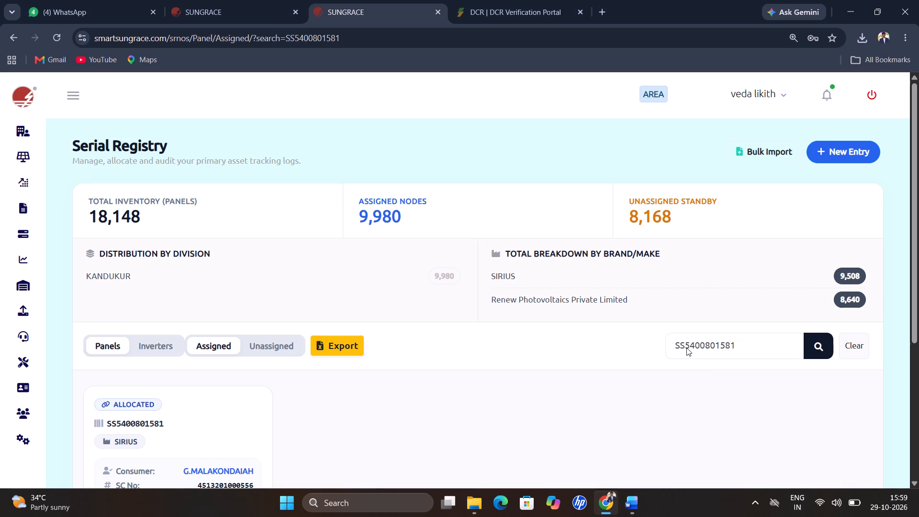
# Copy the consumer's SC number from the allocated panel's registry card.
pyautogui.scroll(-4, 650, 334)
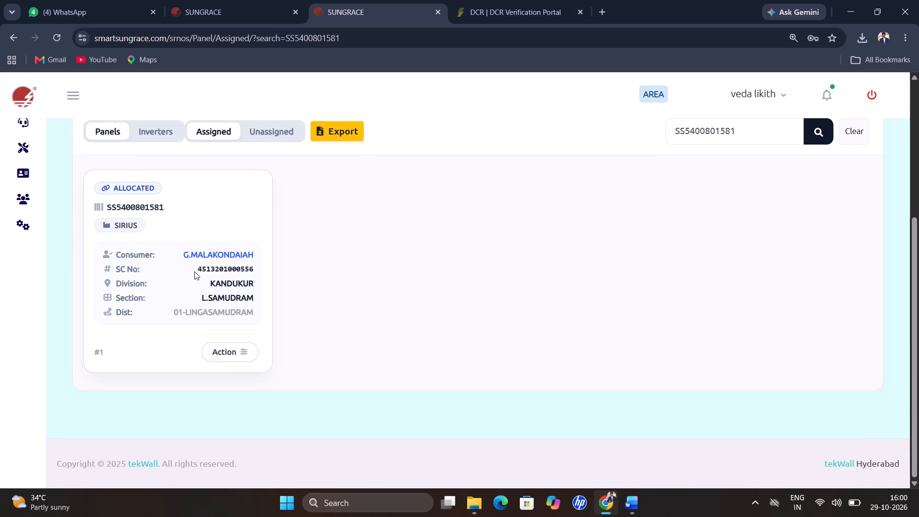
pyautogui.moveTo(194, 271); pyautogui.dragTo(266, 270)
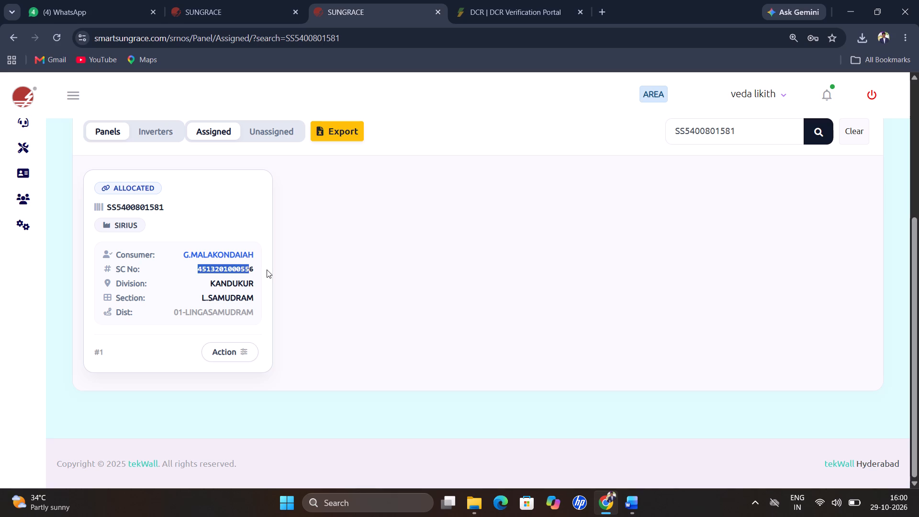
pyautogui.hotkey('ctrl', 'c')
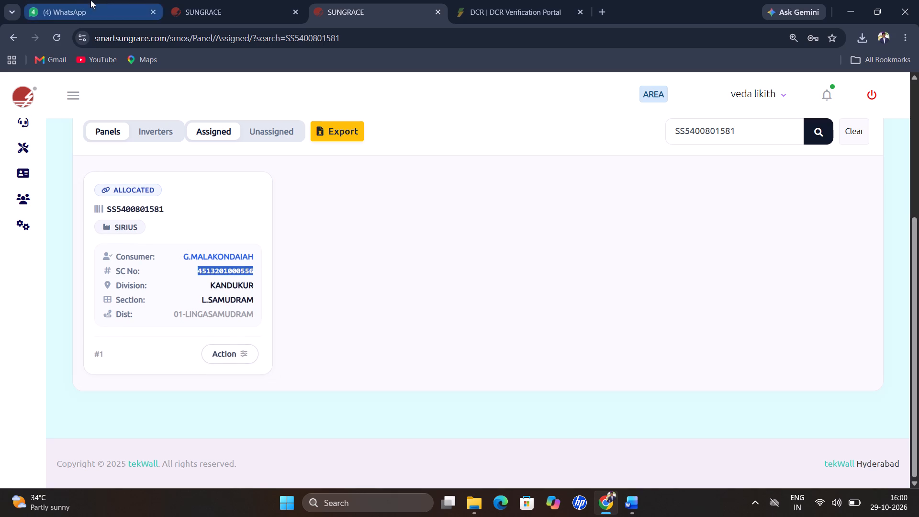
pyautogui.click(224, 6)
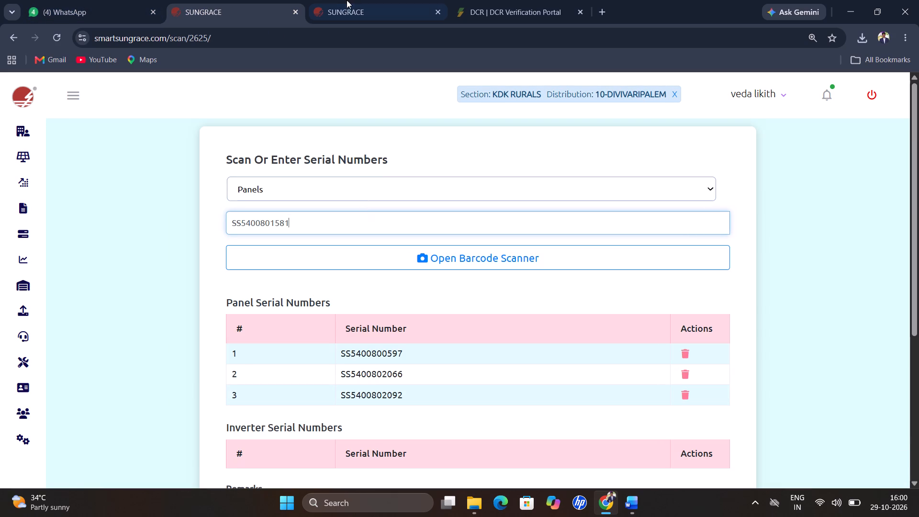
pyautogui.click(348, 0)
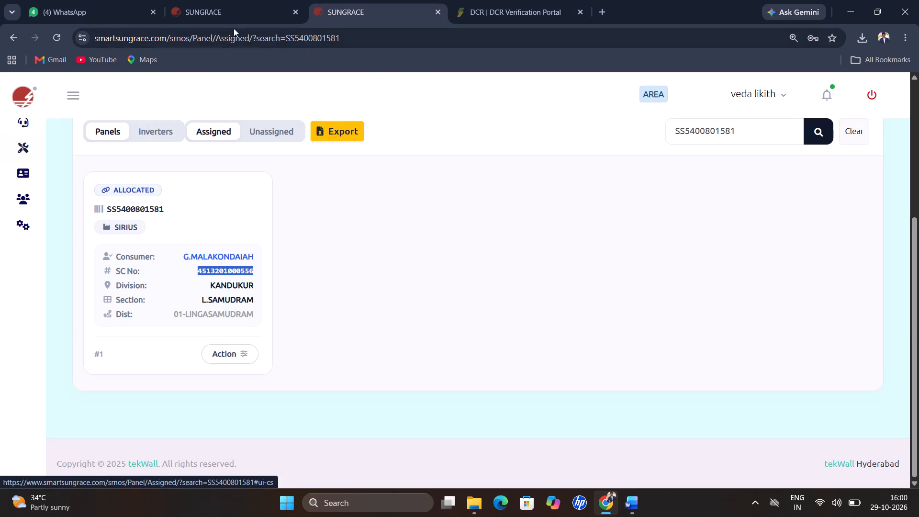
pyautogui.moveTo(225, 0); pyautogui.dragTo(226, 12)
pyautogui.click(74, 178)
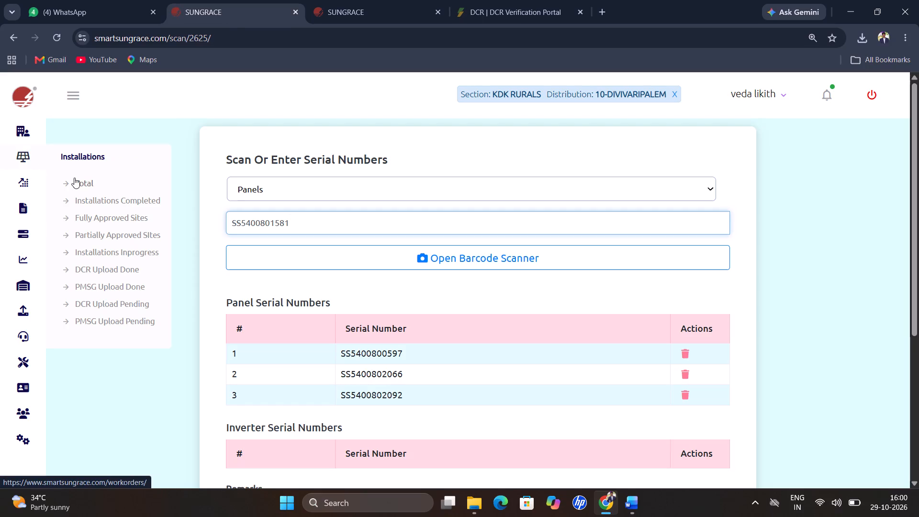
pyautogui.scroll(-4, 348, 216)
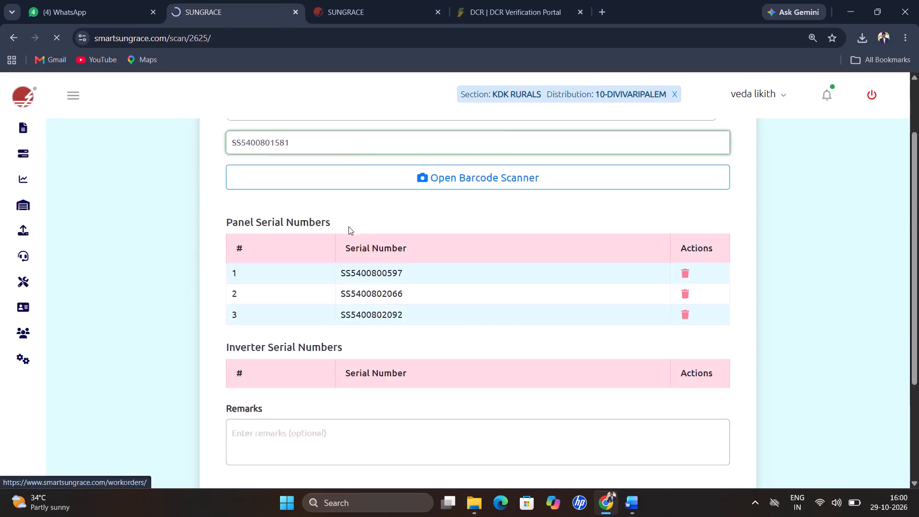
pyautogui.click(269, 348)
pyautogui.scroll(3, 85, 216)
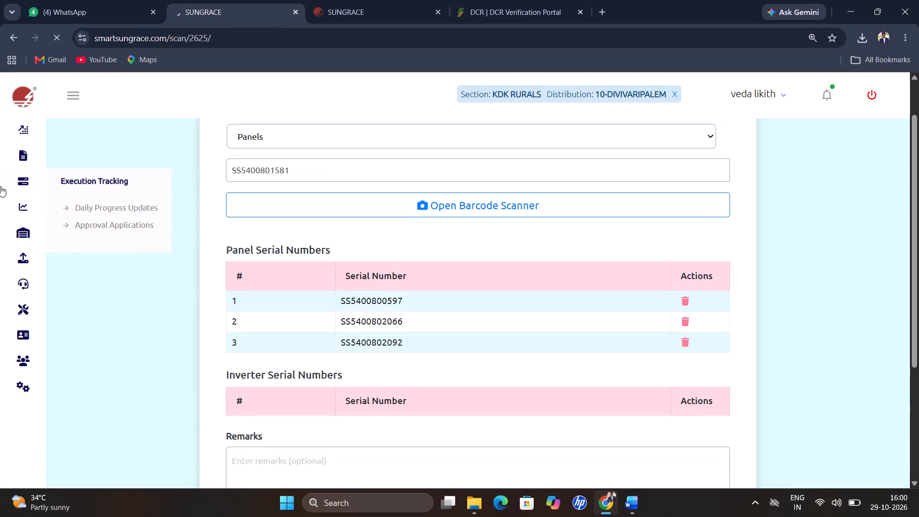
pyautogui.scroll(4, 20, 133)
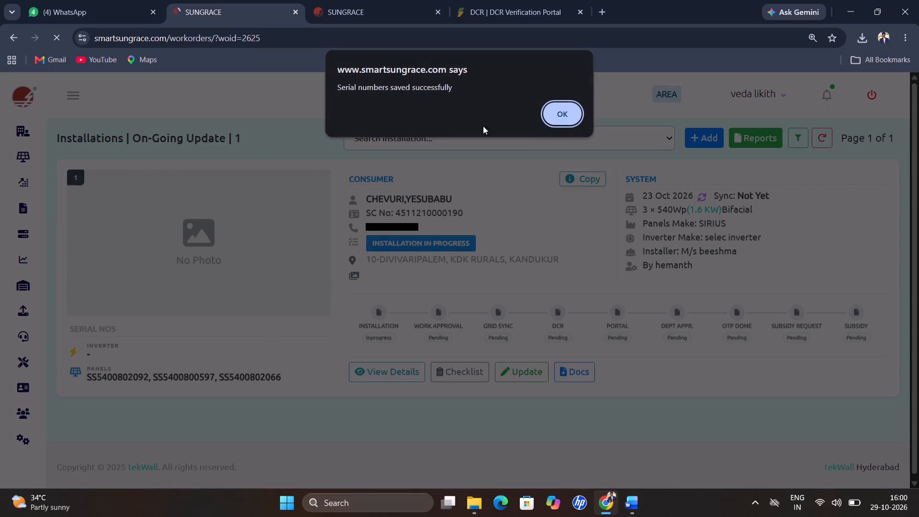
pyautogui.click(566, 112)
# Find the installation matching the copied SC number in the Installations search.
pyautogui.doubleClick(515, 142)
pyautogui.click(507, 140)
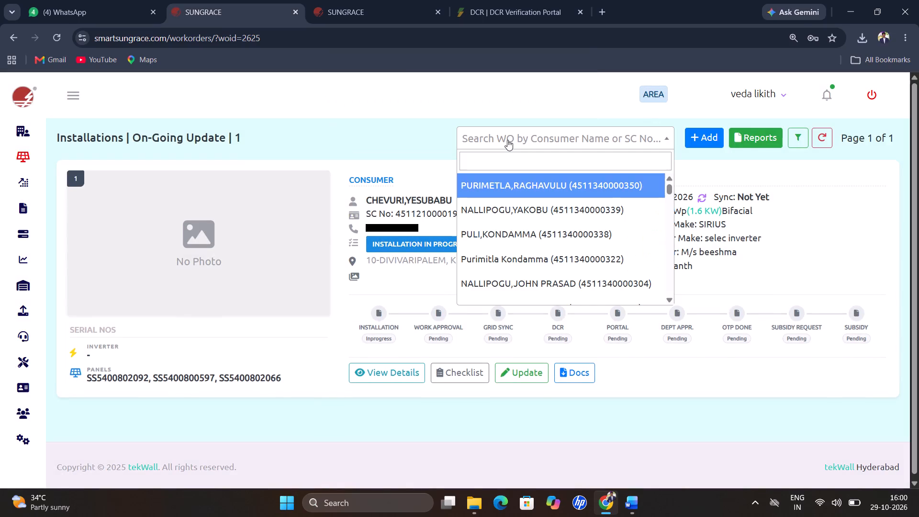
pyautogui.hotkey('ctrl', 'v')
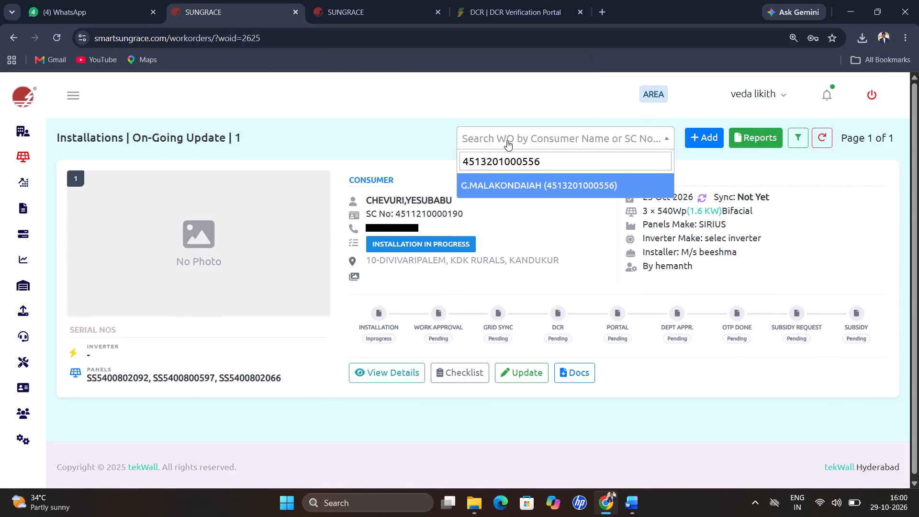
pyautogui.press('Return')
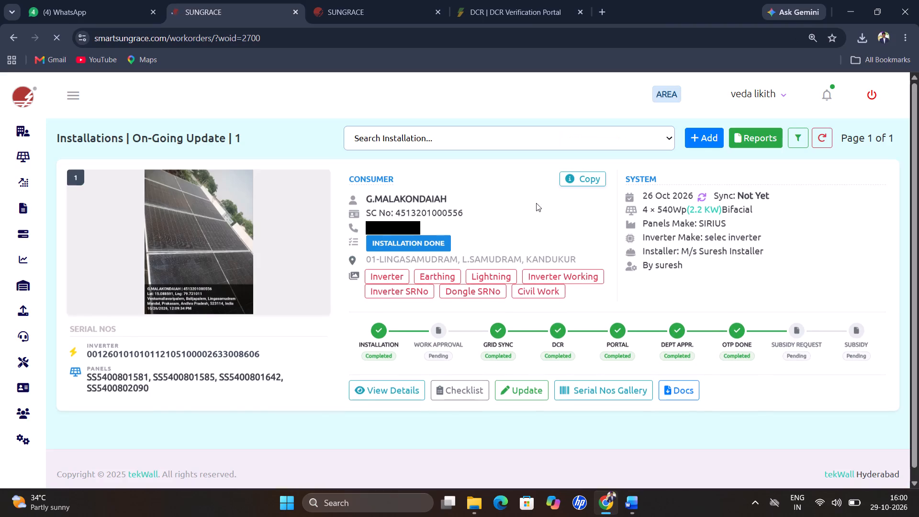
# Examine the Panel 1 and Panel 2 serial photos in the installation's Serial Nos Gallery.
pyautogui.click(597, 385)
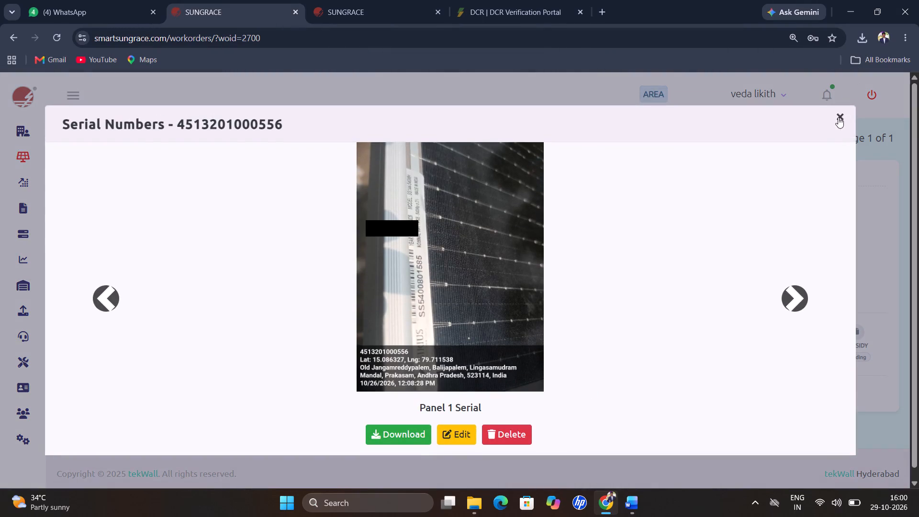
pyautogui.click(837, 110)
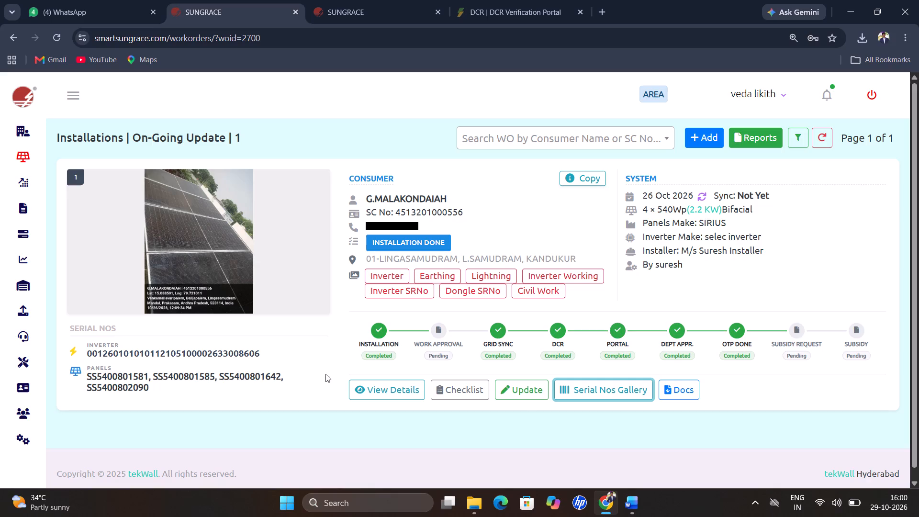
pyautogui.click(588, 392)
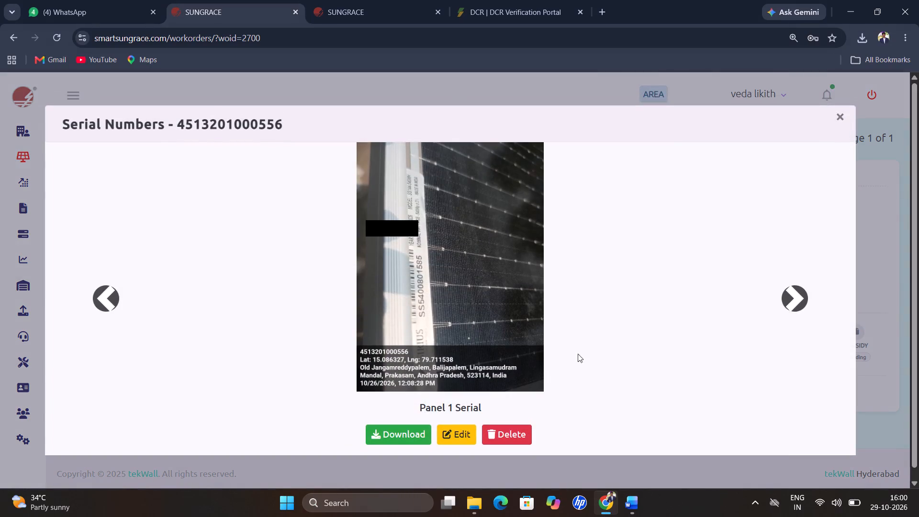
pyautogui.click(797, 297)
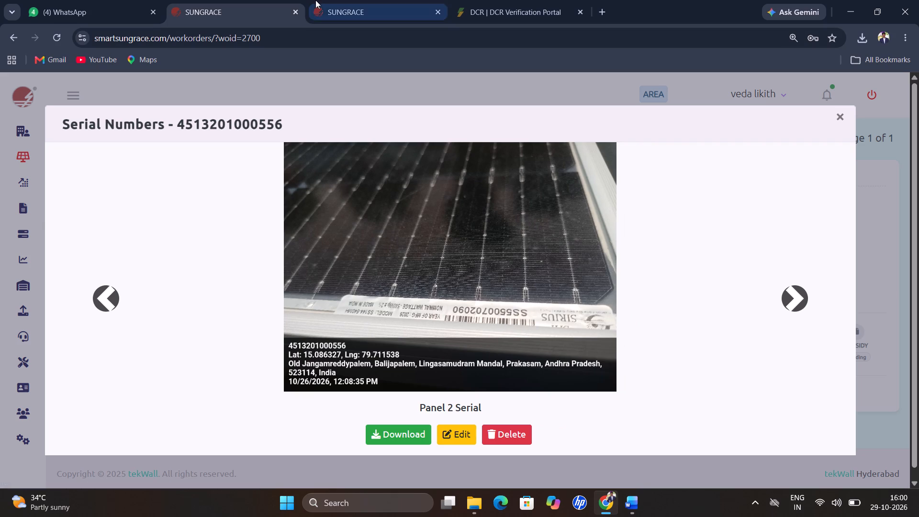
# In the other SUNGRACE tab, list all installations and filter the area to section KDK RURALS, distribution 10-DIVIVARIPALEM.
pyautogui.click(342, 4)
pyautogui.scroll(3, 243, 250)
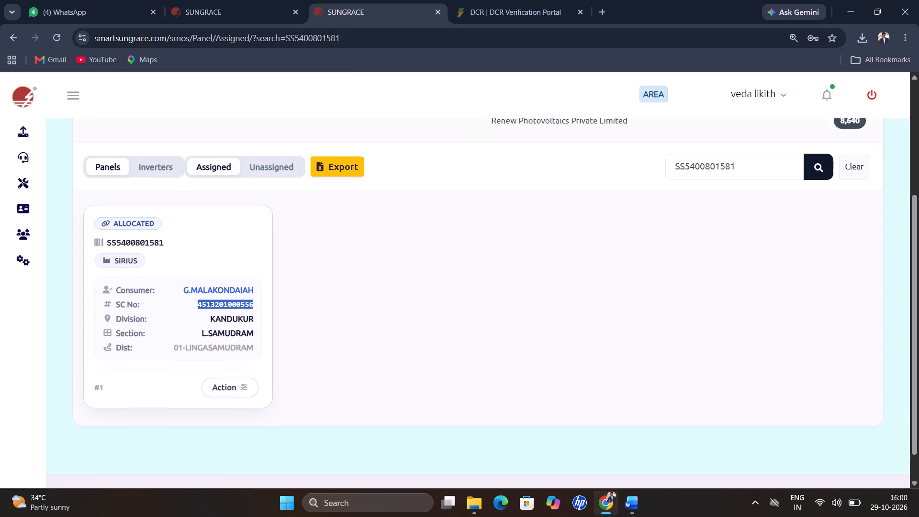
pyautogui.scroll(4, 243, 250)
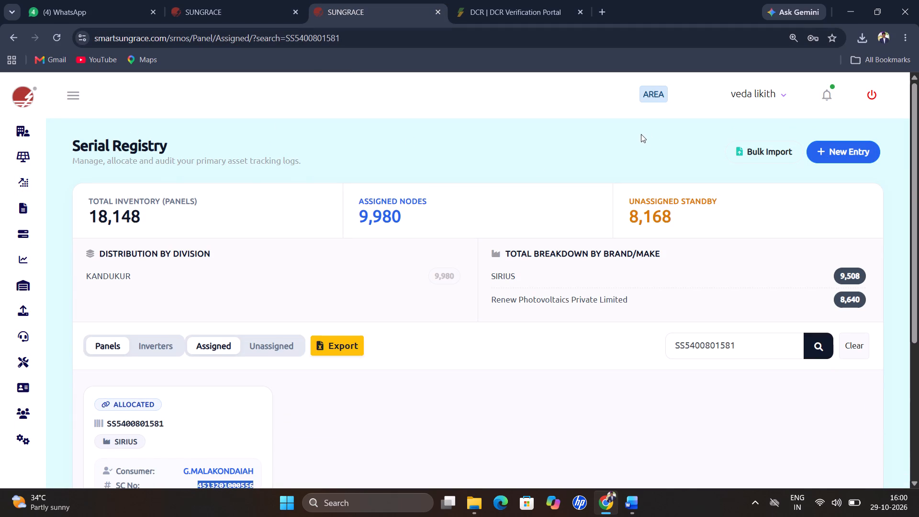
pyautogui.click(72, 178)
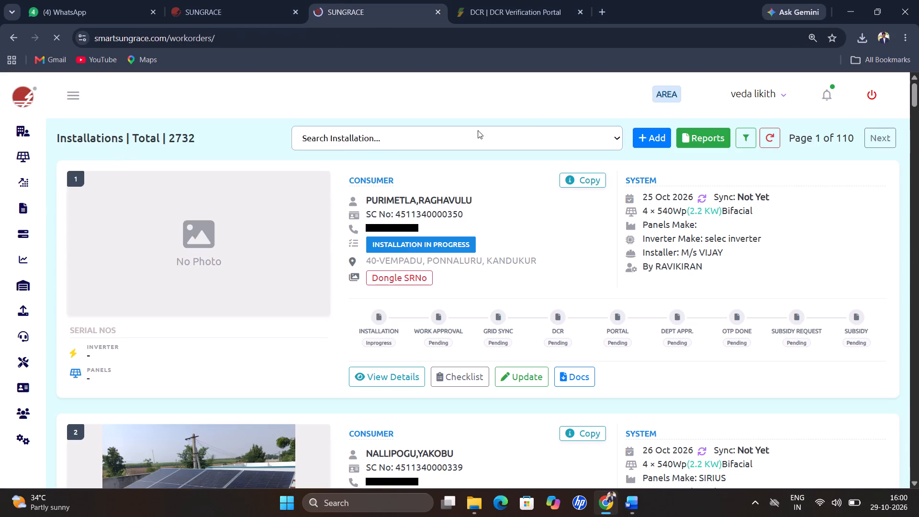
pyautogui.click(647, 101)
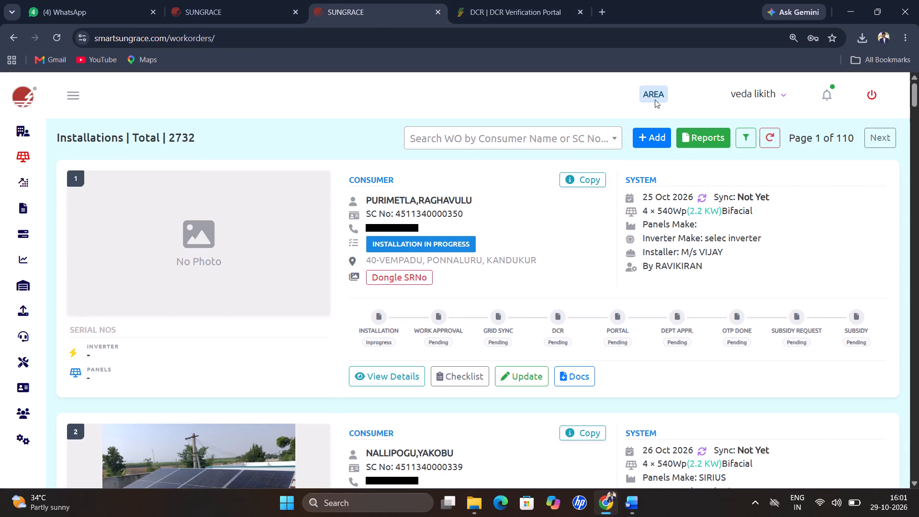
pyautogui.click(655, 92)
pyautogui.click(443, 196)
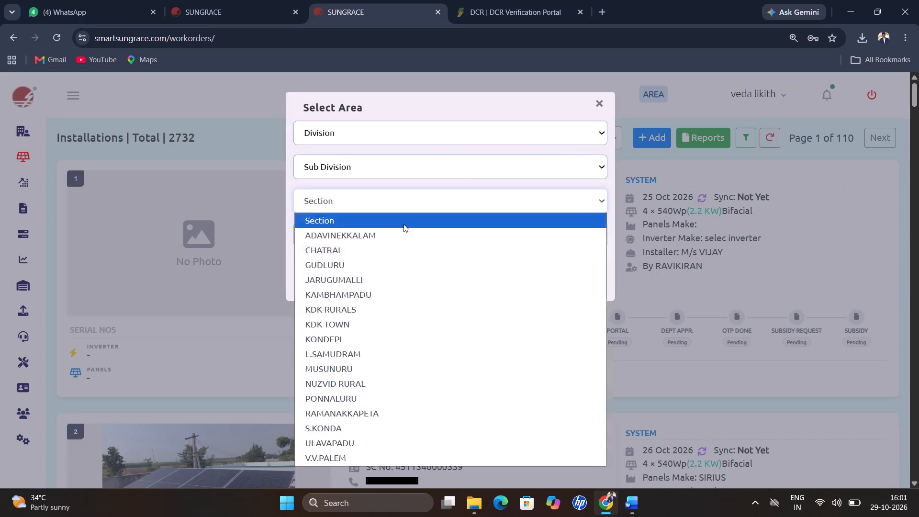
pyautogui.click(363, 306)
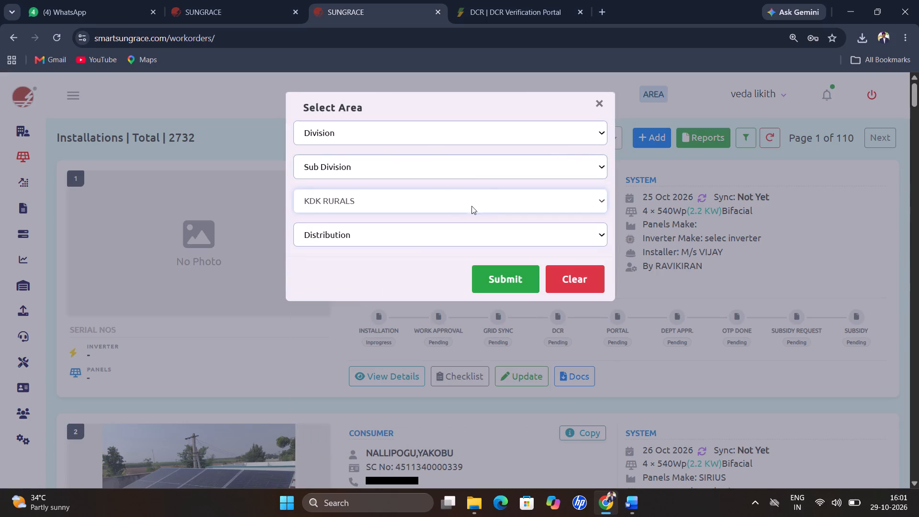
pyautogui.click(415, 239)
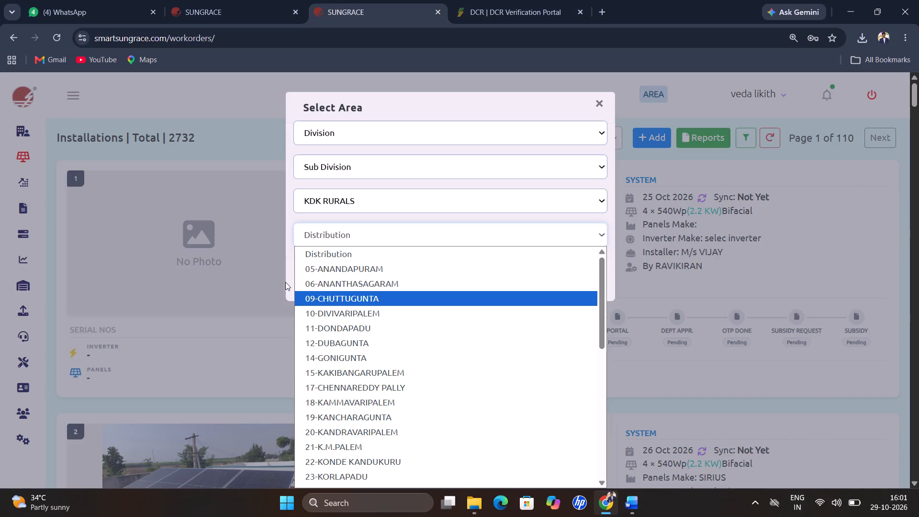
pyautogui.click(322, 307)
pyautogui.click(513, 284)
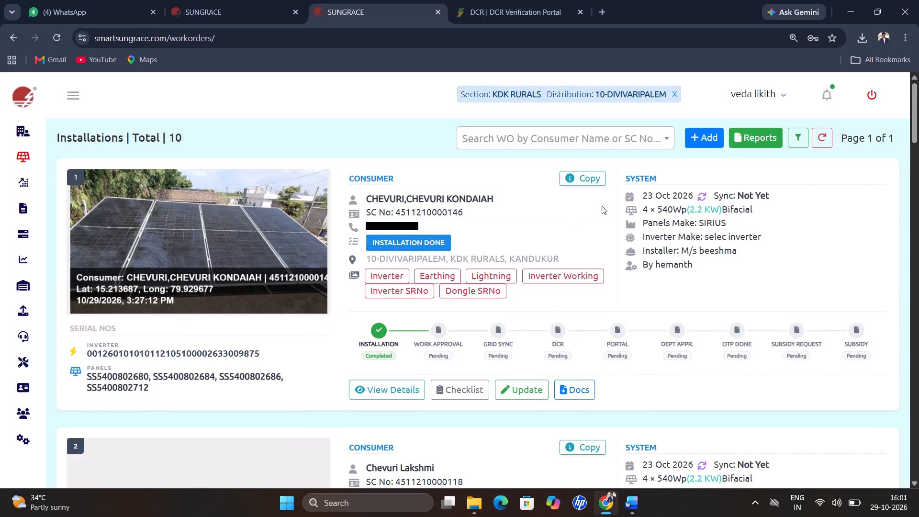
pyautogui.scroll(-8, 423, 231)
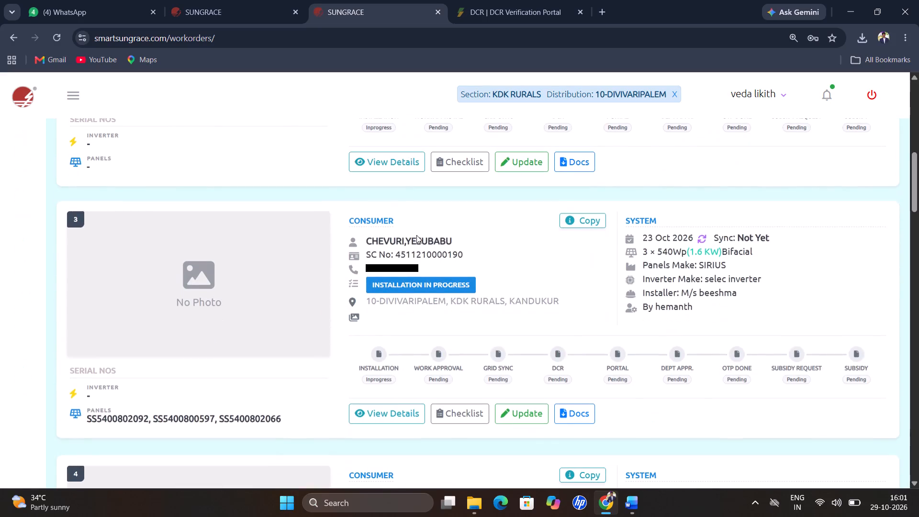
pyautogui.scroll(-1, 486, 269)
pyautogui.click(516, 347)
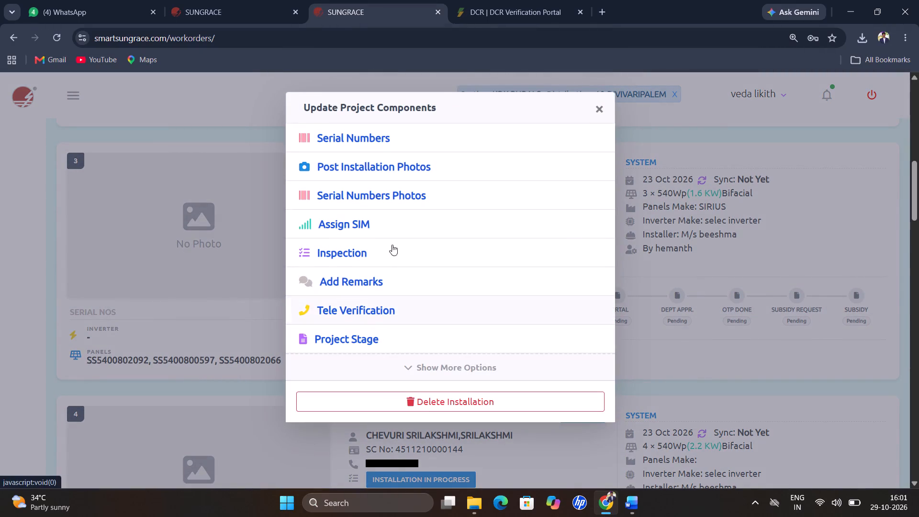
pyautogui.click(369, 139)
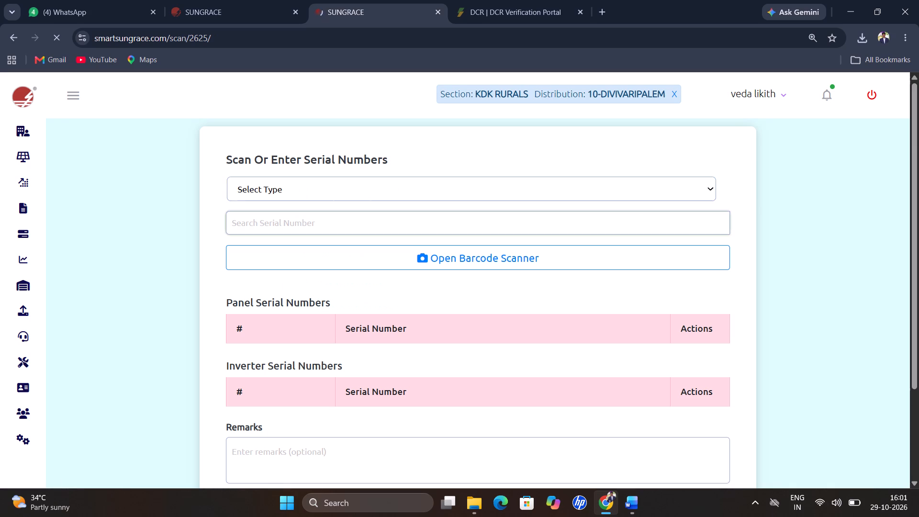
pyautogui.click(318, 193)
pyautogui.doubleClick(307, 227)
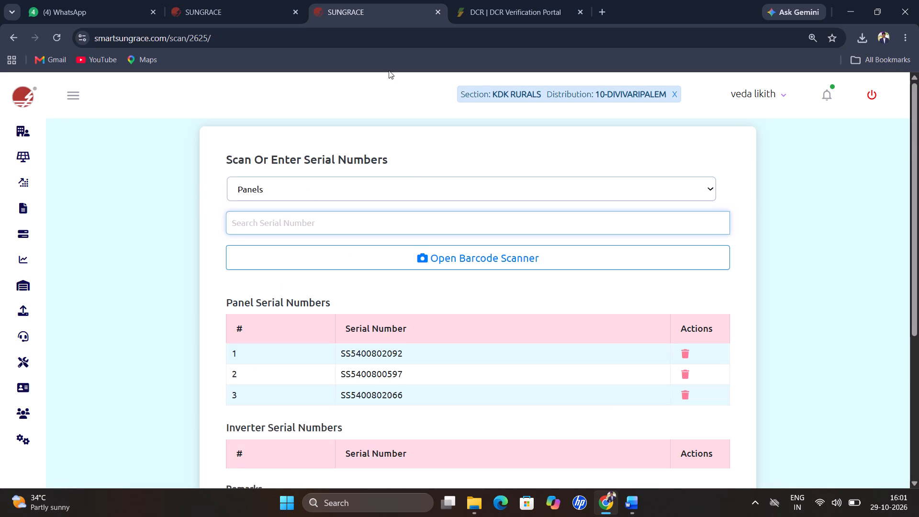
# Search the available panel serials for 02090, checking the number against the Panel 2 serial photo in the other SUNGRACE tab.
pyautogui.click(256, 1)
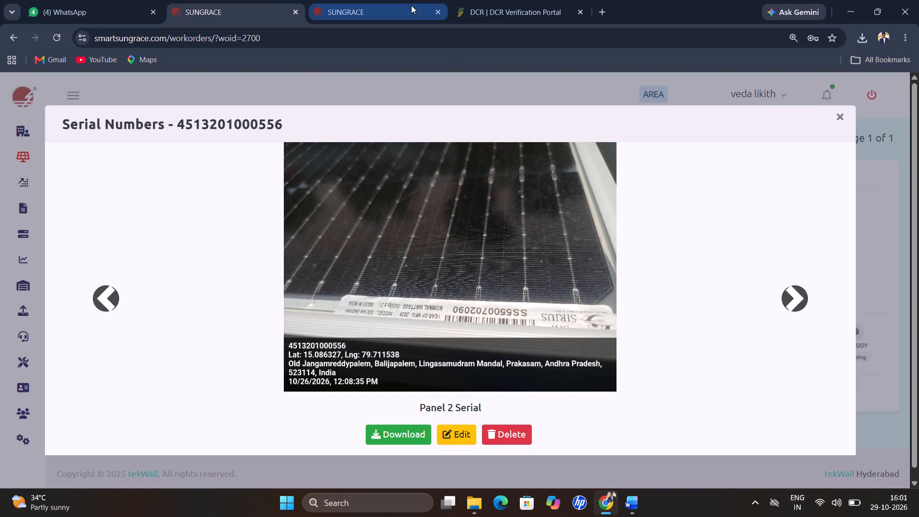
pyautogui.click(382, 0)
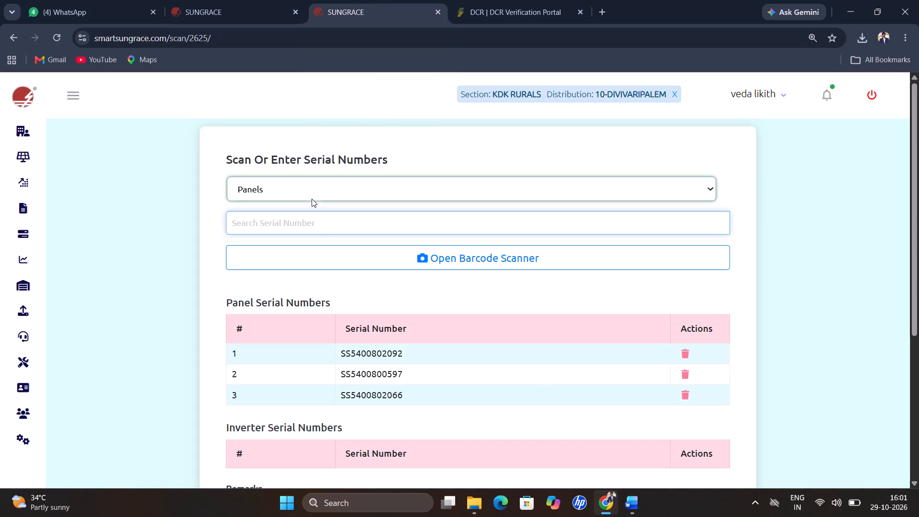
pyautogui.write('02')
pyautogui.write('09')
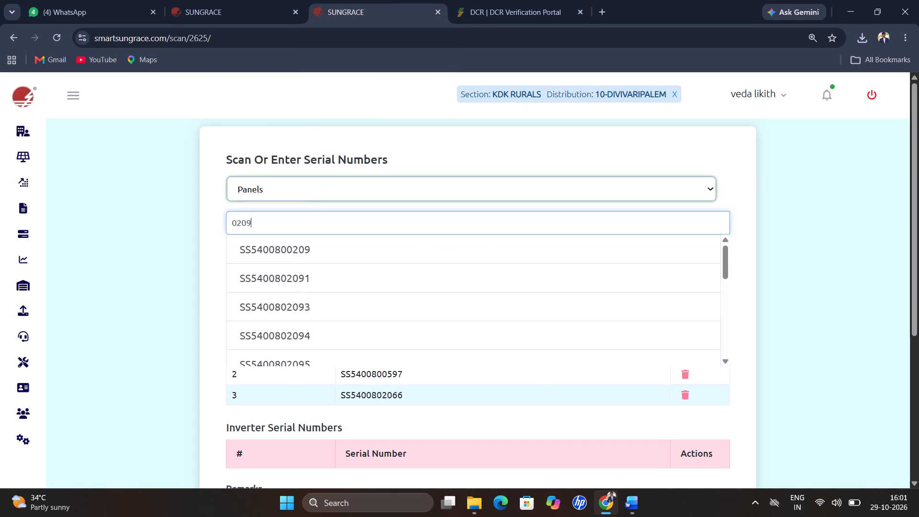
pyautogui.press('0')
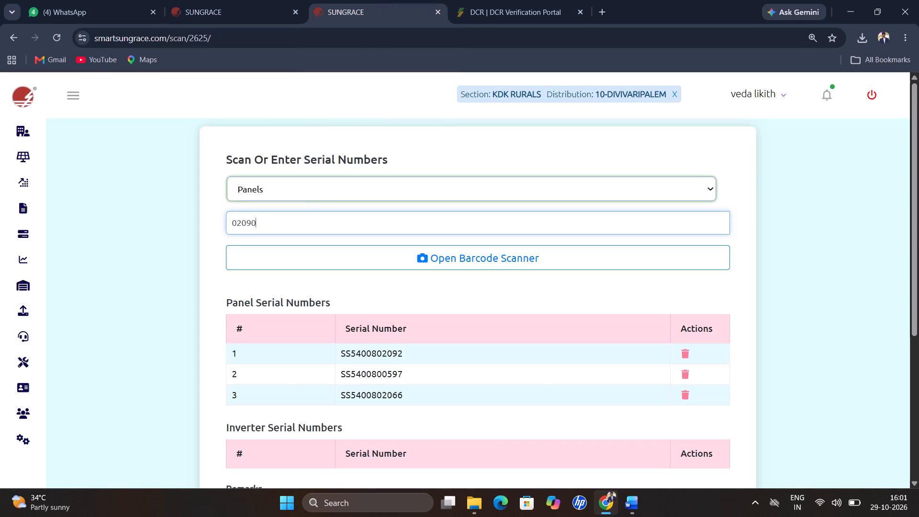
pyautogui.press('BackSpace')
pyautogui.press('BackSpace')
pyautogui.press('BackSpace')
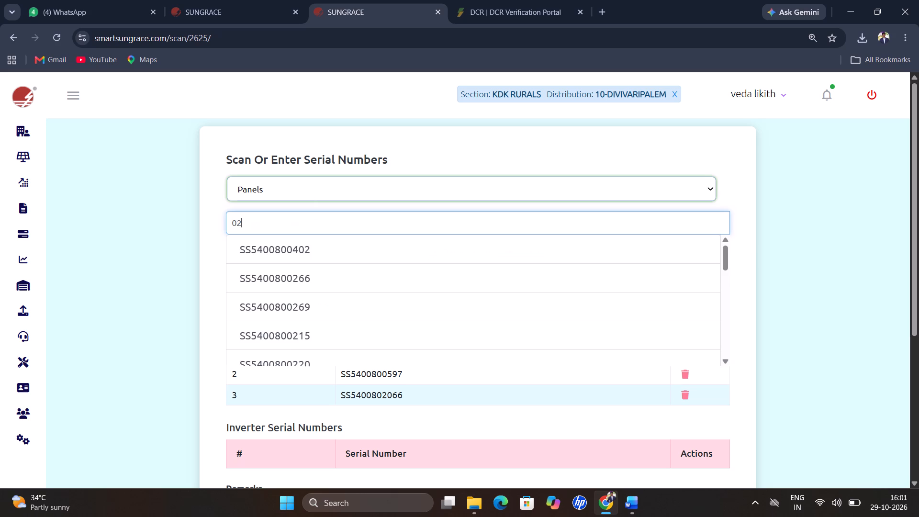
pyautogui.write('09')
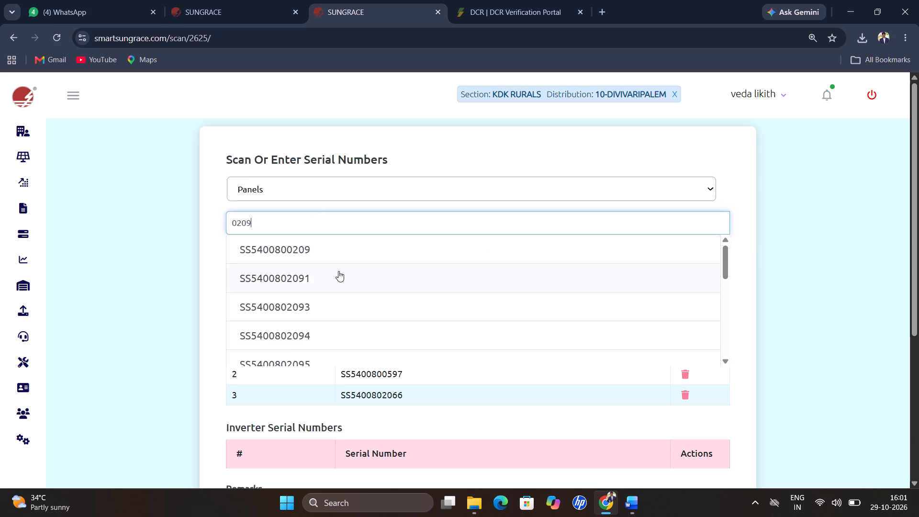
pyautogui.click(249, 13)
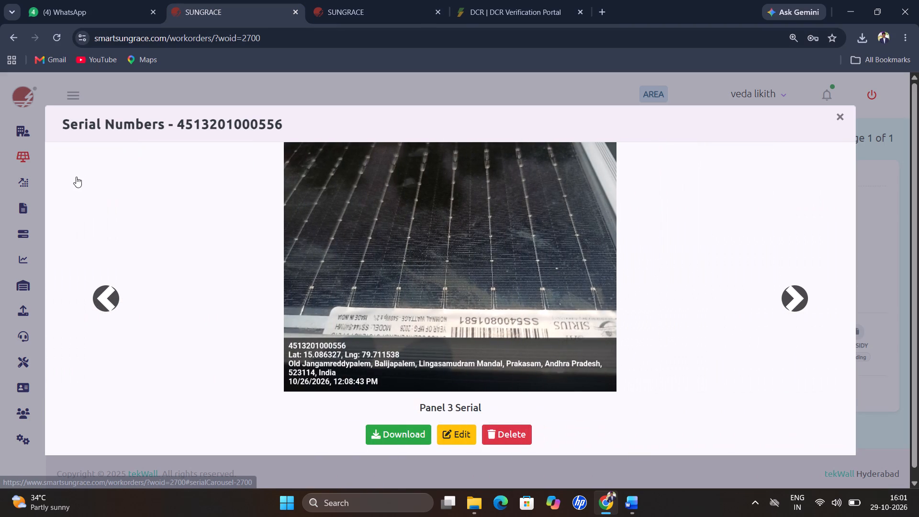
pyautogui.click(107, 295)
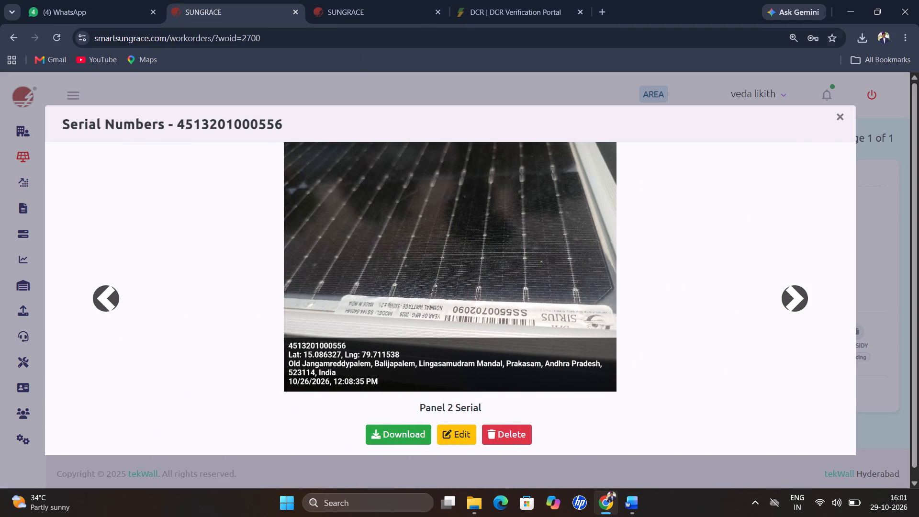
pyautogui.click(365, 11)
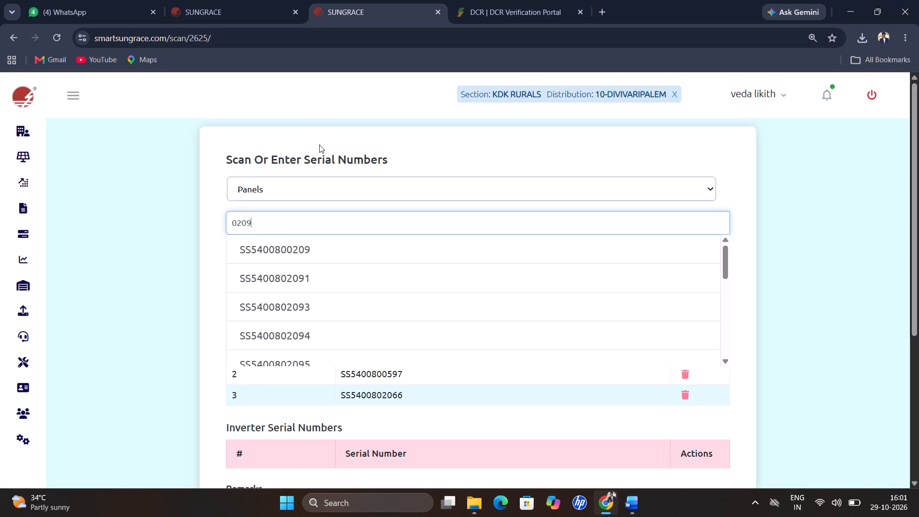
pyautogui.press('0')
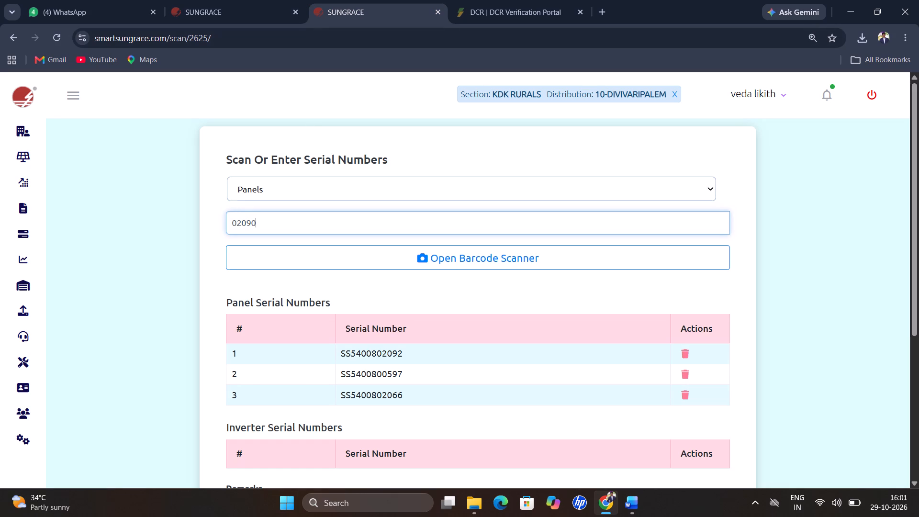
# Compare the other installation's listed panel and inverter serials with the Panel 1 to 4 and inverter photos in its Serial Nos Gallery.
pyautogui.click(195, 0)
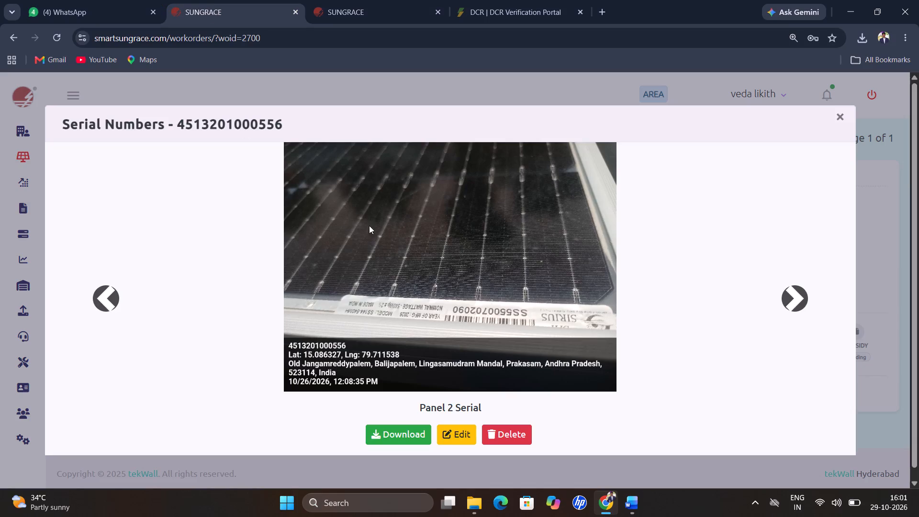
pyautogui.click(845, 112)
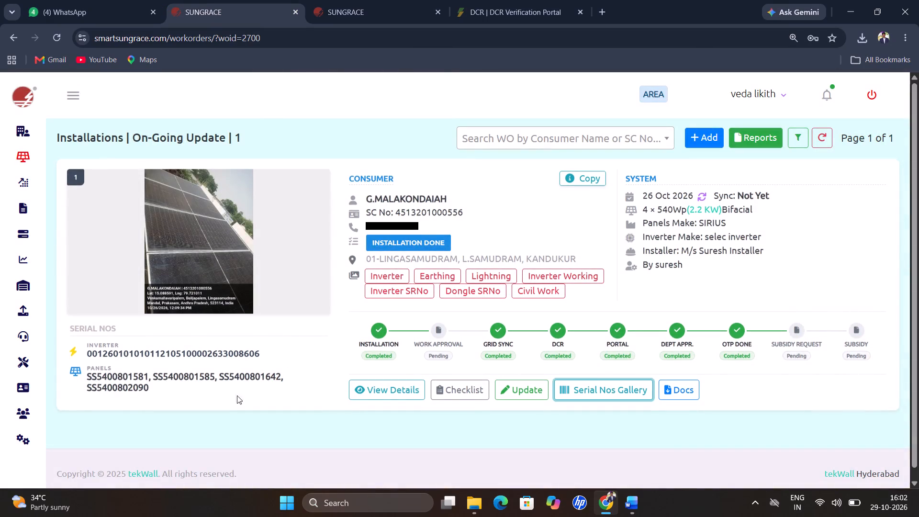
pyautogui.click(590, 390)
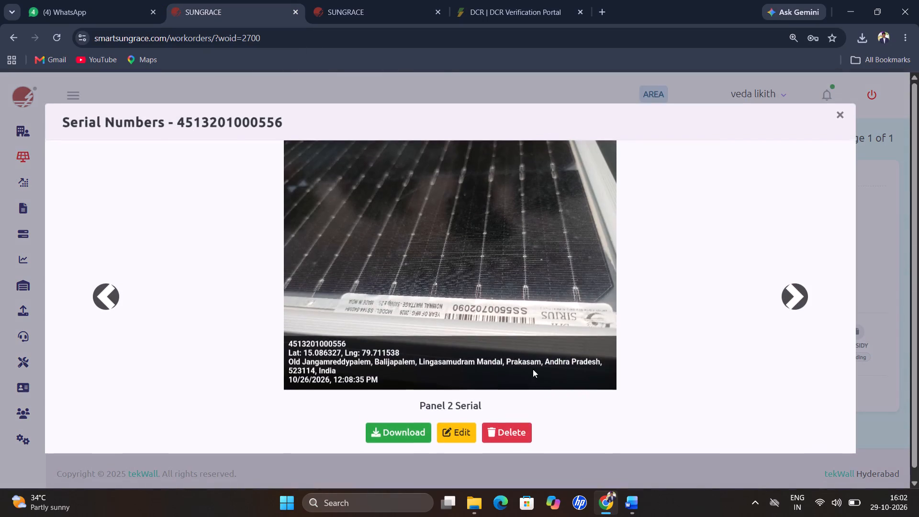
pyautogui.click(788, 293)
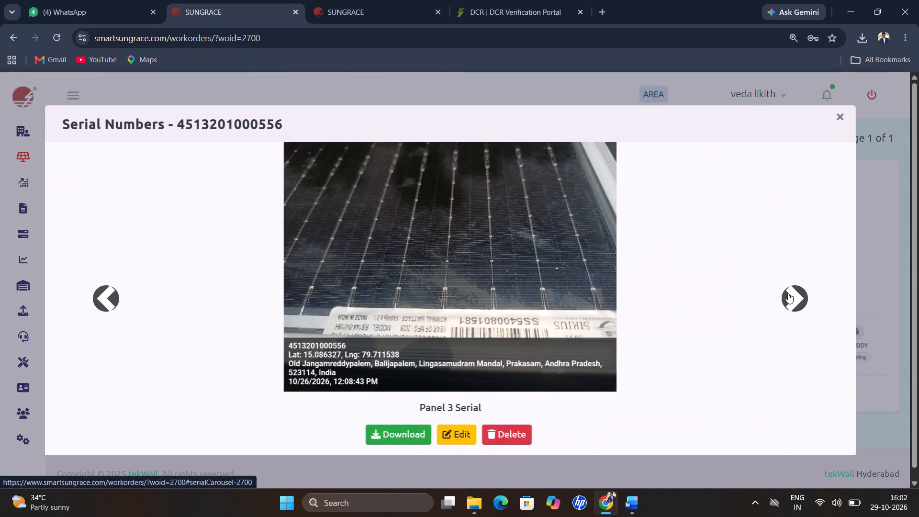
pyautogui.click(776, 302)
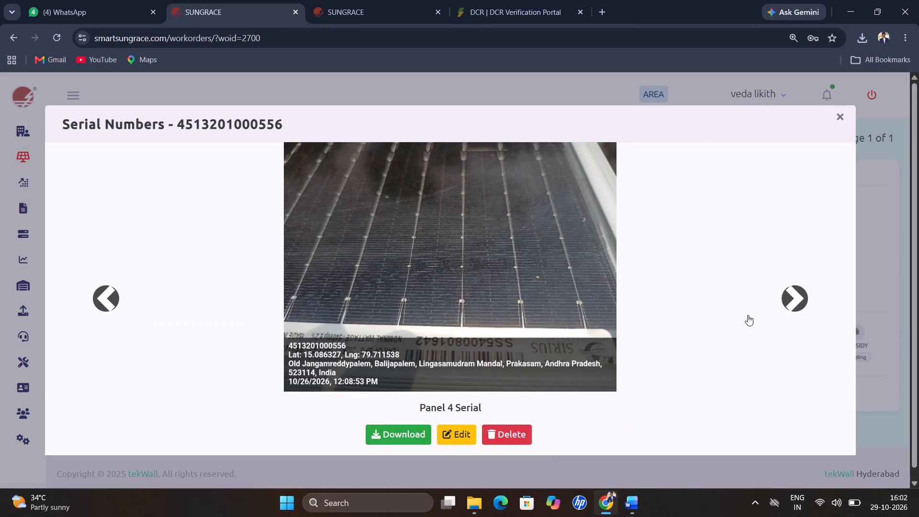
pyautogui.click(795, 300)
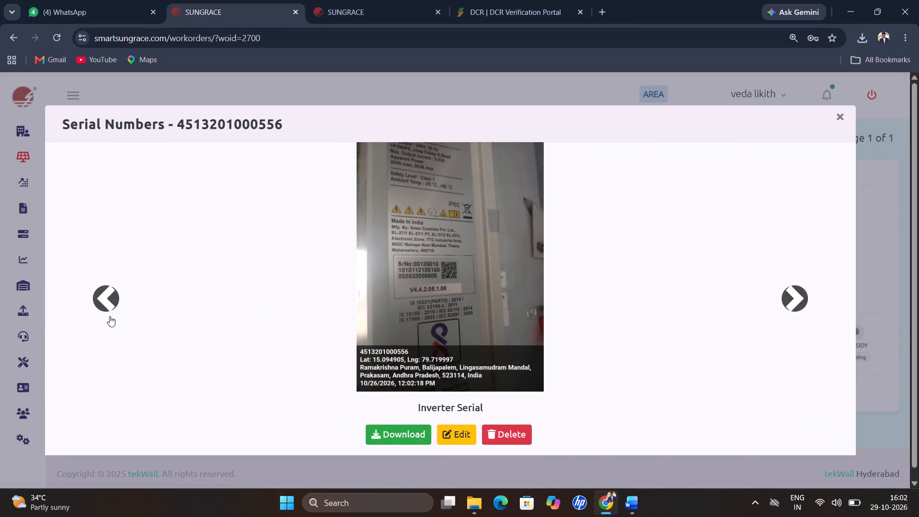
pyautogui.click(836, 112)
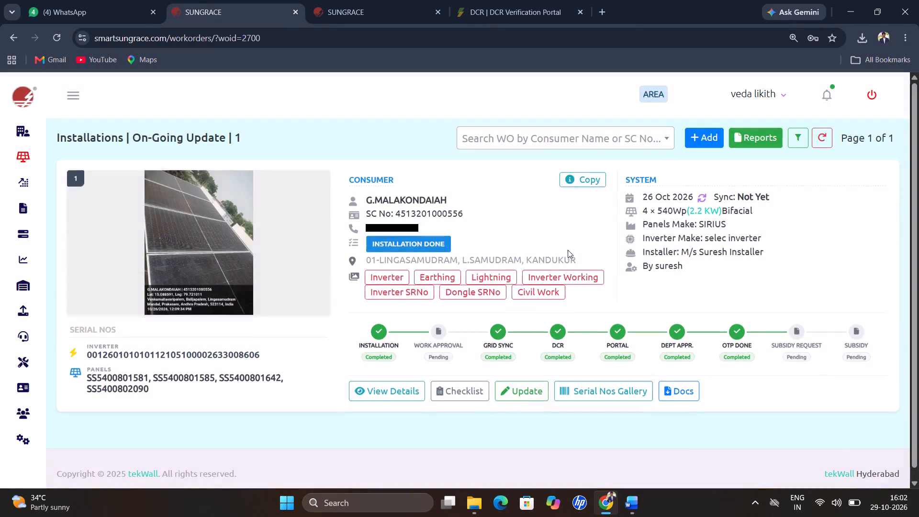
pyautogui.click(612, 390)
pyautogui.click(101, 296)
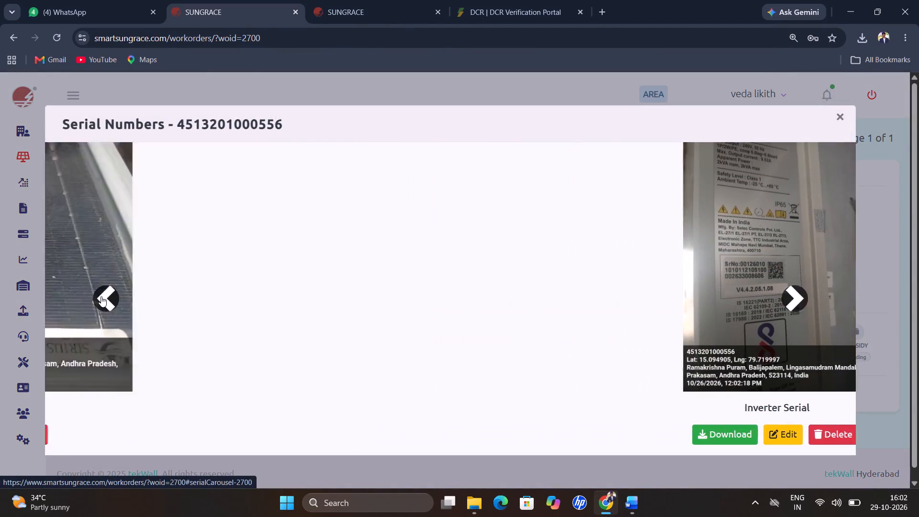
pyautogui.click(101, 296)
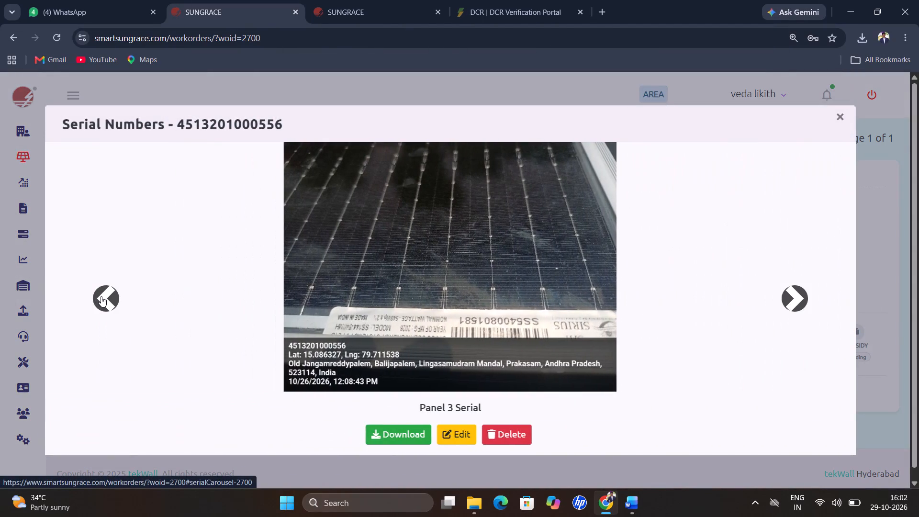
pyautogui.click(101, 296)
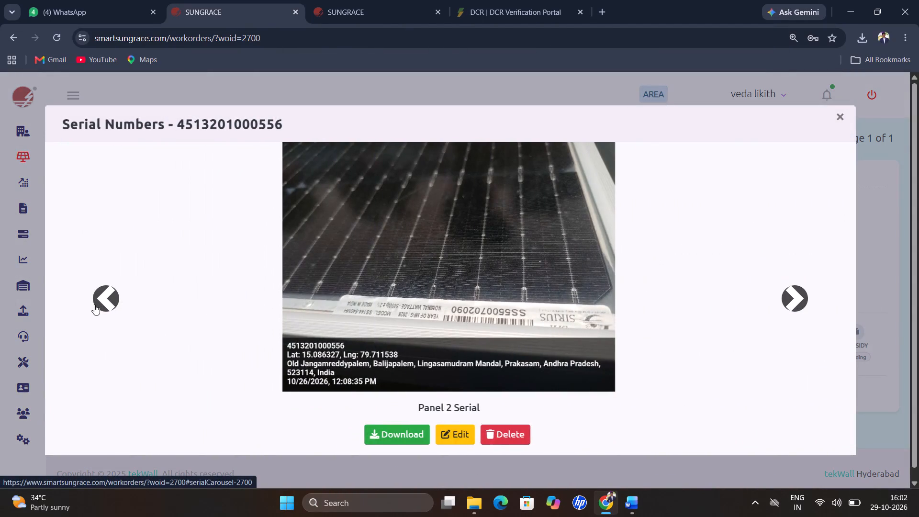
pyautogui.click(94, 304)
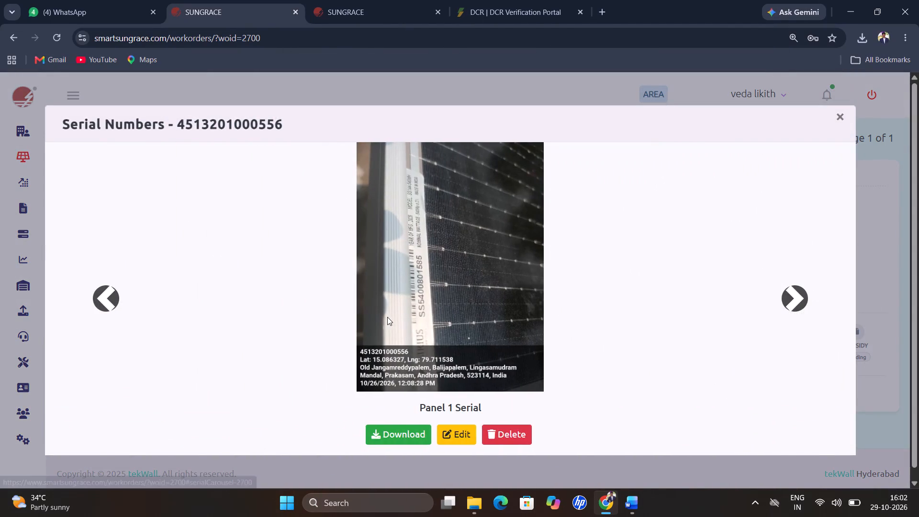
# Close the serial photo gallery and switch the serial type to Inverter in the other SUNGRACE tab's serial number entry form.
pyautogui.click(842, 115)
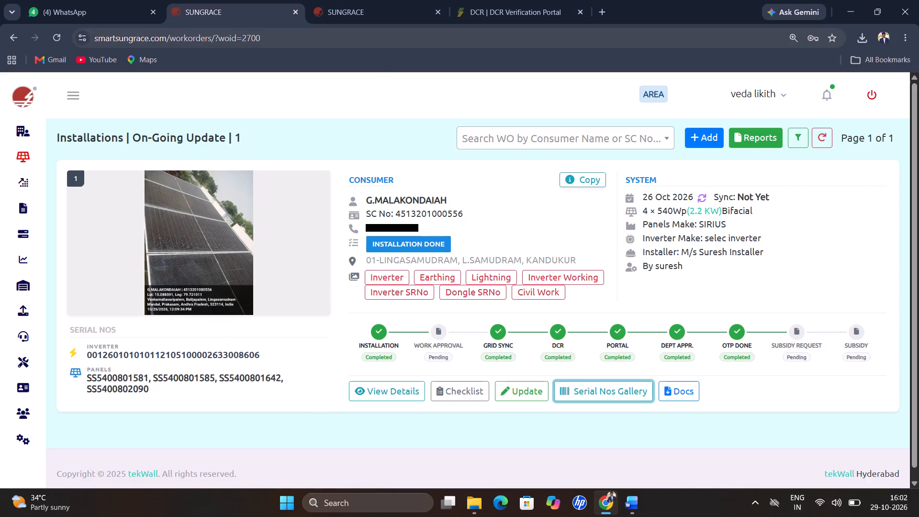
pyautogui.click(364, 11)
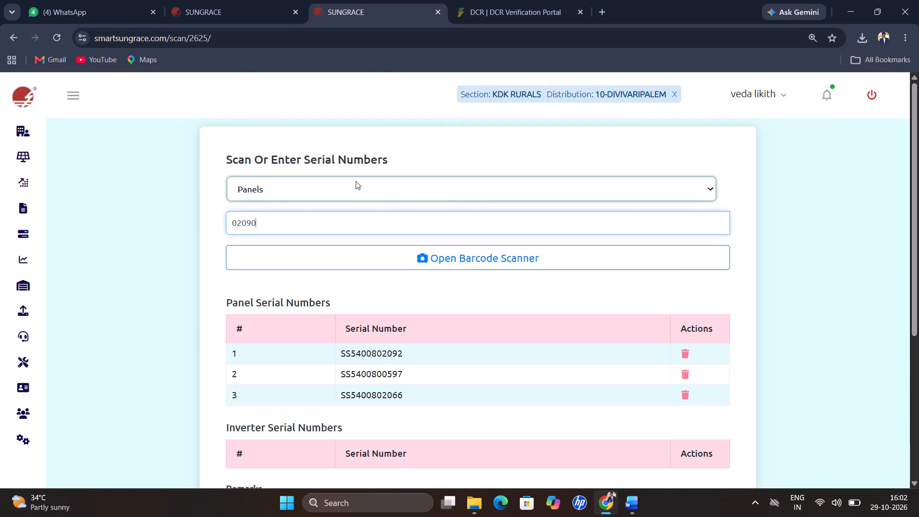
pyautogui.scroll(4, 356, 181)
pyautogui.scroll(-3, 504, 220)
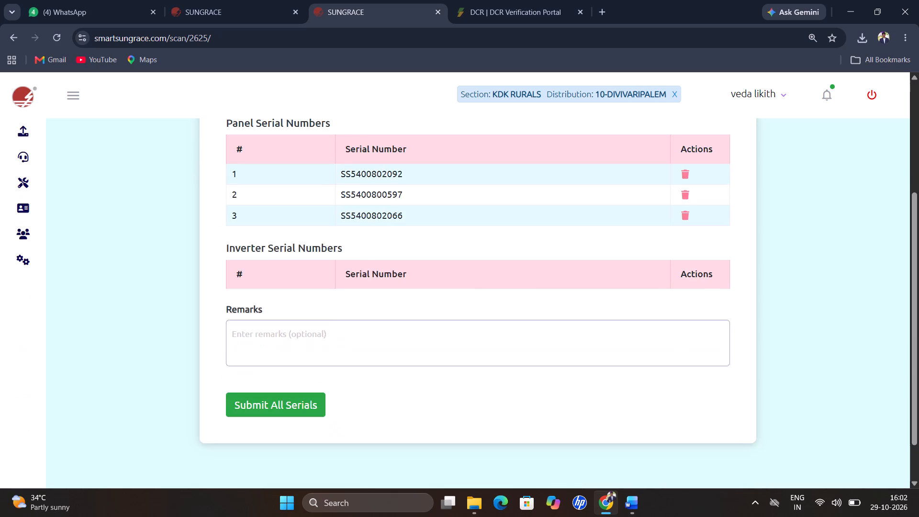
pyautogui.scroll(4, 361, 304)
pyautogui.click(338, 191)
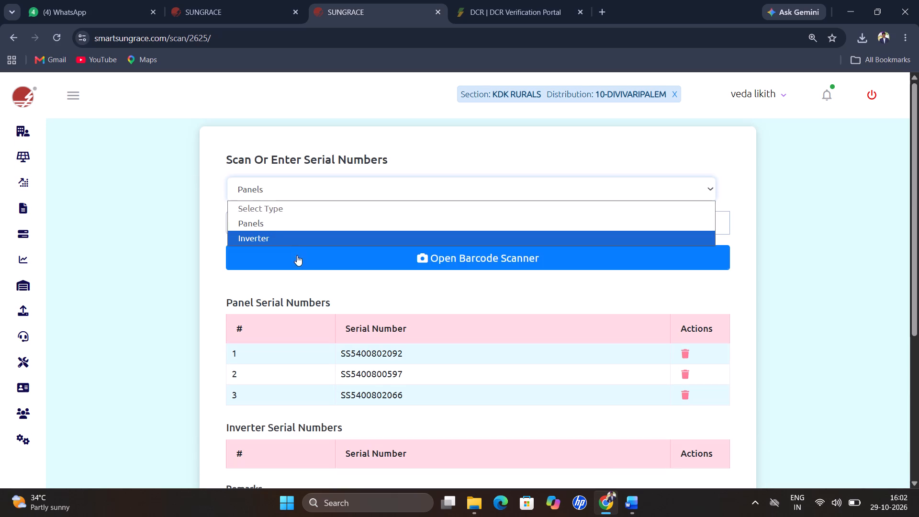
pyautogui.click(302, 236)
pyautogui.click(303, 234)
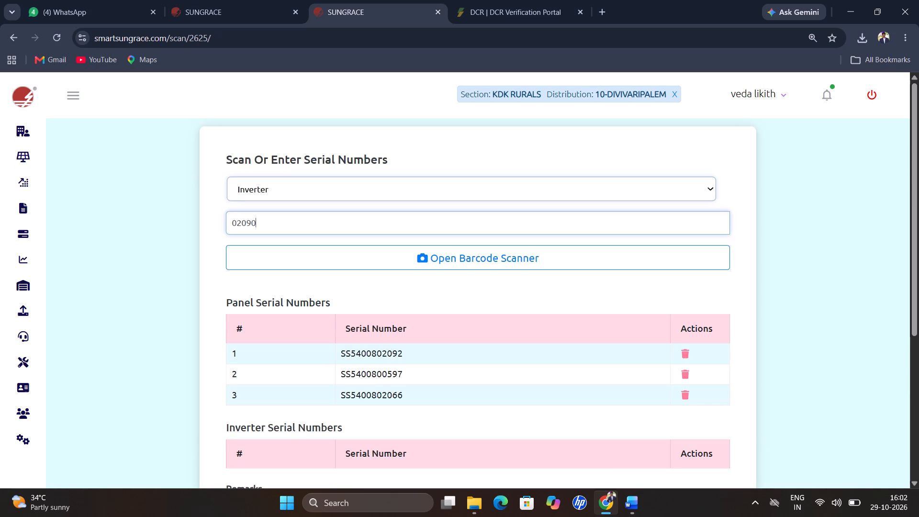
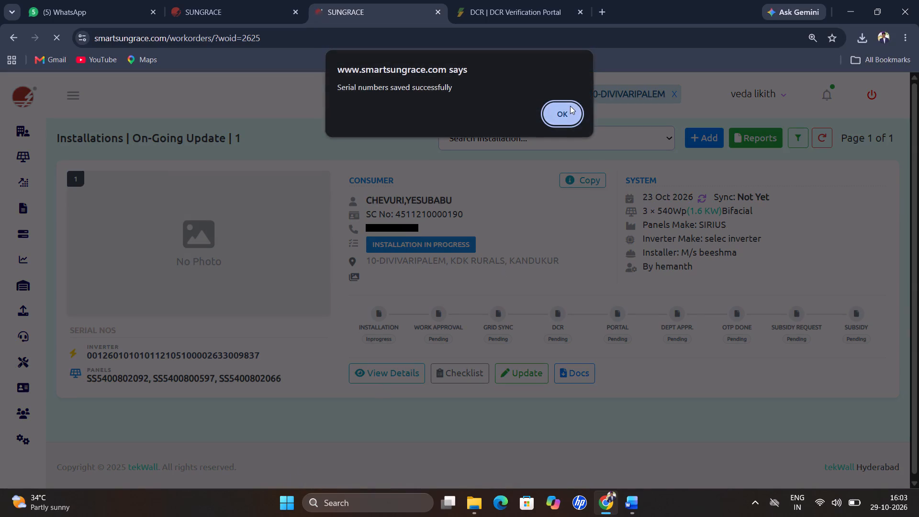
# Dismiss the serial numbers save notice and return to the filtered 10-DIVIVARIPALEM installation record.
pyautogui.click(570, 107)
pyautogui.scroll(-2, 504, 179)
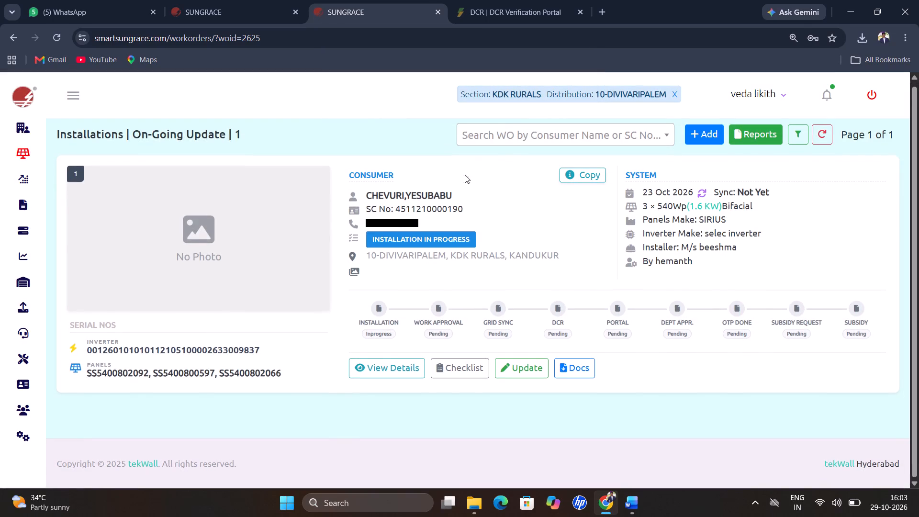
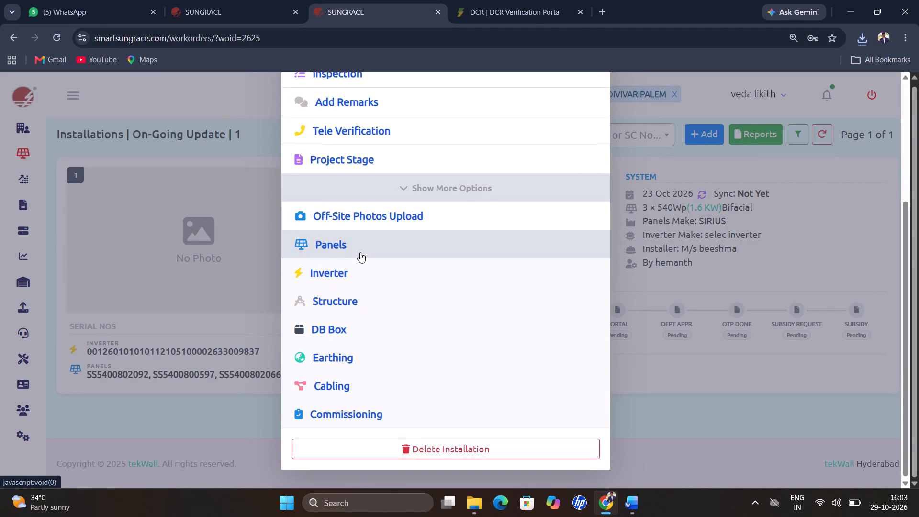
# Open the installation's Off-Site Photos Upload form with its Latitude field ready for entry.
pyautogui.click(367, 209)
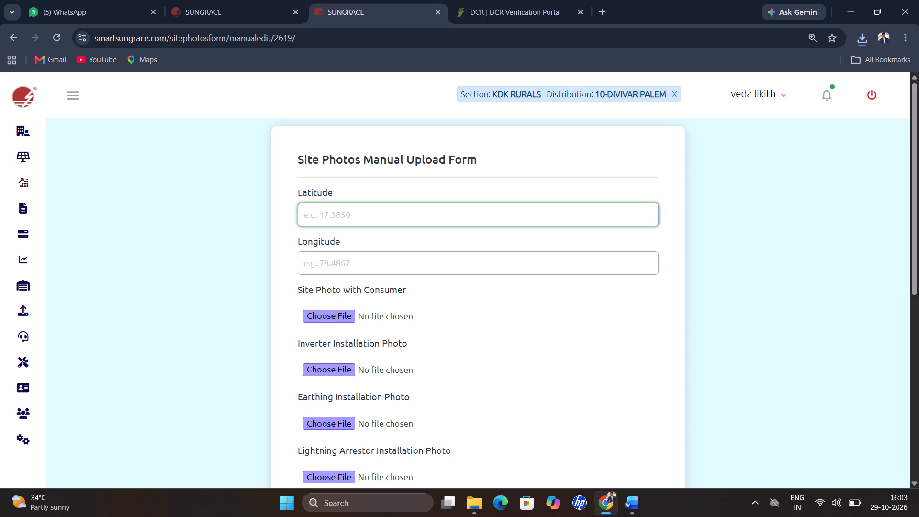
pyautogui.doubleClick(345, 221)
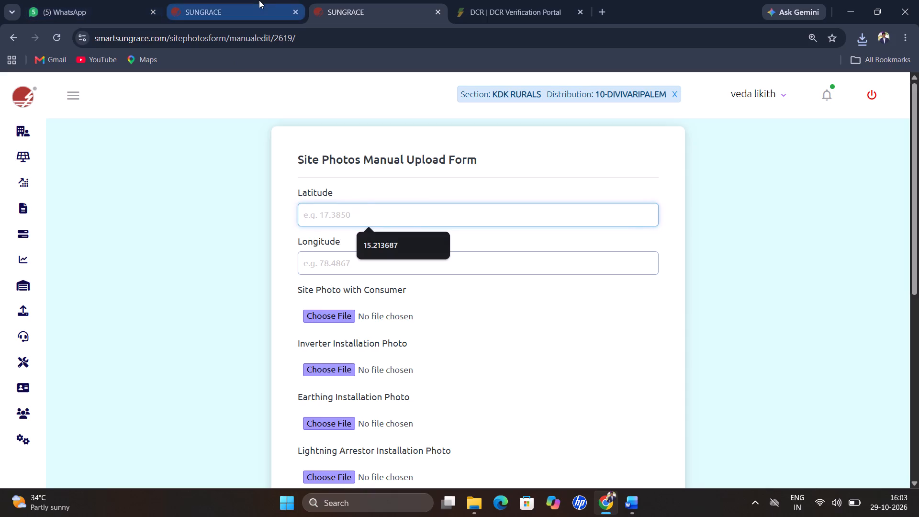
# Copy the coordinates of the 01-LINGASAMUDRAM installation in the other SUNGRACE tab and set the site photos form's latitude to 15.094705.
pyautogui.click(259, 0)
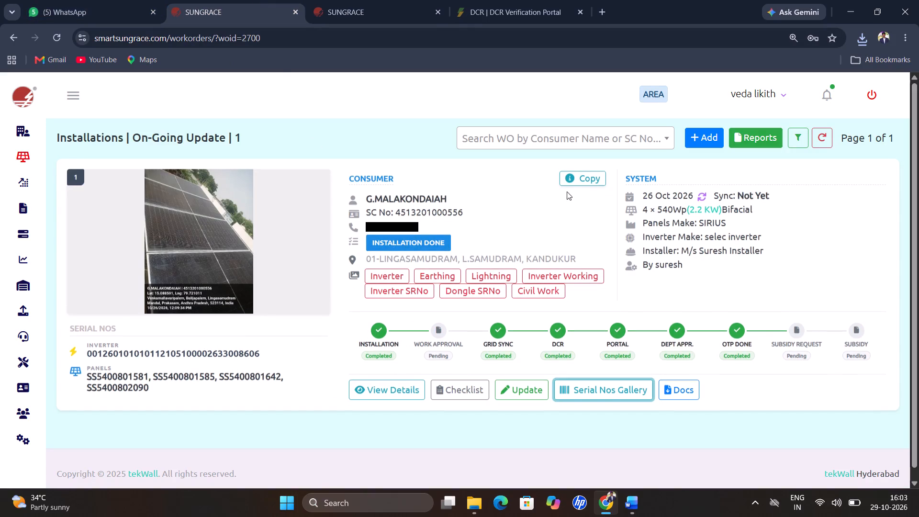
pyautogui.click(567, 184)
pyautogui.click(583, 328)
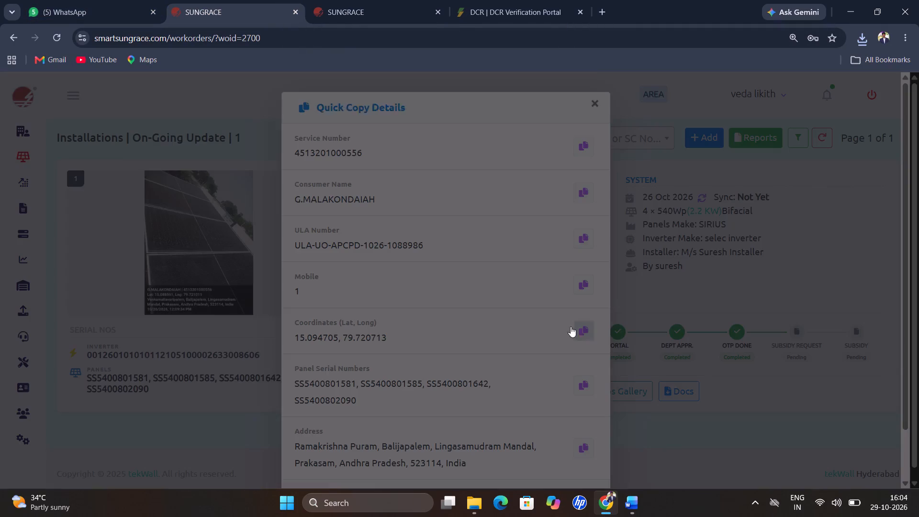
pyautogui.click(351, 7)
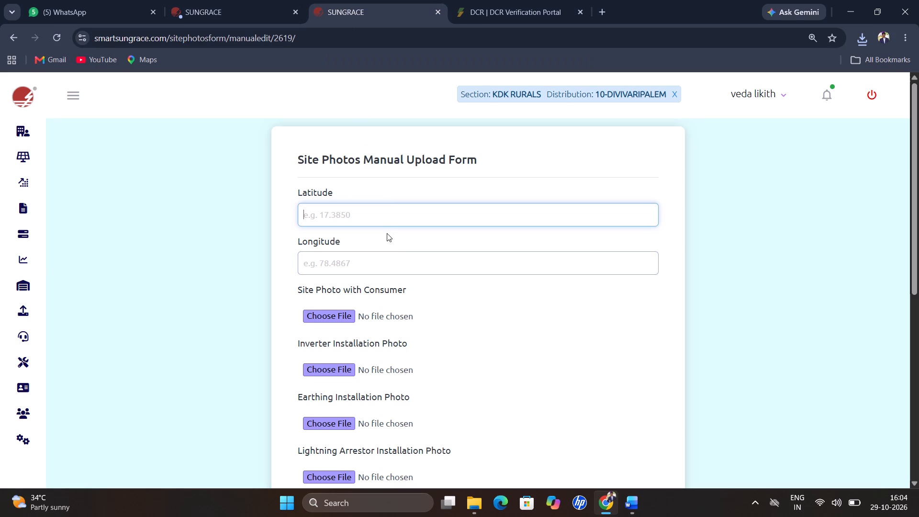
pyautogui.hotkey('ctrl', 'v')
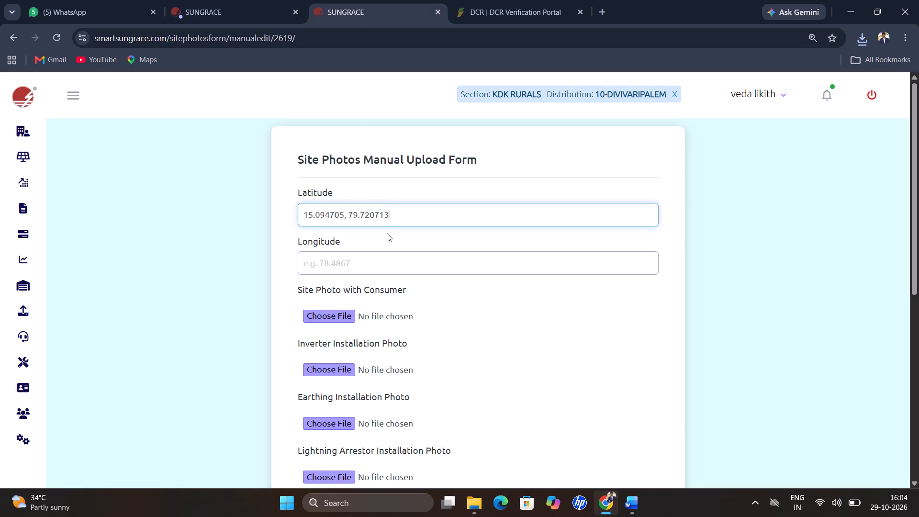
pyautogui.press('BackSpace')
pyautogui.press('BackSpace')
pyautogui.press('BackSpace')
pyautogui.press('BackSpace')
pyautogui.press('BackSpace')
pyautogui.press('BackSpace')
pyautogui.press('BackSpace')
pyautogui.press('BackSpace')
pyautogui.press('BackSpace')
pyautogui.press('BackSpace')
pyautogui.press('BackSpace')
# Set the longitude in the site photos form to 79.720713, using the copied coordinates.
pyautogui.click(372, 272)
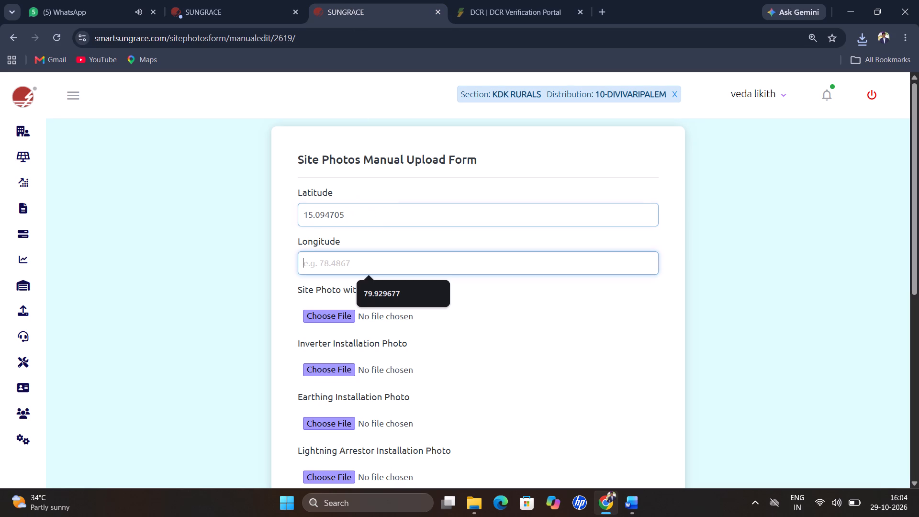
pyautogui.hotkey('ctrl', 'v')
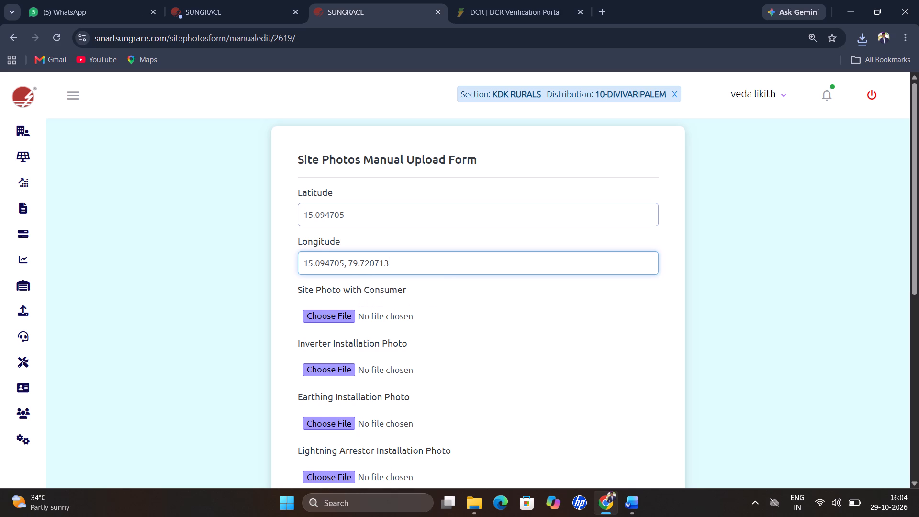
pyautogui.press('Left')
pyautogui.press('Left')
pyautogui.press('Left')
pyautogui.press('Left')
pyautogui.press('Left')
pyautogui.press('Left')
pyautogui.press('Left')
pyautogui.press('Left')
pyautogui.press('Left')
pyautogui.press('BackSpace')
pyautogui.press('BackSpace')
pyautogui.press('BackSpace')
pyautogui.press('BackSpace')
pyautogui.press('BackSpace')
pyautogui.press('BackSpace')
pyautogui.press('BackSpace')
pyautogui.press('BackSpace')
pyautogui.press('BackSpace')
pyautogui.press('BackSpace')
pyautogui.press('BackSpace')
pyautogui.press('BackSpace')
pyautogui.press('BackSpace')
pyautogui.press('BackSpace')
pyautogui.press('BackSpace')
pyautogui.press('BackSpace')
pyautogui.press('BackSpace')
pyautogui.press('BackSpace')
pyautogui.press('BackSpace')
pyautogui.press('BackSpace')
# Attach WhatsApp Image 2026-10-29 at 2.02.15 PM from Downloads as the Site Photo with Consumer and save the photos.
pyautogui.scroll(-3, 436, 232)
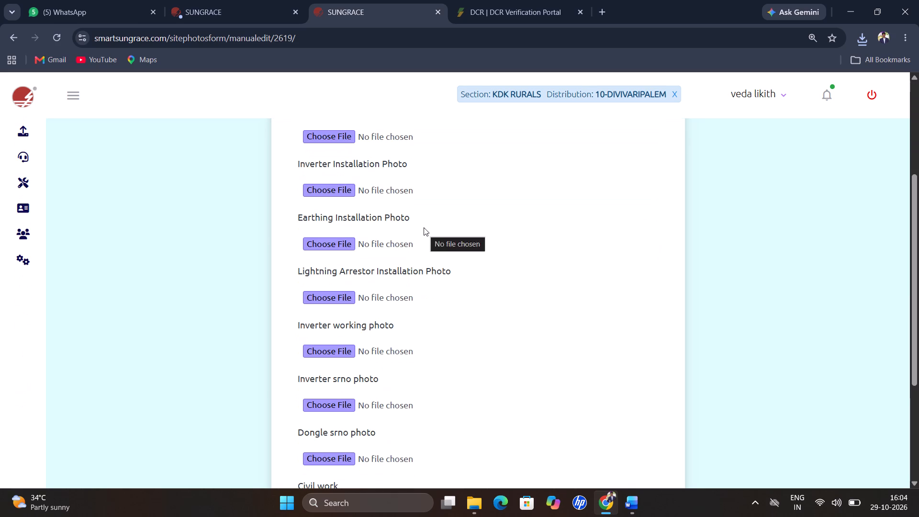
pyautogui.scroll(1, 405, 221)
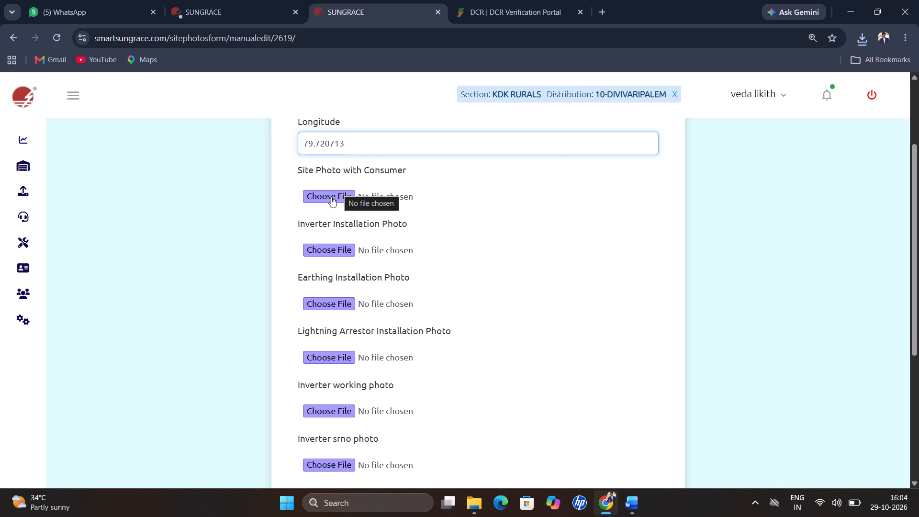
pyautogui.click(331, 197)
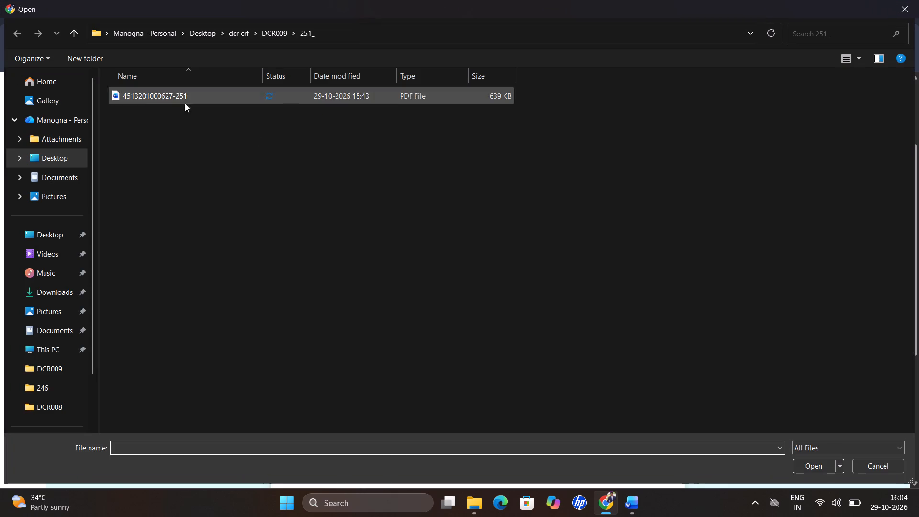
pyautogui.click(63, 80)
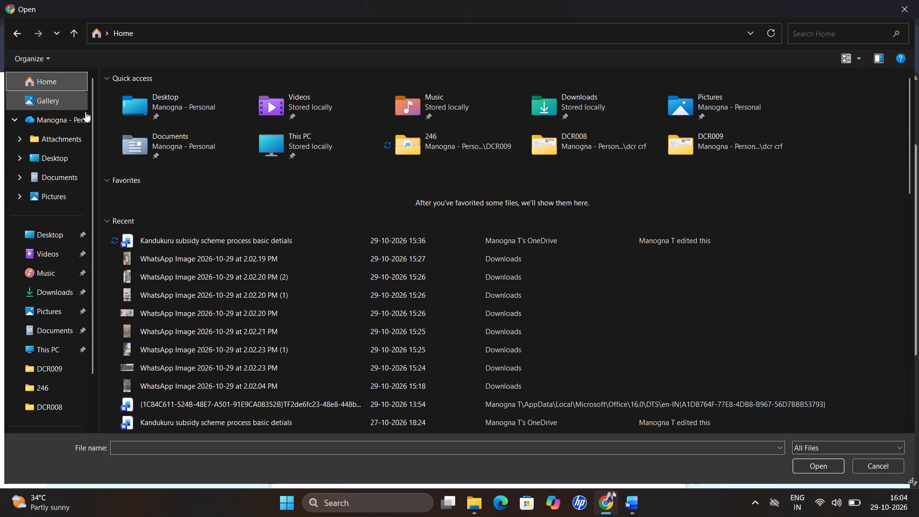
pyautogui.doubleClick(75, 104)
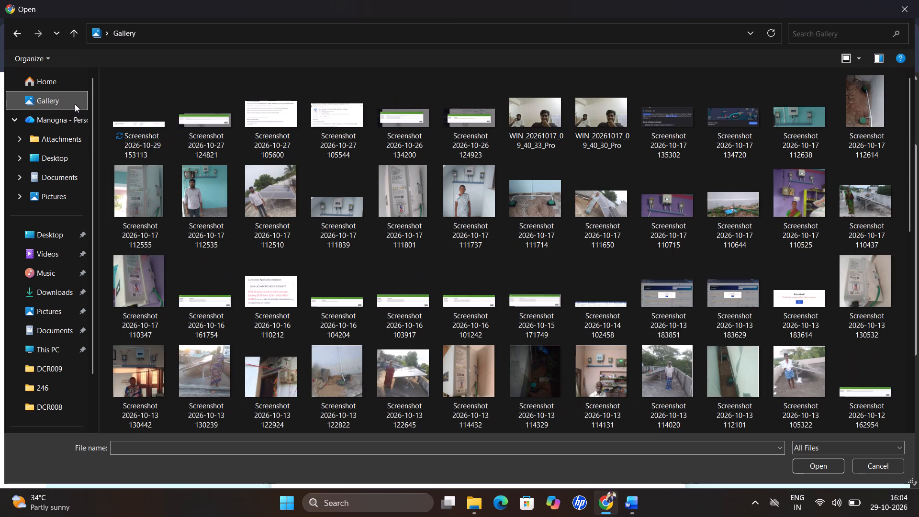
pyautogui.click(47, 290)
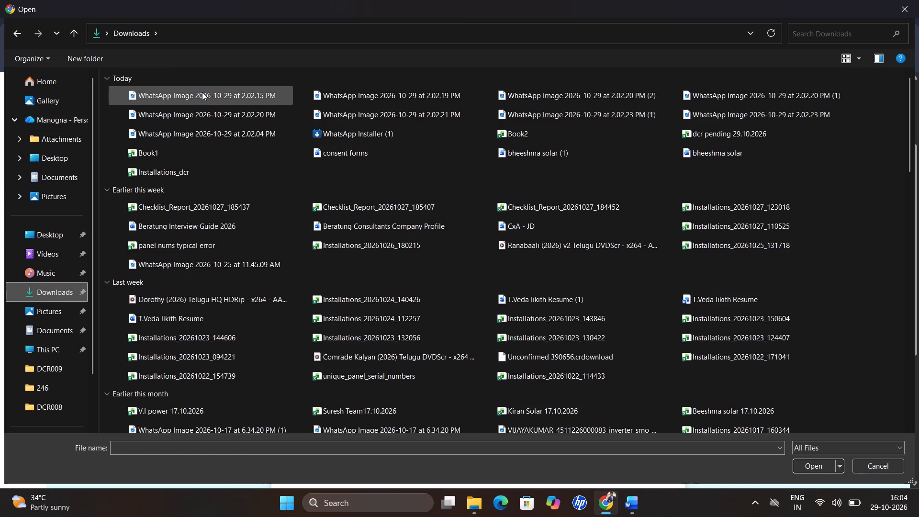
pyautogui.doubleClick(202, 92)
pyautogui.scroll(-3, 468, 239)
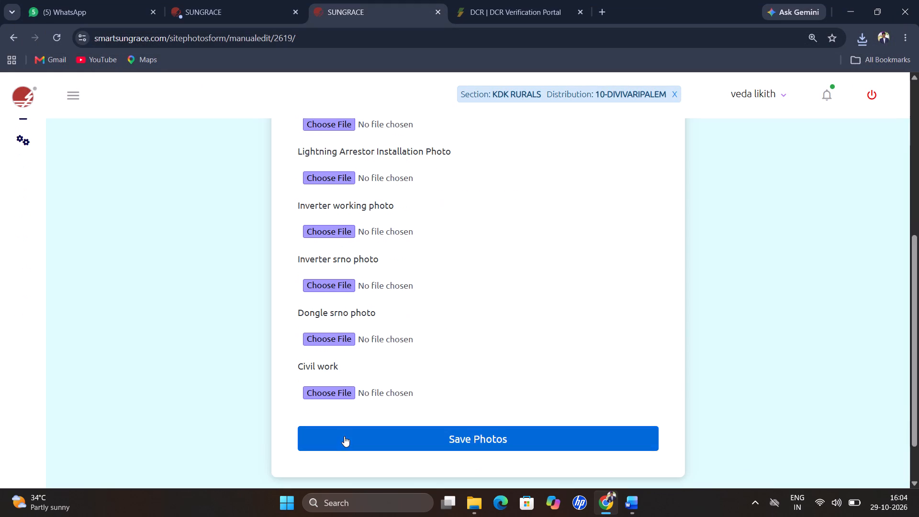
pyautogui.click(344, 436)
pyautogui.click(430, 269)
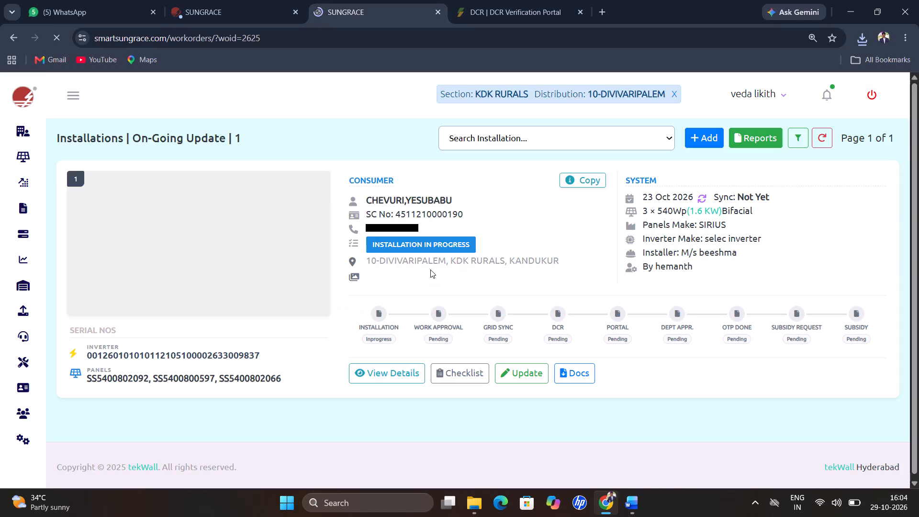
# Clear the area filter for section KDK RURALS, distribution 10-DIVIVARIPALEM, and list the total installations.
pyautogui.click(570, 111)
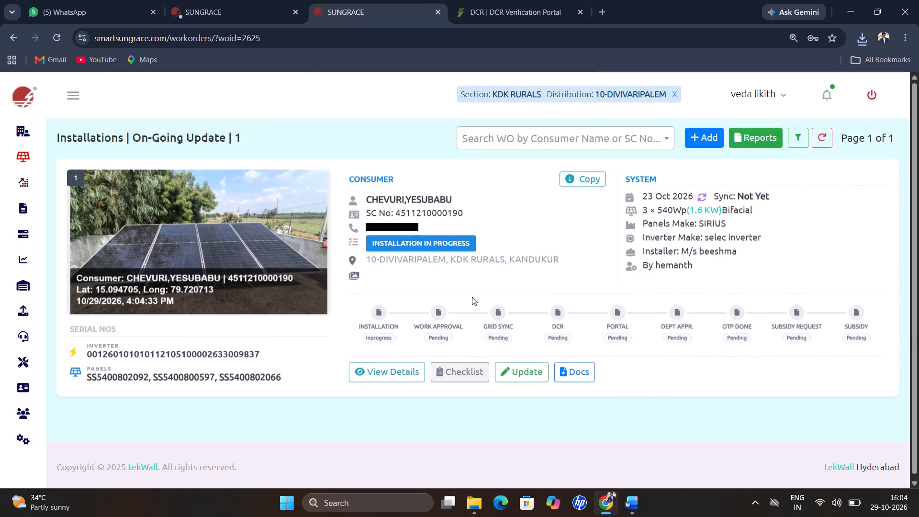
pyautogui.click(673, 91)
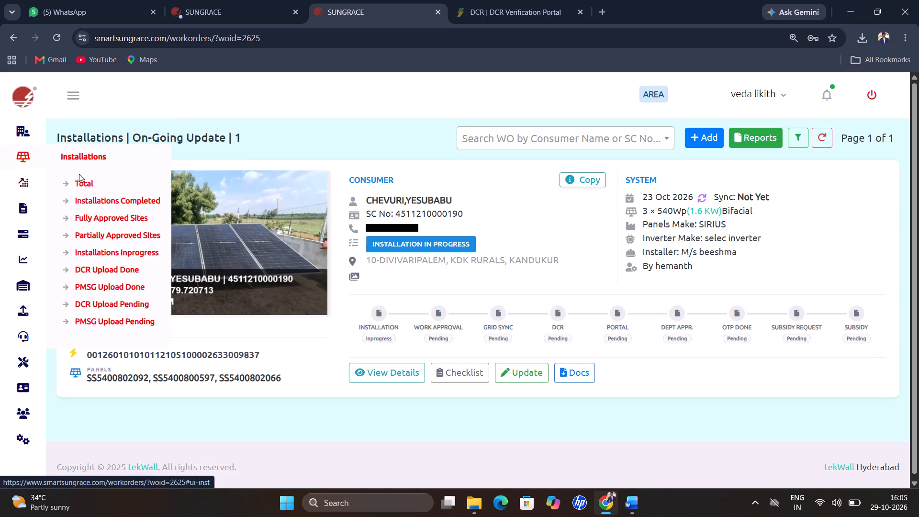
pyautogui.click(81, 177)
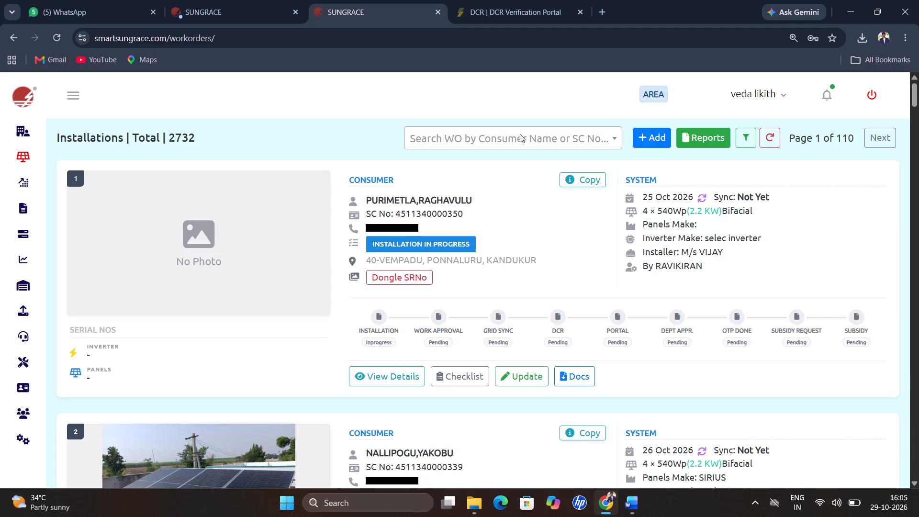
# Filter the installations by area to section KDK RURALS, distribution 10-DIVIVARIPALEM.
pyautogui.click(645, 96)
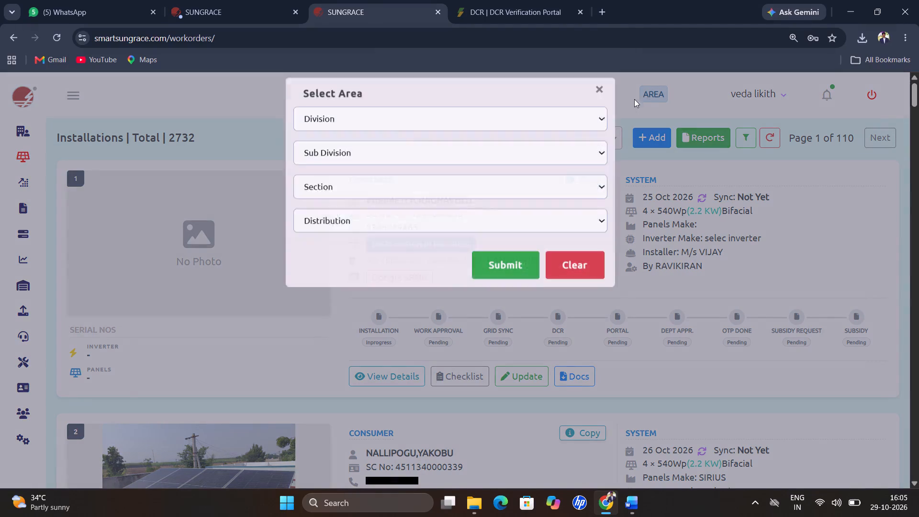
pyautogui.click(410, 213)
pyautogui.click(406, 206)
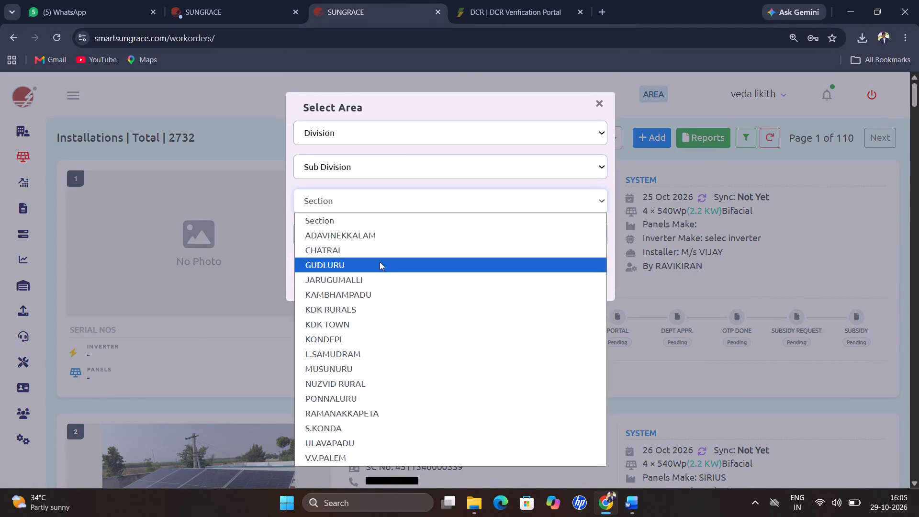
pyautogui.click(380, 314)
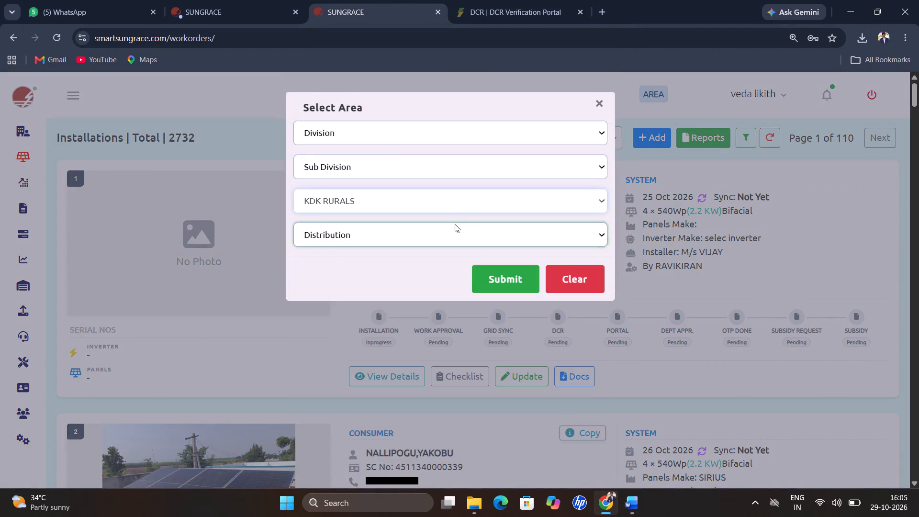
pyautogui.click(446, 232)
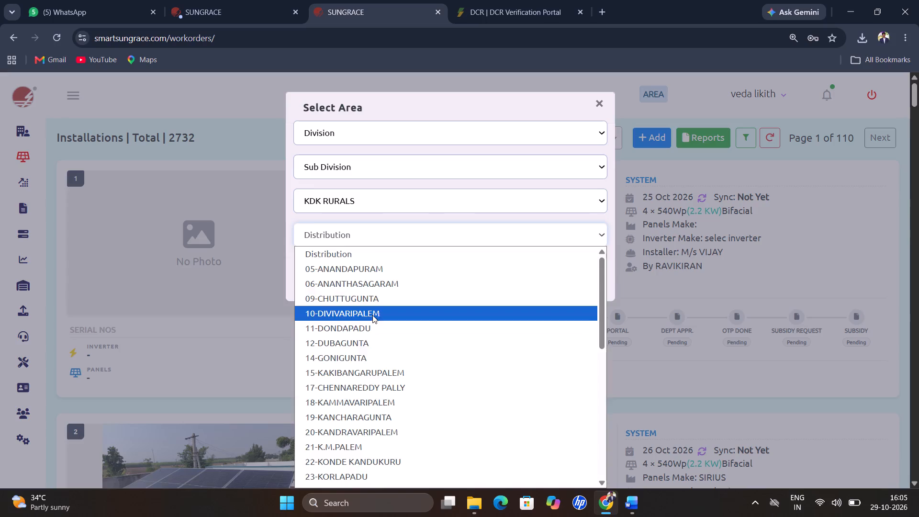
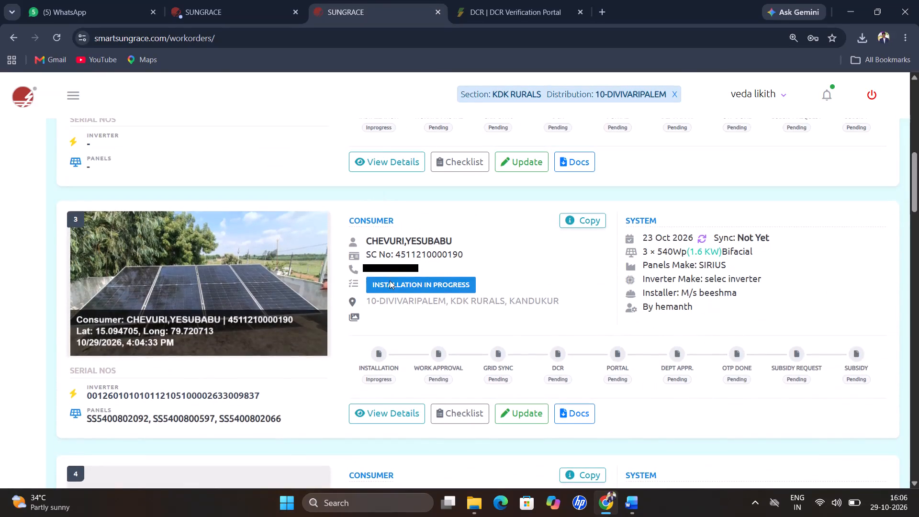
# Review the 10-DIVIVARIPALEM installations, checking each one's site photo, inverter and panel serial numbers and installation status.
pyautogui.scroll(3, 331, 287)
pyautogui.scroll(4, 385, 257)
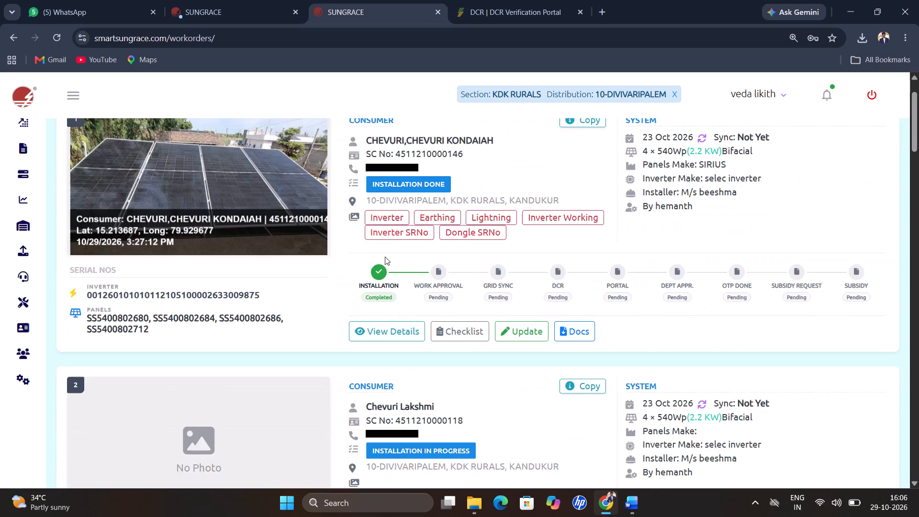
pyautogui.scroll(6, 385, 257)
pyautogui.scroll(-8, 370, 287)
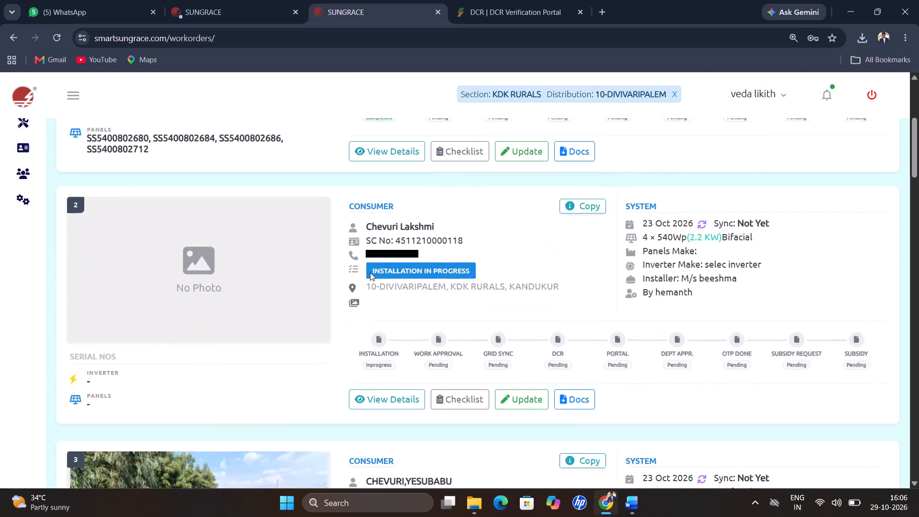
pyautogui.scroll(-15, 370, 270)
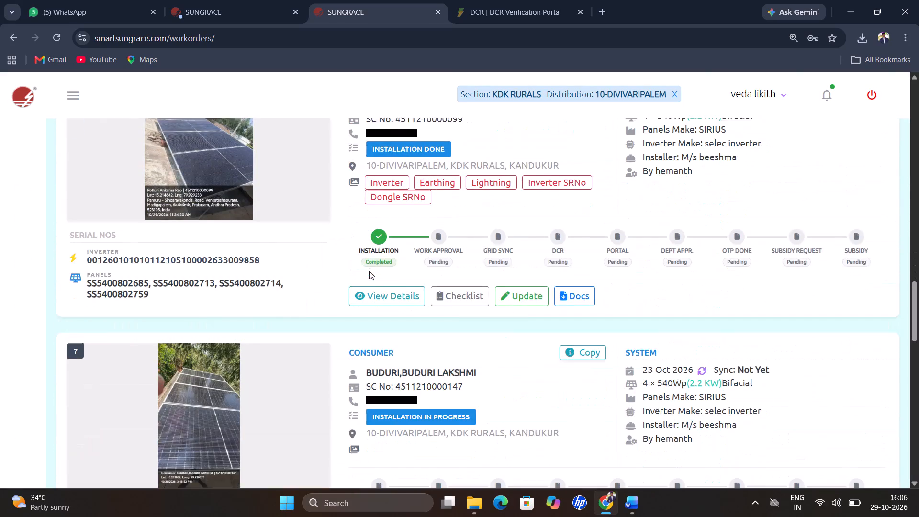
pyautogui.scroll(1, 418, 249)
pyautogui.scroll(-1, 446, 260)
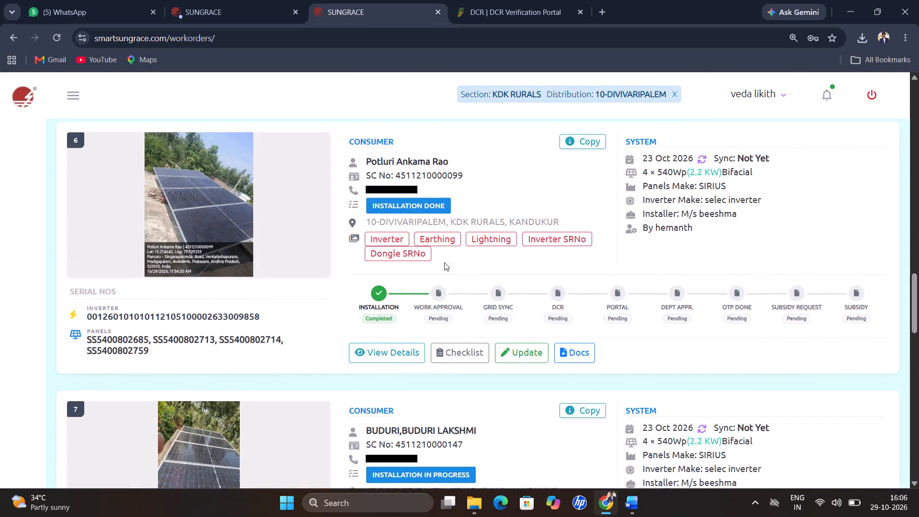
pyautogui.scroll(-5, 444, 262)
pyautogui.scroll(-4, 476, 296)
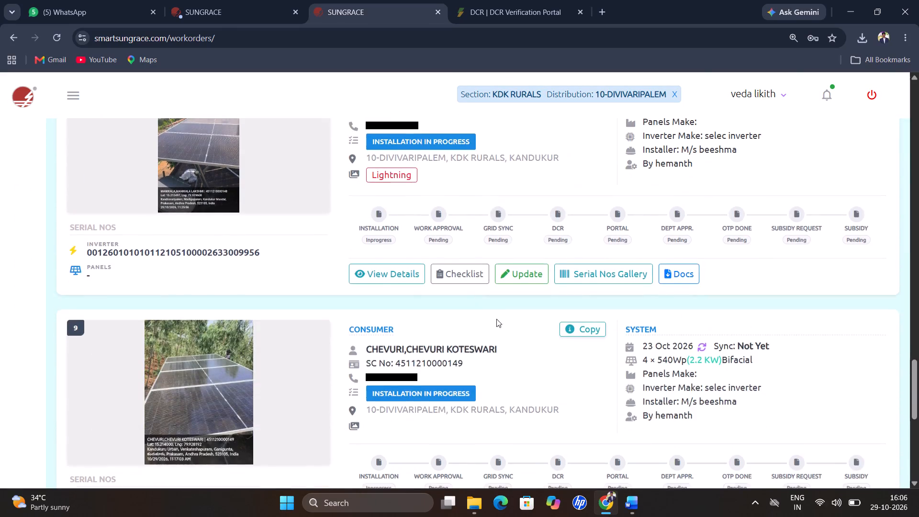
pyautogui.scroll(-3, 528, 329)
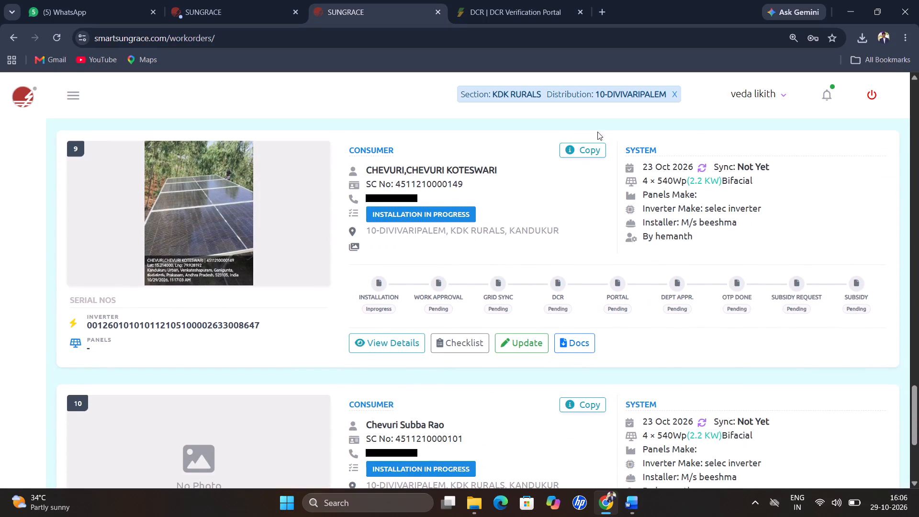
pyautogui.click(520, 344)
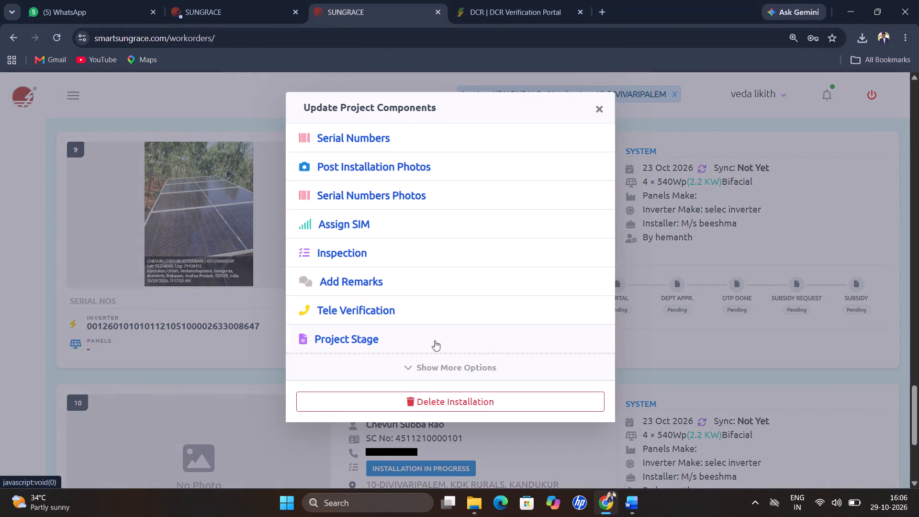
pyautogui.click(381, 142)
pyautogui.click(329, 190)
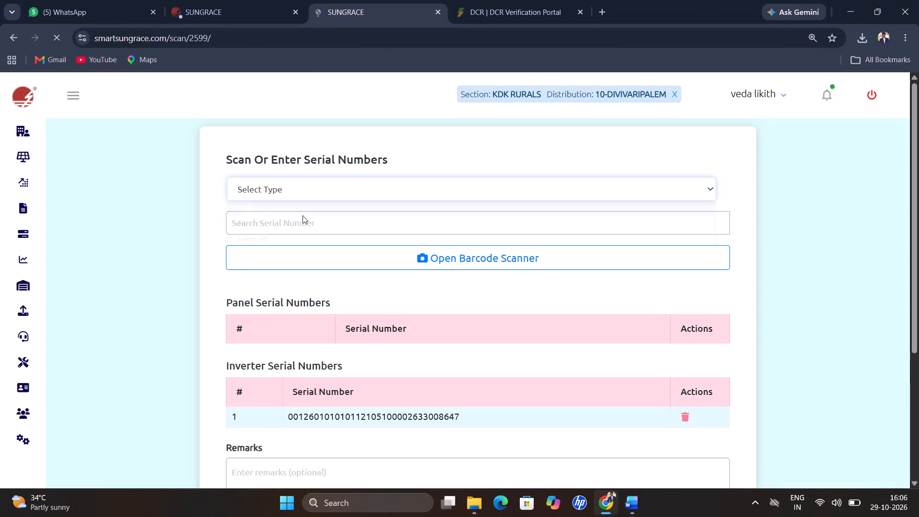
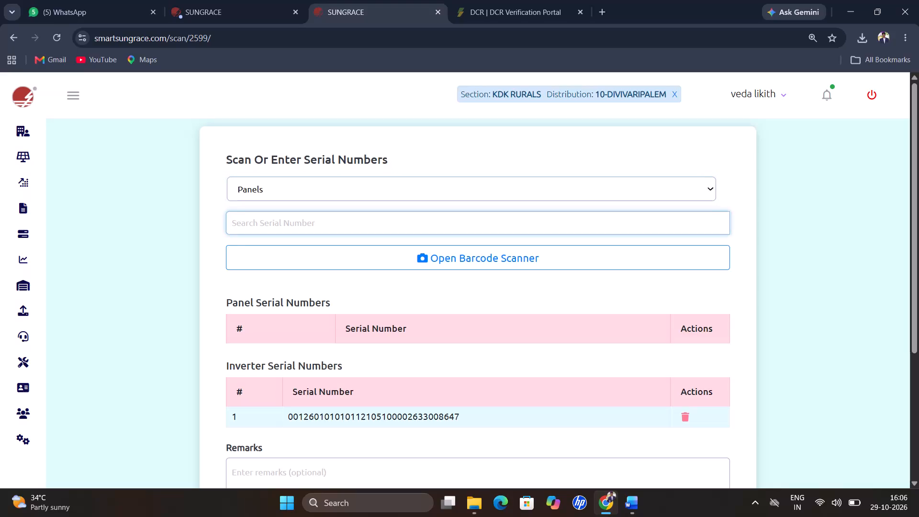
pyautogui.hotkey('ctrl', 'v')
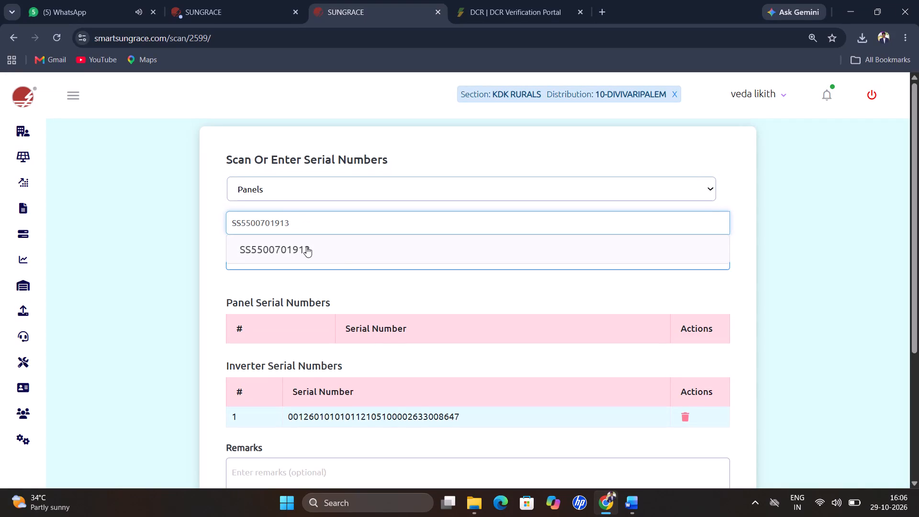
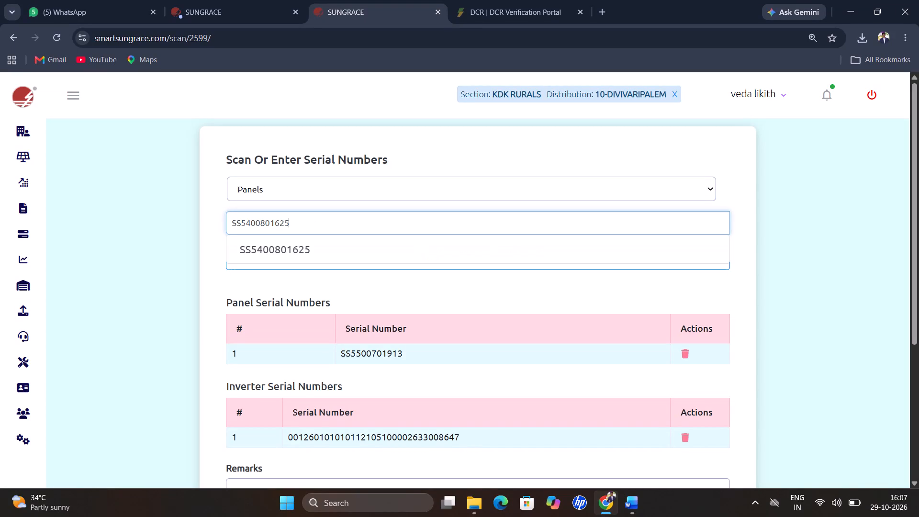
pyautogui.click(308, 252)
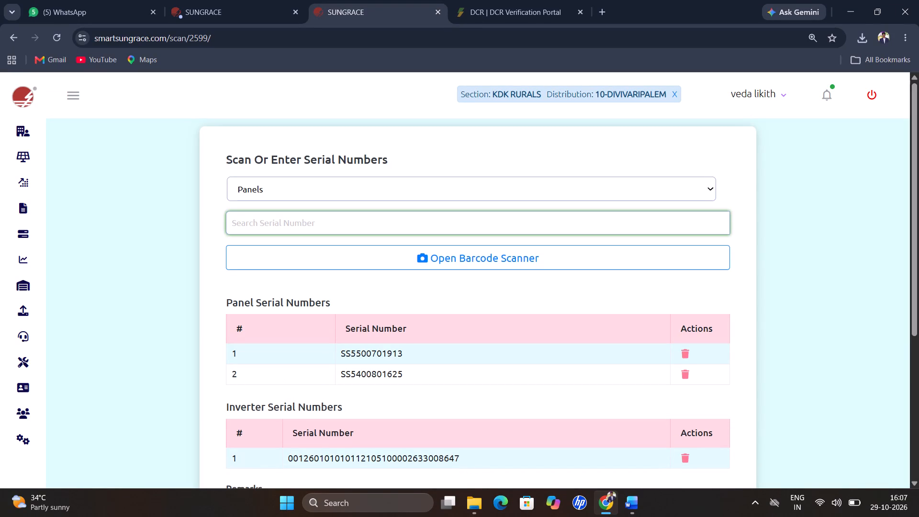
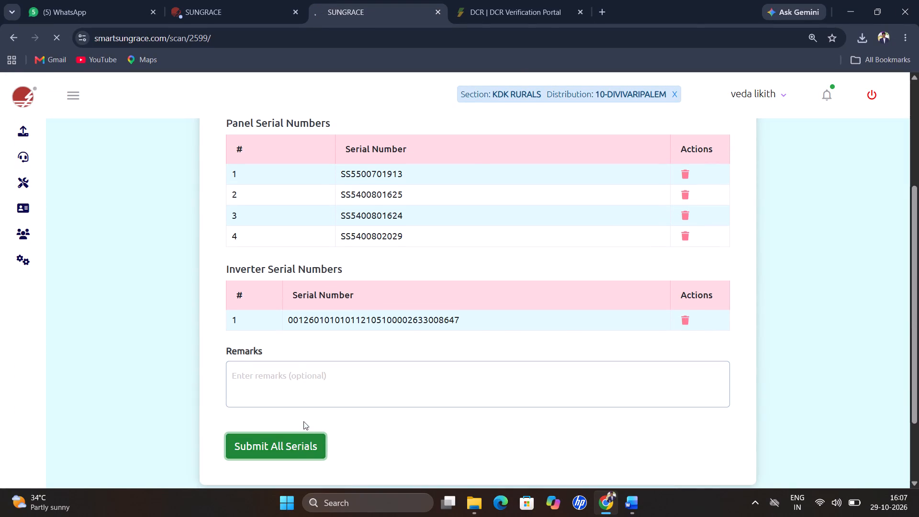
# Submit all four panel serial numbers and the inverter serial number for the 10-DIVIVARIPALEM installation, leaving the remarks empty.
pyautogui.click(550, 117)
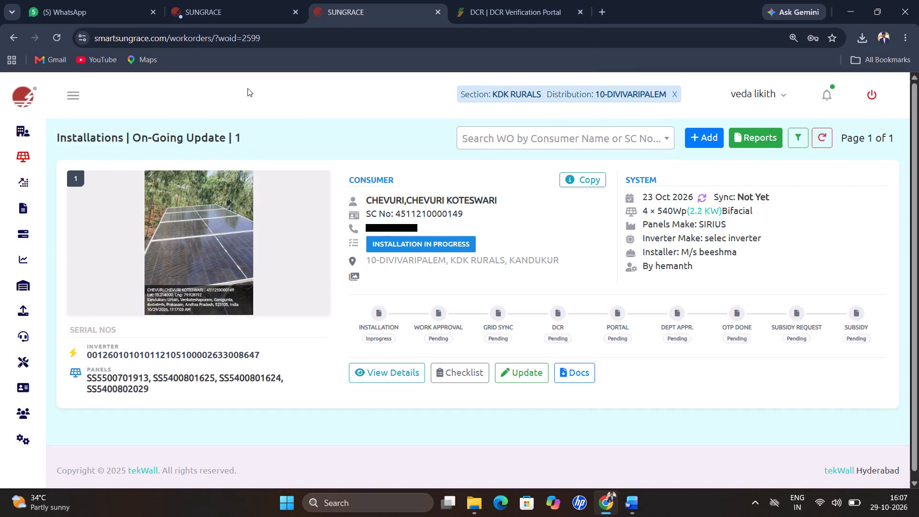
# List the total installations for section KDK RURALS, distribution 10-DIVIVARIPALEM.
pyautogui.scroll(4, 332, 126)
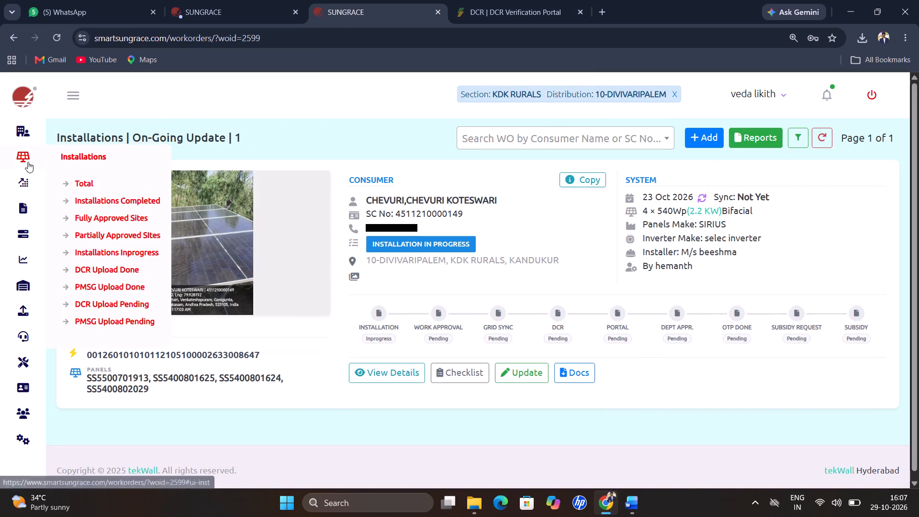
pyautogui.click(87, 178)
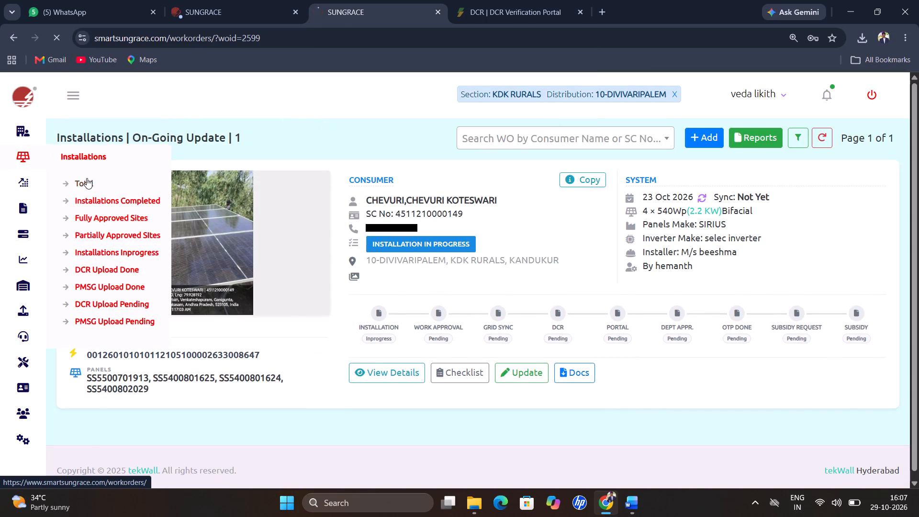
pyautogui.scroll(2, 425, 267)
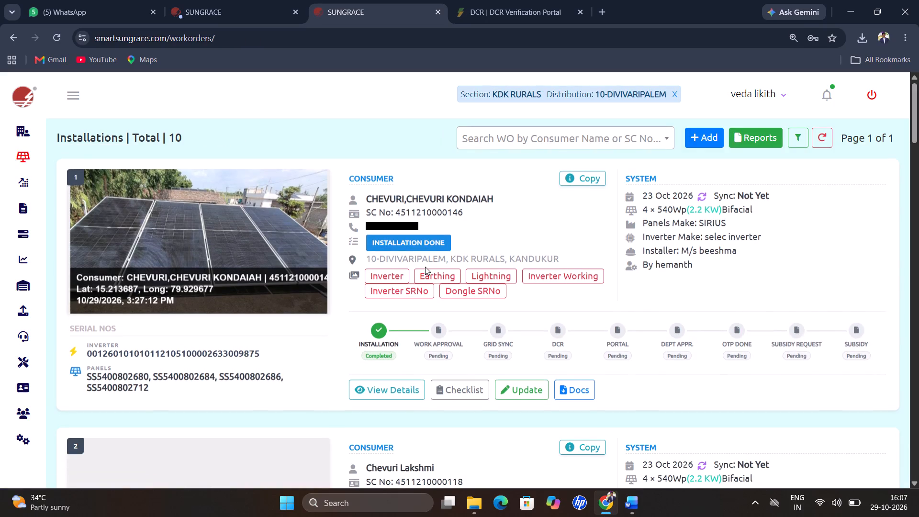
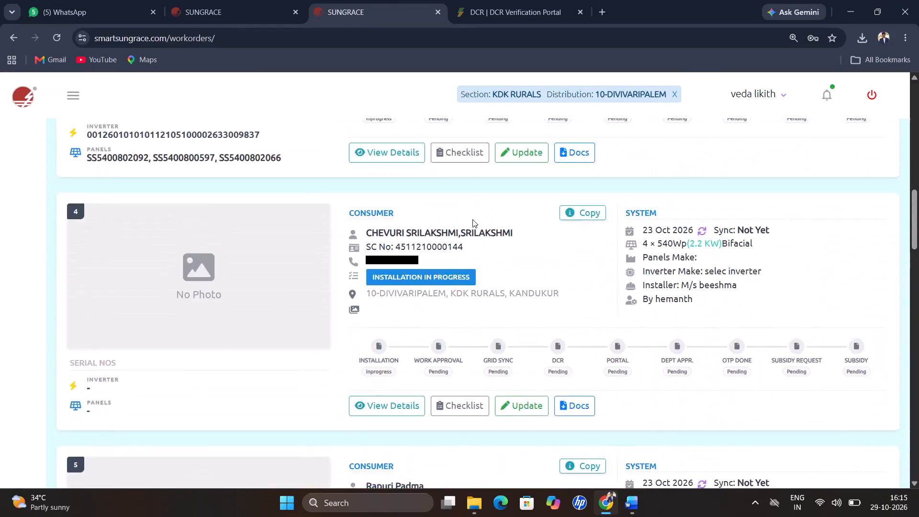
# Examine the 10-DIVIVARIPALEM installation records, checking each consumer's SC number, site photo and inverter and panel serial numbers.
pyautogui.scroll(8, 472, 219)
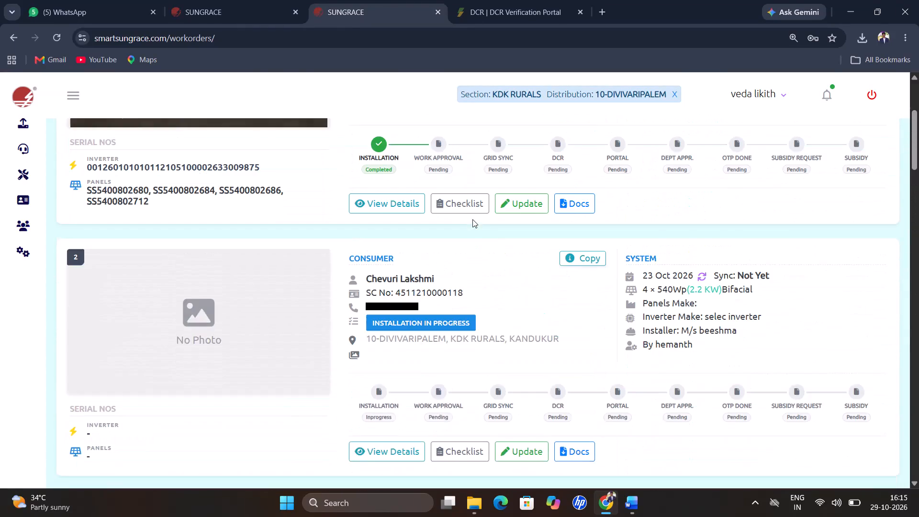
pyautogui.scroll(6, 472, 219)
pyautogui.scroll(-10, 472, 219)
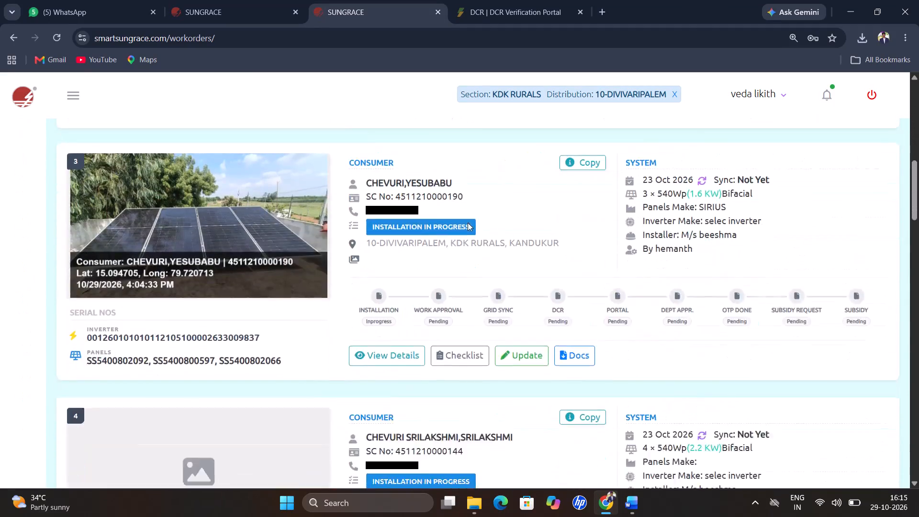
pyautogui.scroll(-19, 468, 223)
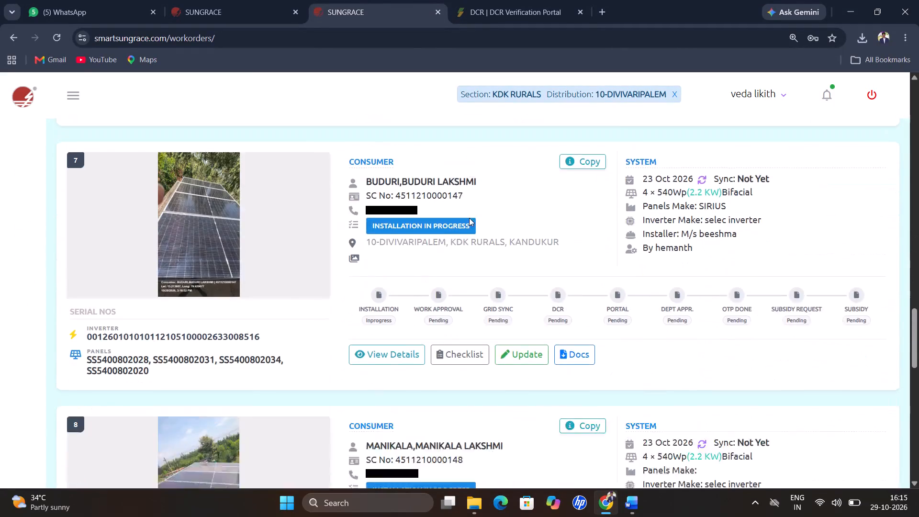
pyautogui.scroll(-17, 469, 218)
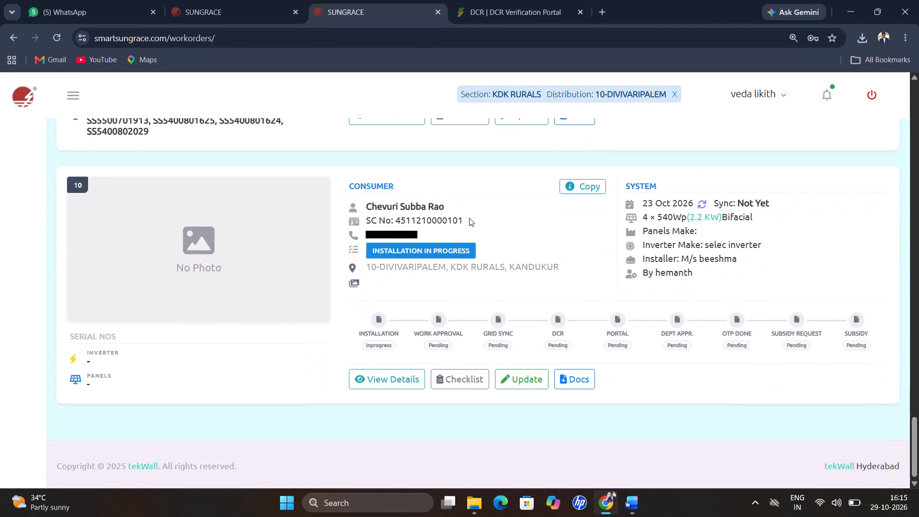
pyautogui.scroll(4, 469, 218)
pyautogui.scroll(20, 469, 218)
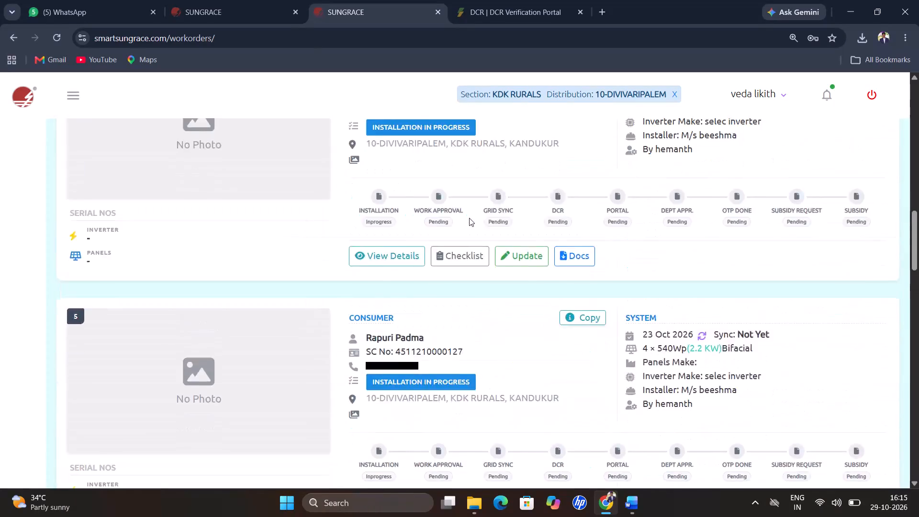
pyautogui.scroll(18, 469, 218)
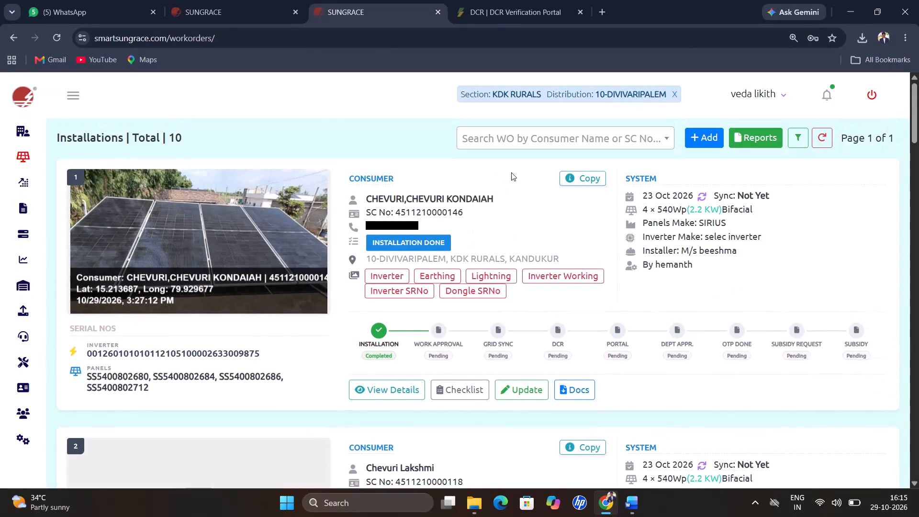
# Search the 10-DIVIVARIPALEM work orders for 121 and show the first suggested installation.
pyautogui.click(520, 138)
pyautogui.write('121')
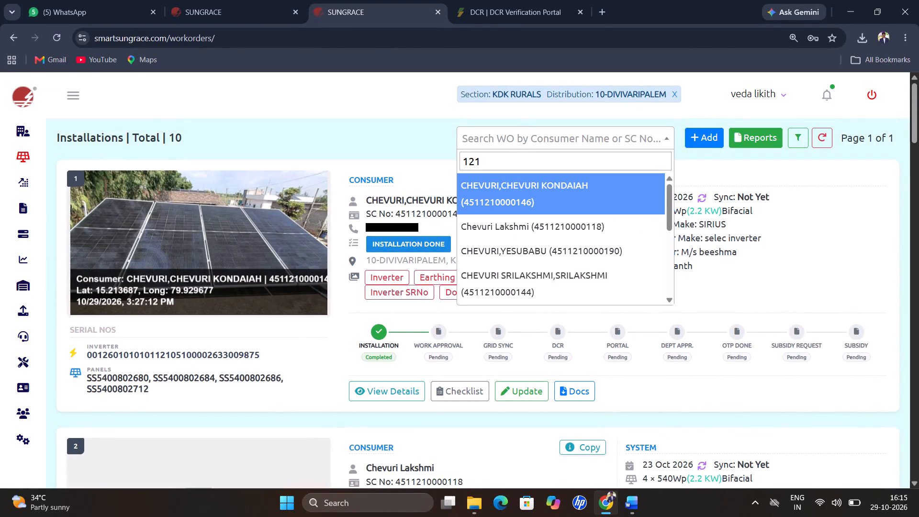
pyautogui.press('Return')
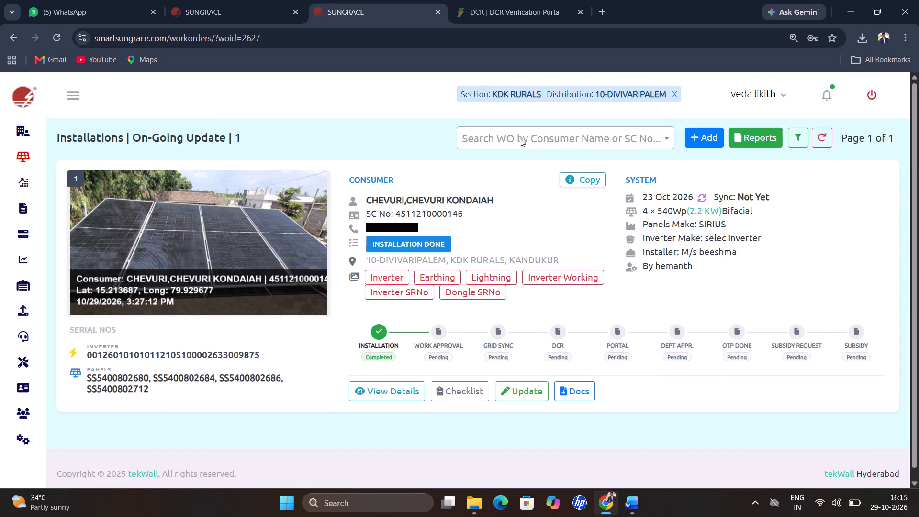
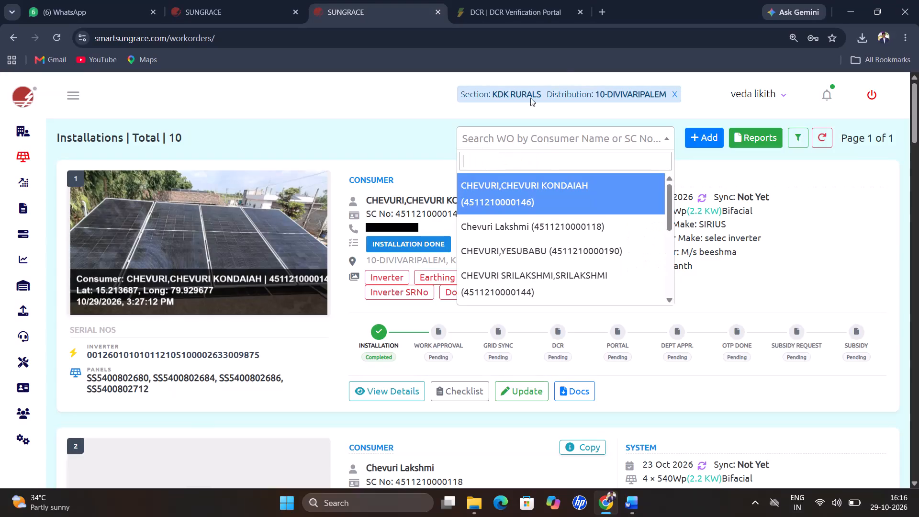
pyautogui.click(676, 93)
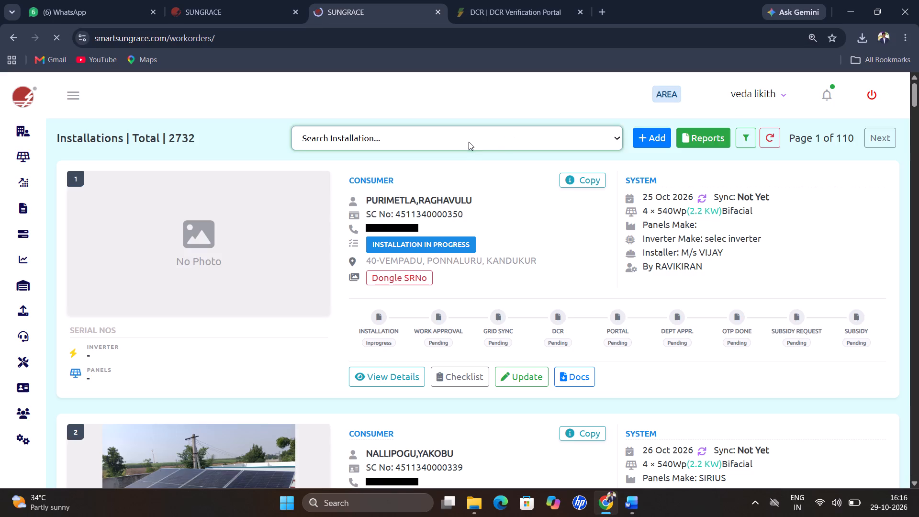
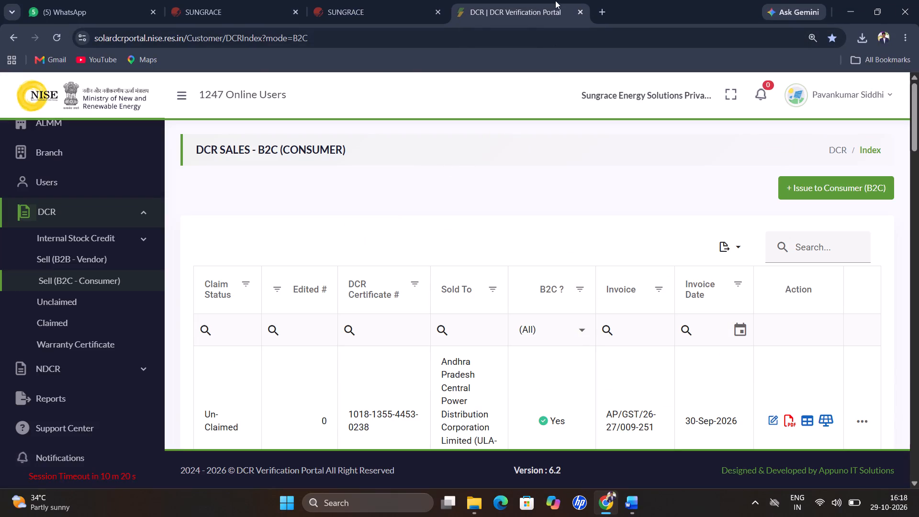
# Close the DCR Verification Portal page and return to the 41-SAMEERAPALEM (K) installation record in KDK RURALS.
pyautogui.click(578, 10)
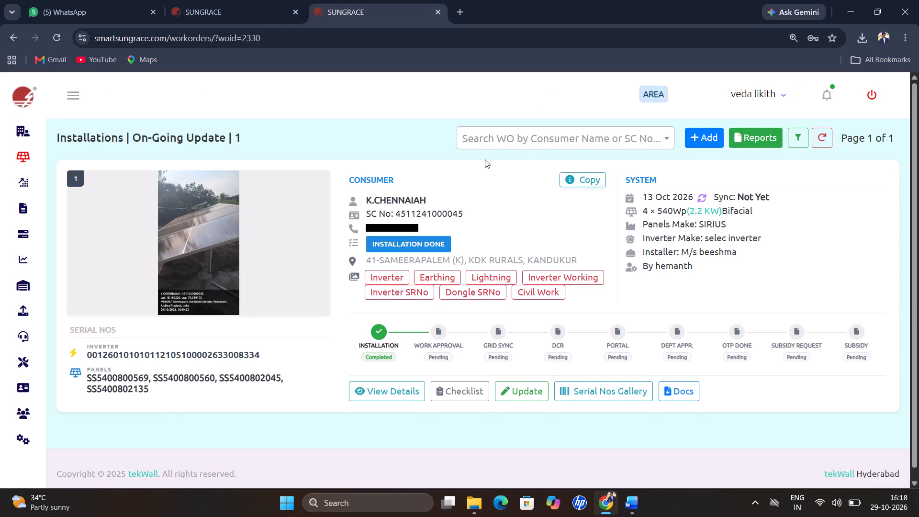
pyautogui.scroll(-1, 481, 152)
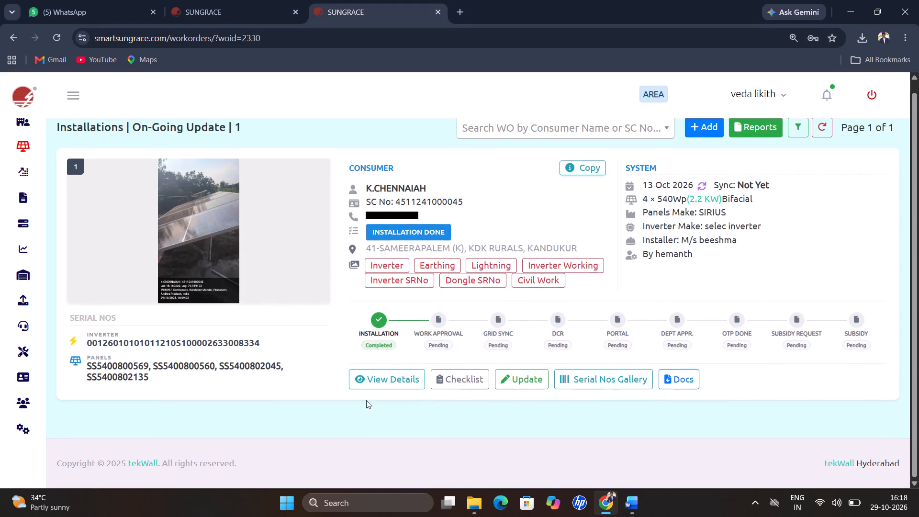
# Switch to the other open SUNGRACE page with the 01-LINGASAMUDRAM, L.SAMUDRAM installation record.
pyautogui.click(249, 0)
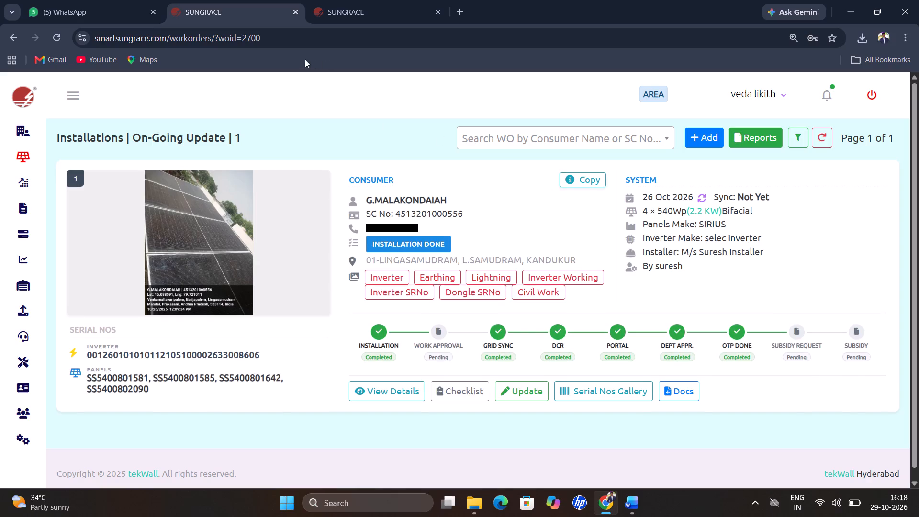
pyautogui.click(75, 181)
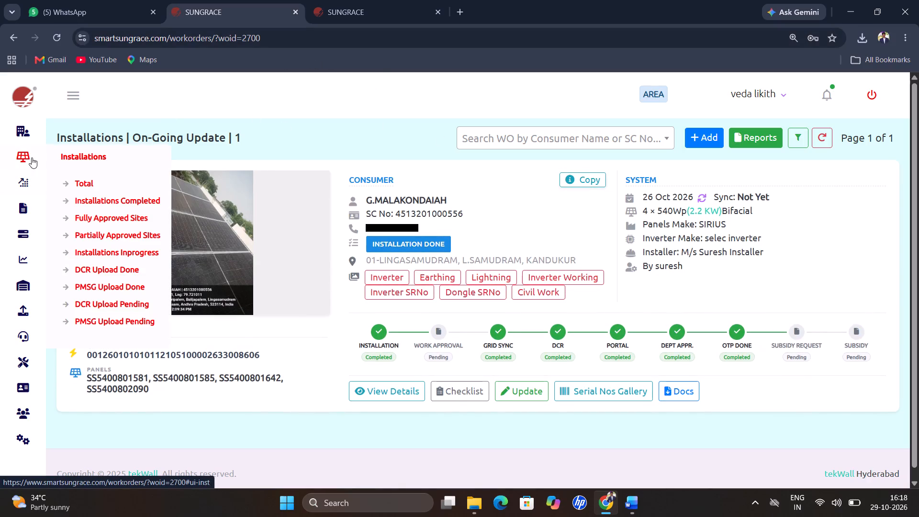
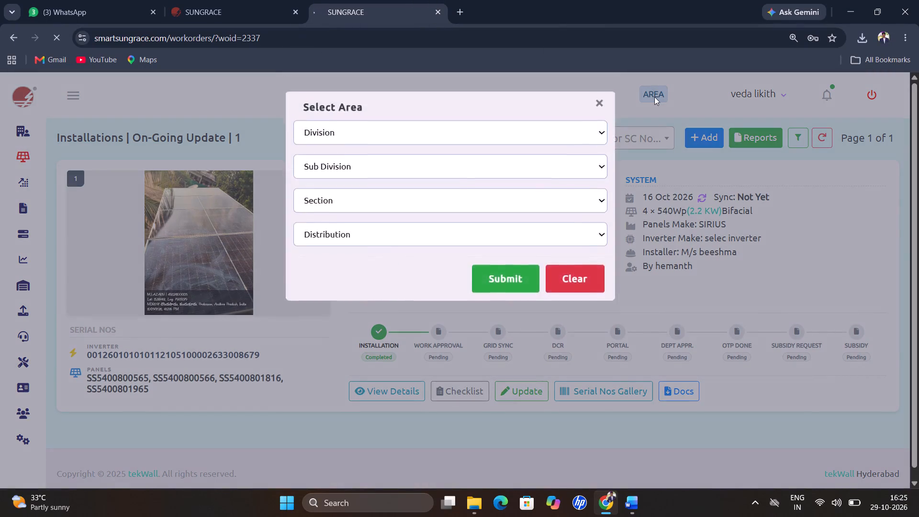
# Set the area filter's sub division to KANDUKUR RURALS and open the section choices.
pyautogui.click(652, 93)
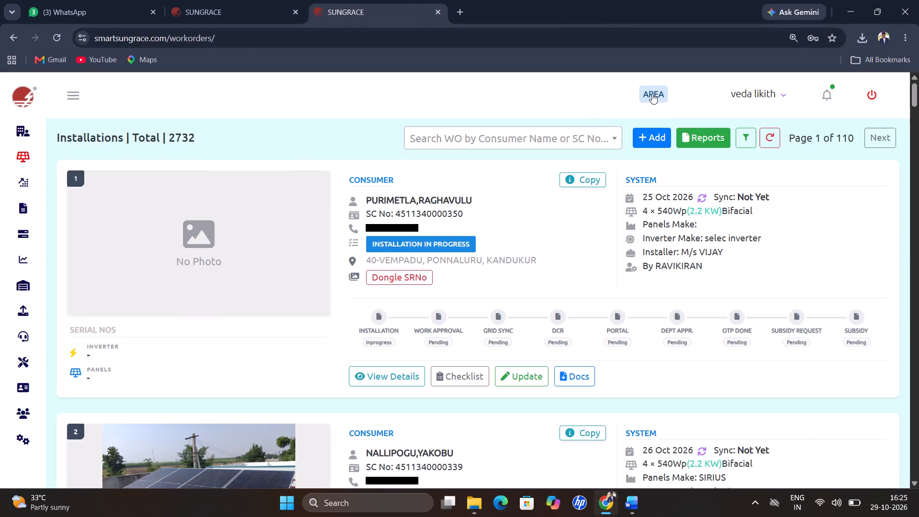
pyautogui.click(431, 165)
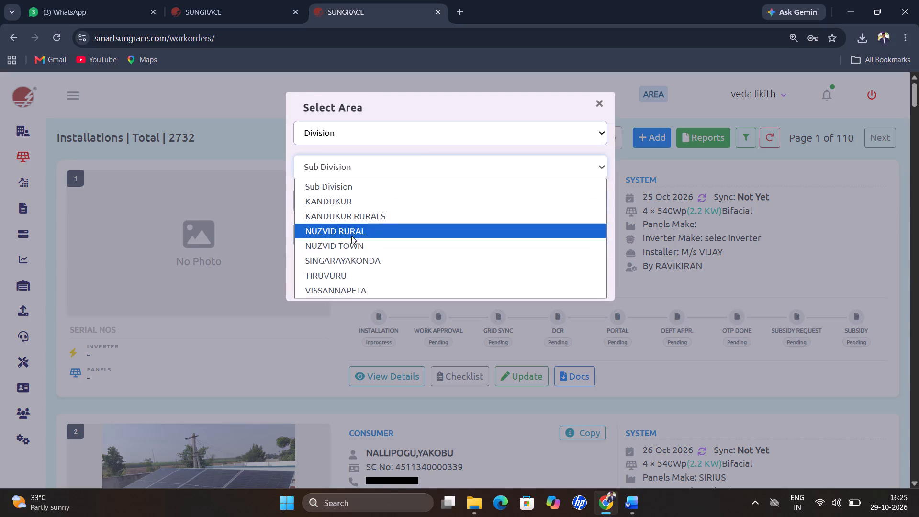
pyautogui.click(356, 216)
pyautogui.click(351, 208)
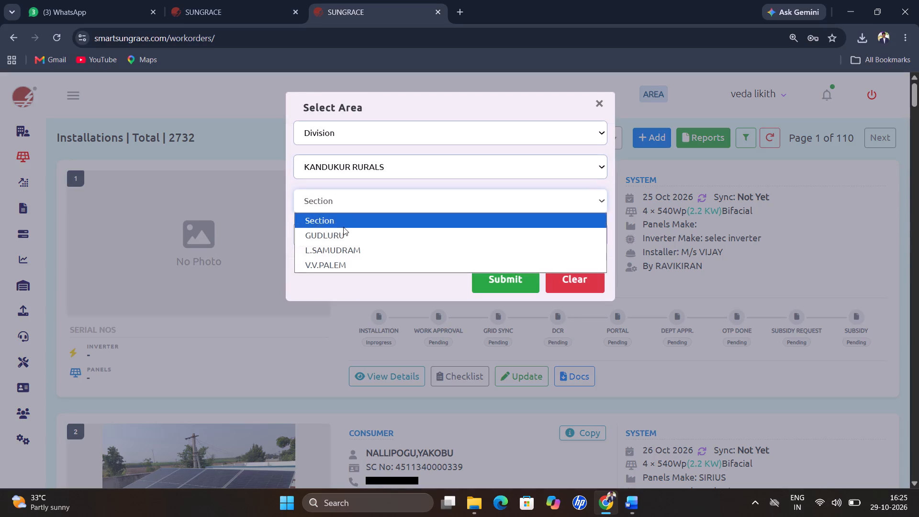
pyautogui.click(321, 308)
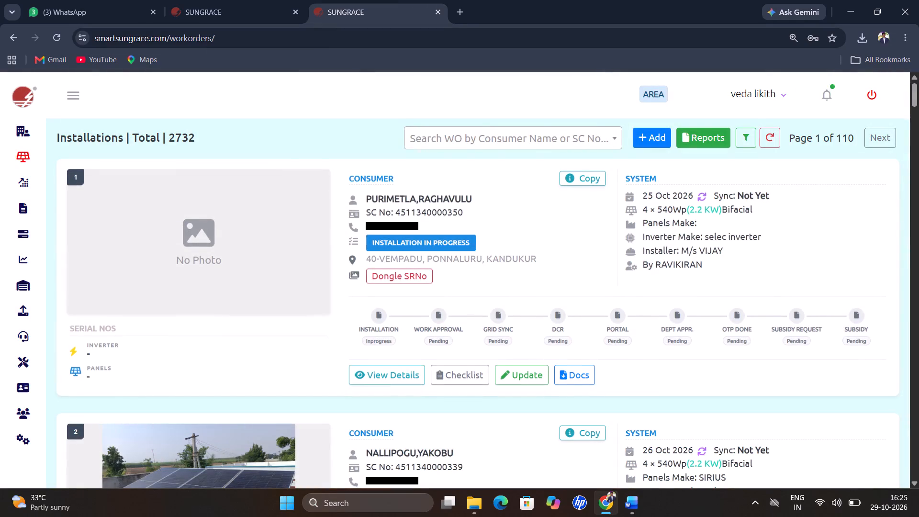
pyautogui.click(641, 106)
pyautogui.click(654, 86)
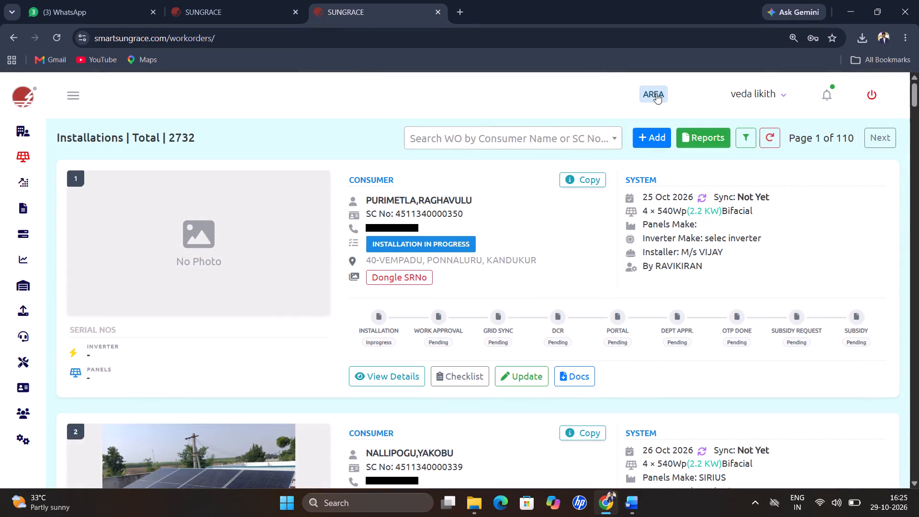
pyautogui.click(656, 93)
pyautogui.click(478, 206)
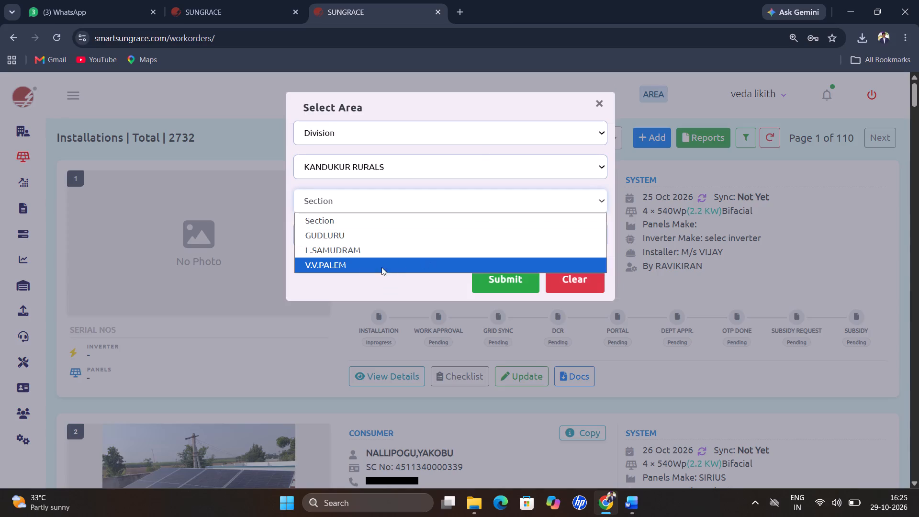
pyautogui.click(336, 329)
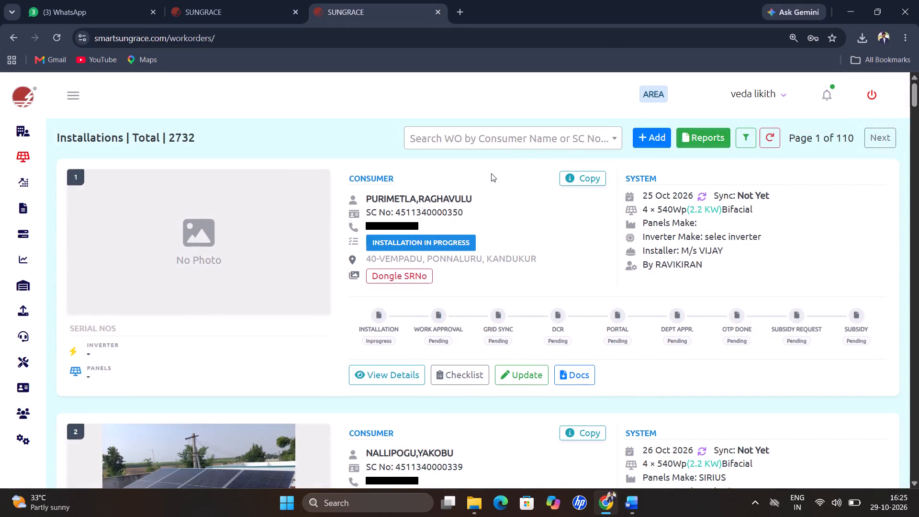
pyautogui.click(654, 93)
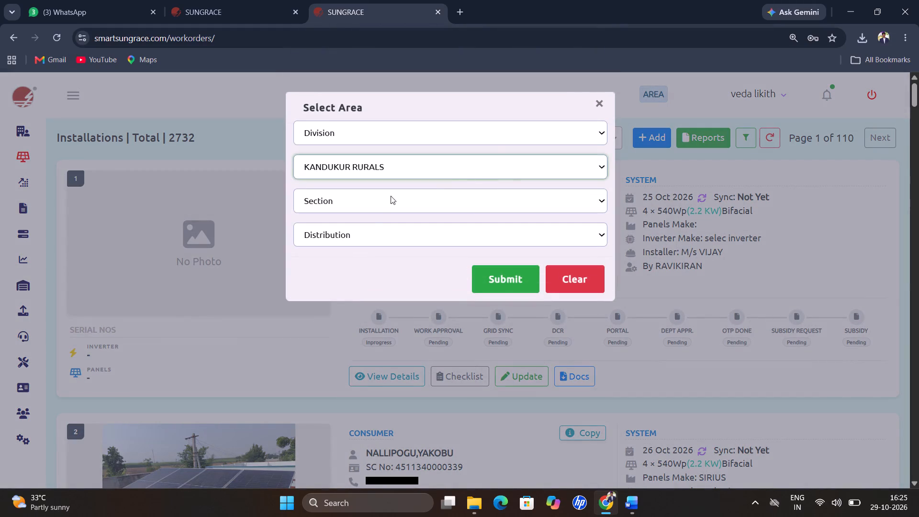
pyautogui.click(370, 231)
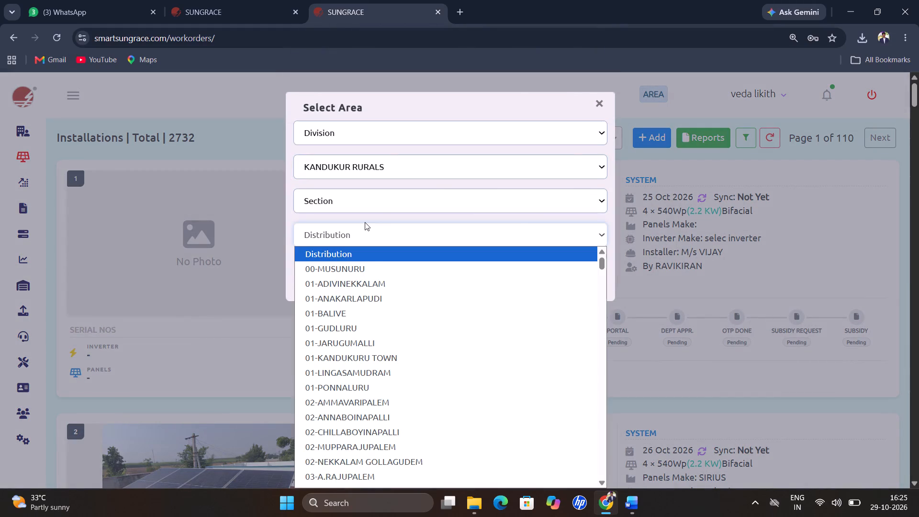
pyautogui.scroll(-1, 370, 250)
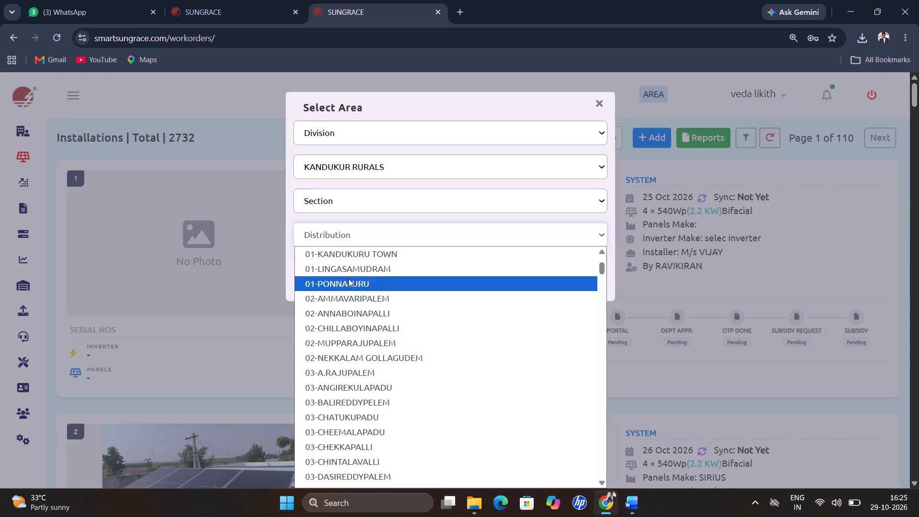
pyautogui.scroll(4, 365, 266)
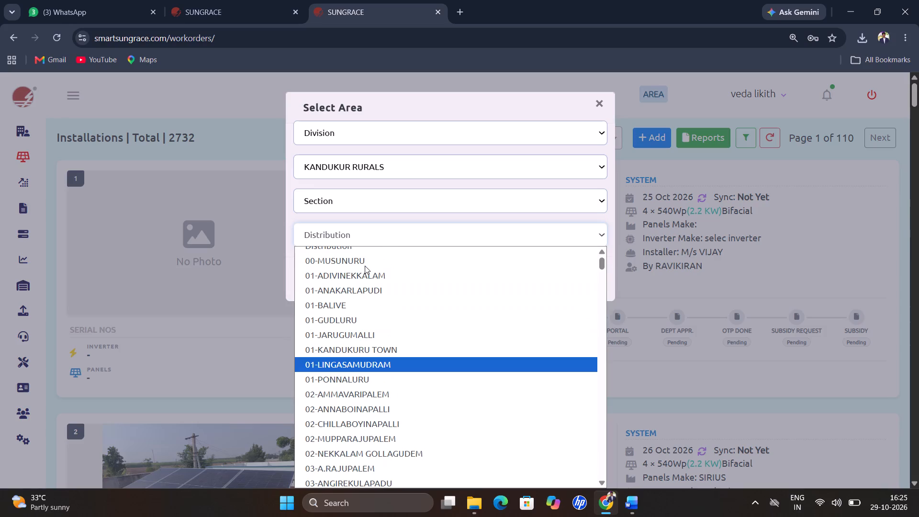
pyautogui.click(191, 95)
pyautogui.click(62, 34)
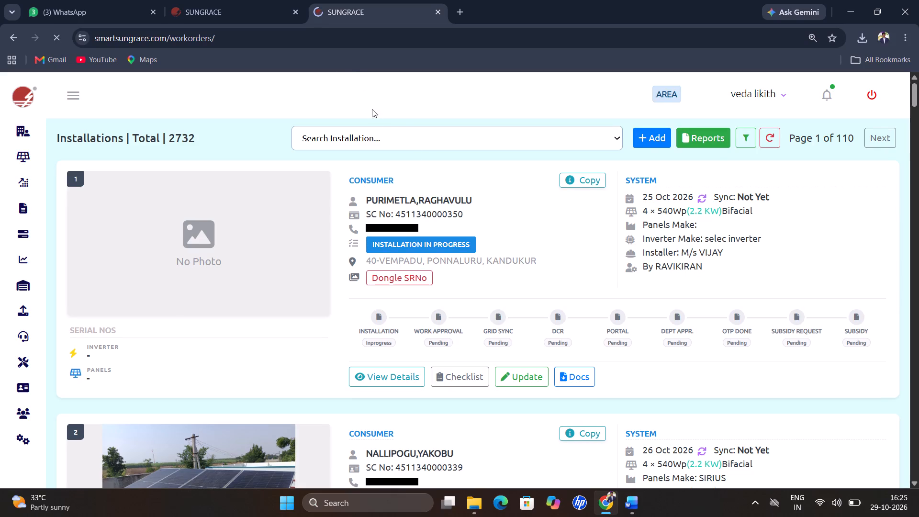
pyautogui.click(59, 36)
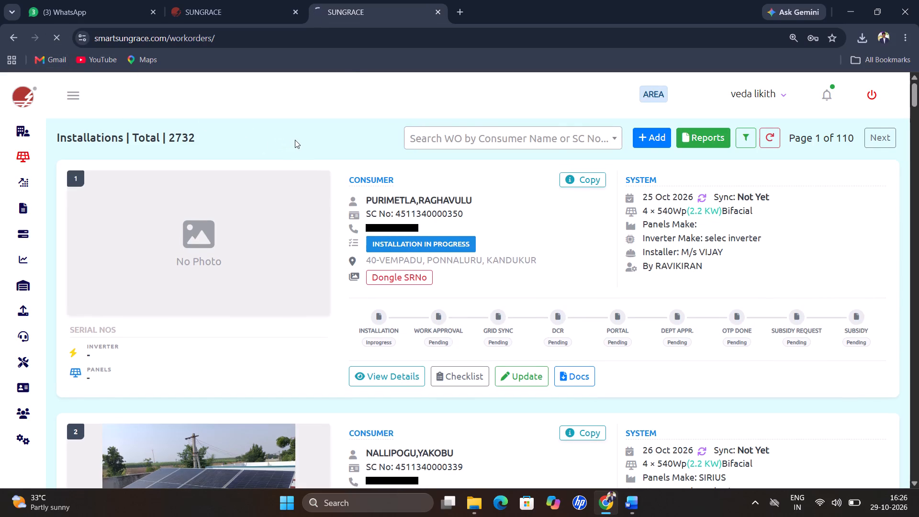
# Filter the installations list by area to section KDK RURALS and distribution 10-DIVIVARIPALEM.
pyautogui.click(660, 87)
pyautogui.click(657, 96)
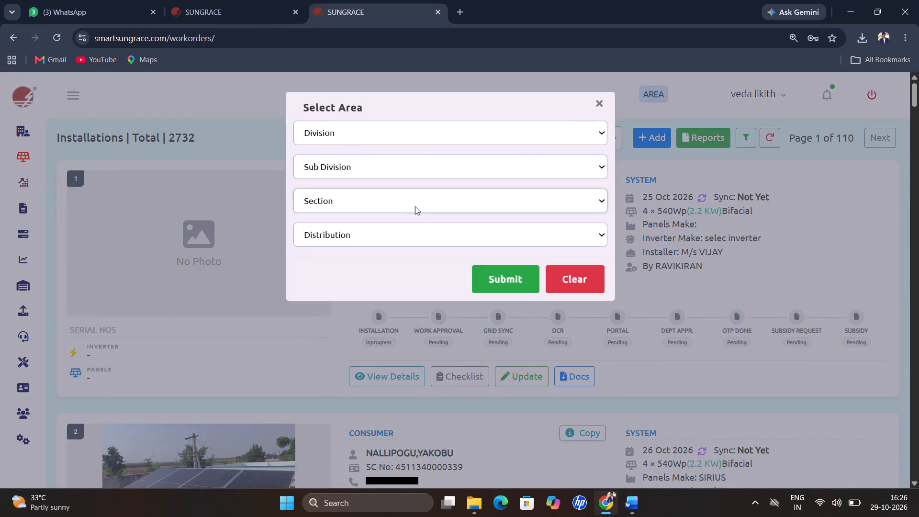
pyautogui.click(411, 208)
pyautogui.click(350, 314)
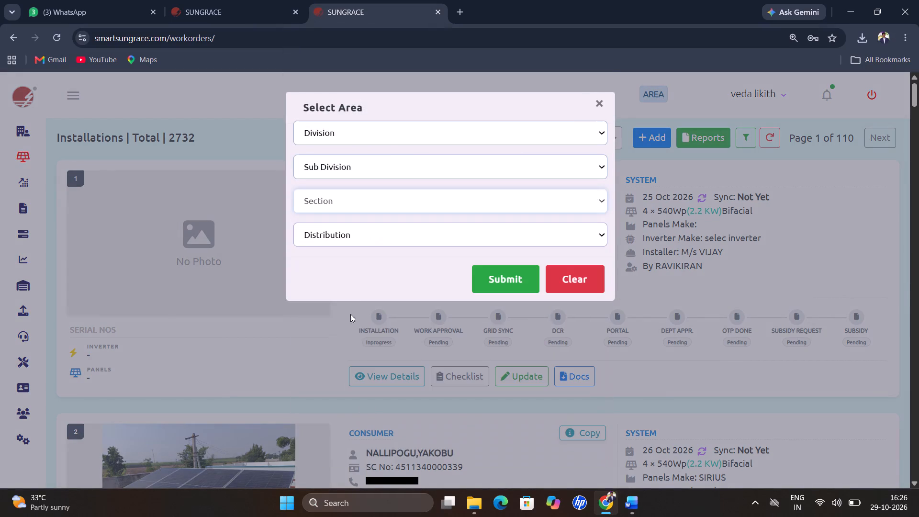
pyautogui.click(318, 235)
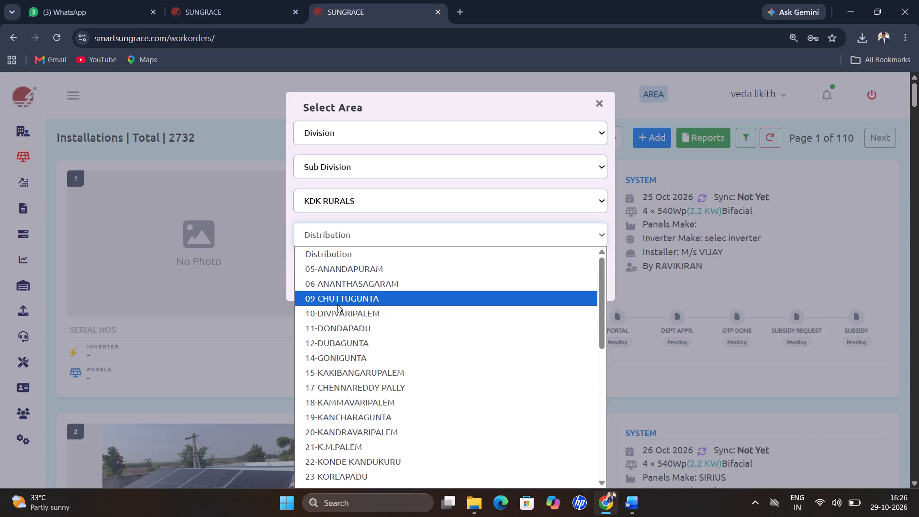
pyautogui.click(373, 314)
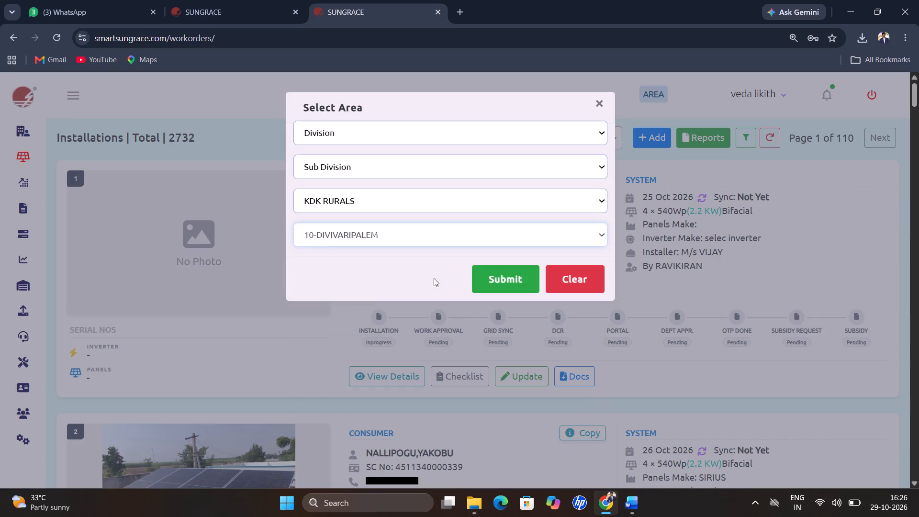
pyautogui.click(497, 275)
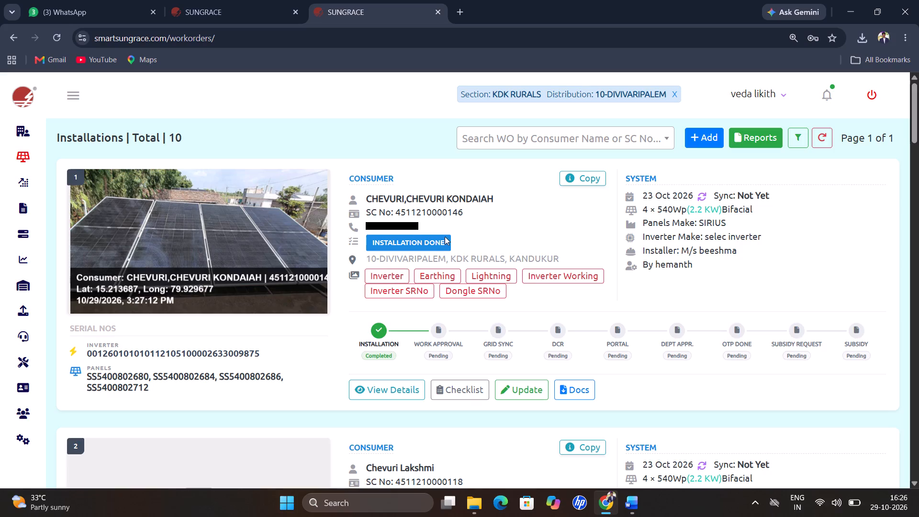
# Review the 10-DIVIVARIPALEM installation records for their site photos, panel and inverter serial numbers, and installation status.
pyautogui.scroll(-10, 441, 232)
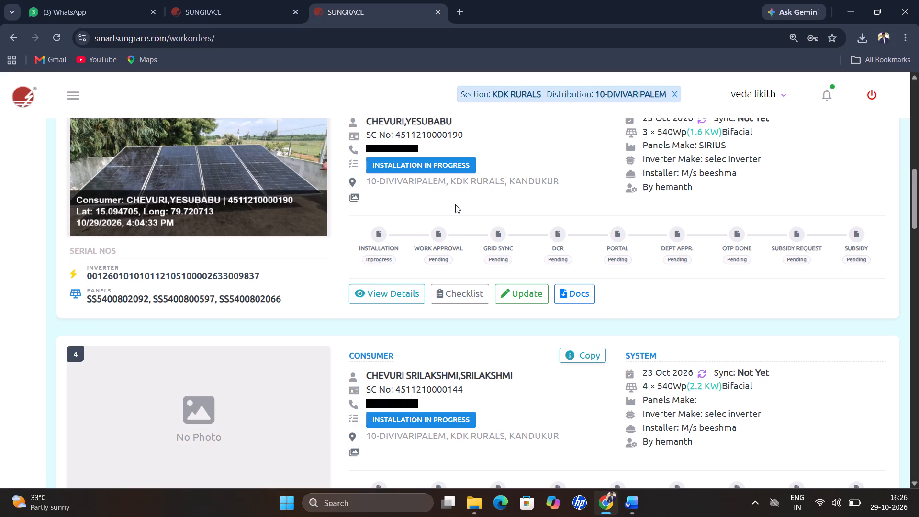
pyautogui.scroll(-6, 454, 203)
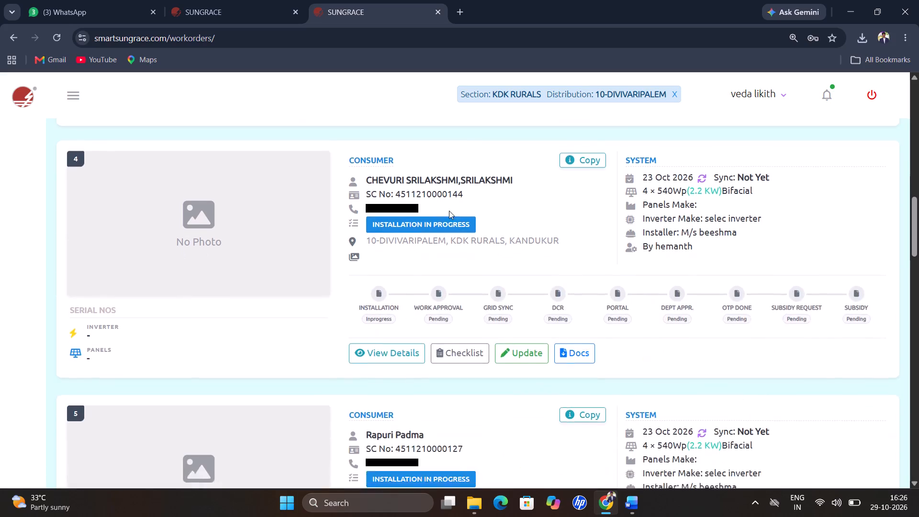
pyautogui.scroll(-8, 449, 211)
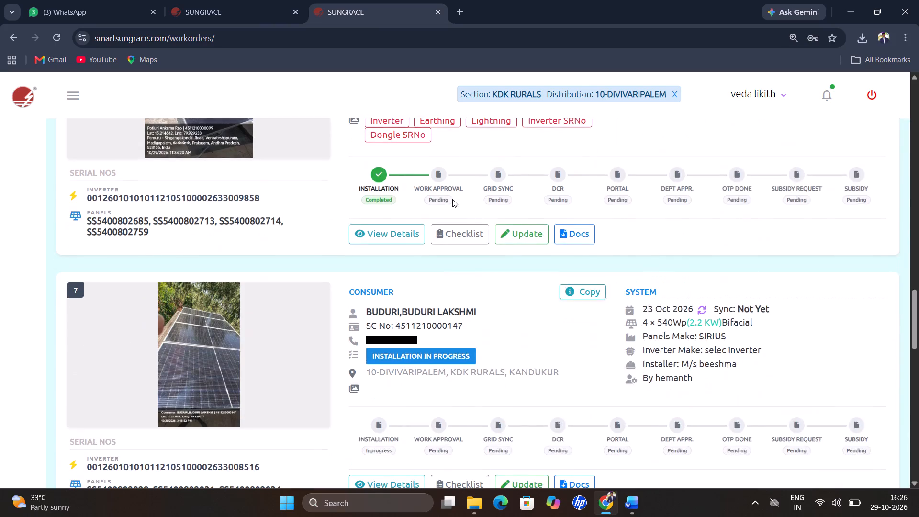
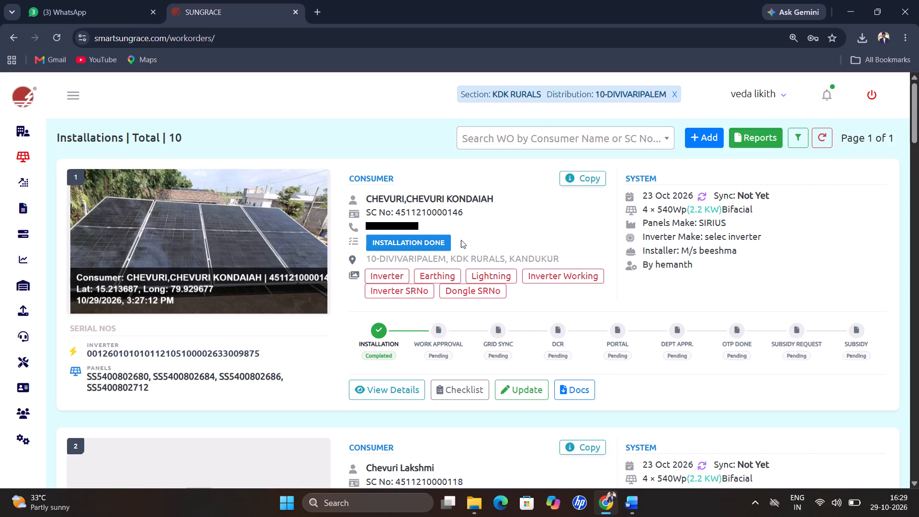
# Review the filtered 10-DIVIVARIPALEM installation records, checking each consumer's site photo, serial numbers and installation status.
pyautogui.scroll(-8, 461, 240)
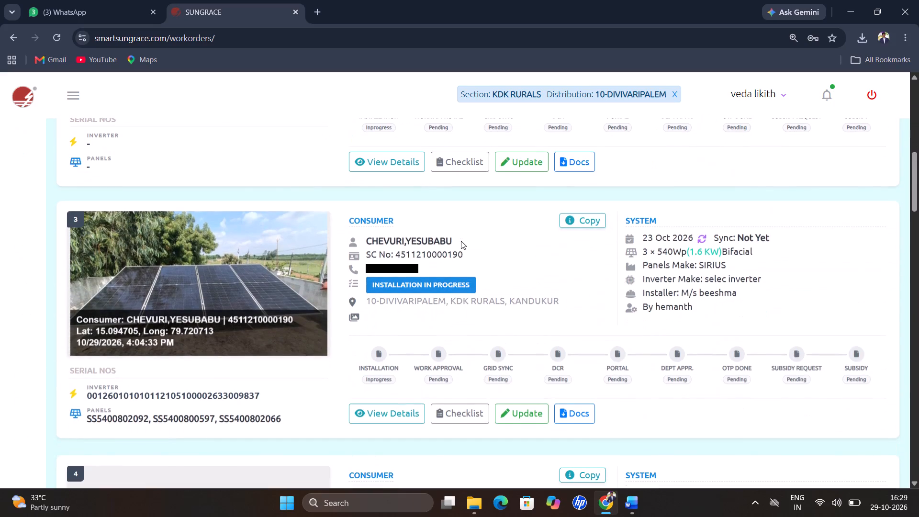
# Examine the remaining 10-DIVIVARIPALEM installation records through the end of the list and back for site photos, inverter and panel serial numbers.
pyautogui.scroll(-5, 461, 241)
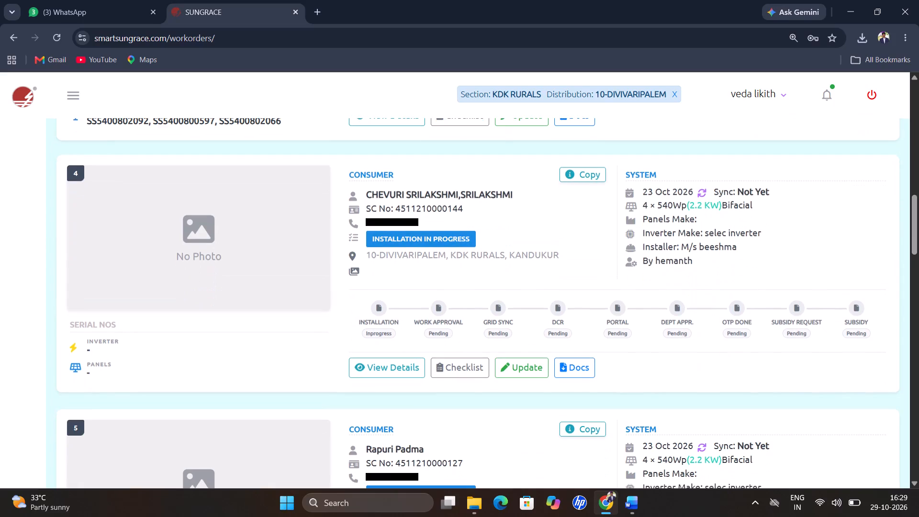
pyautogui.scroll(-3, 461, 241)
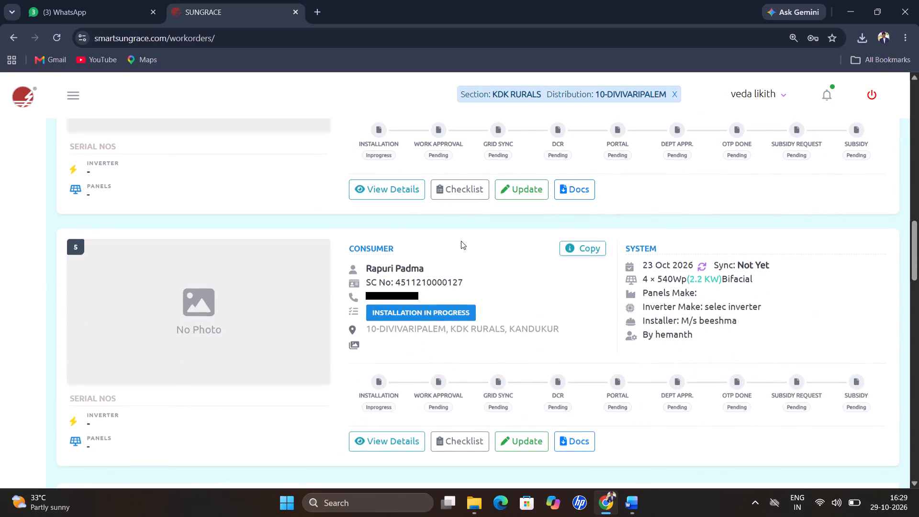
pyautogui.scroll(-8, 461, 241)
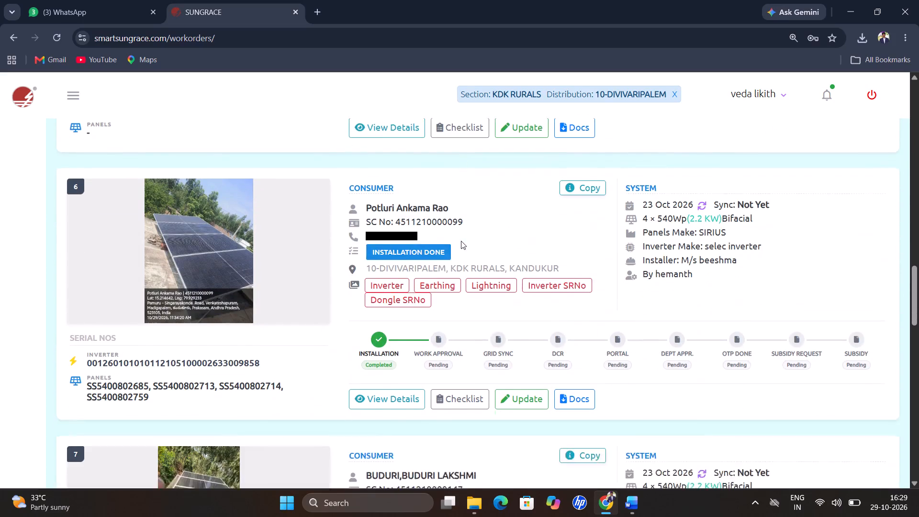
pyautogui.scroll(-8, 461, 241)
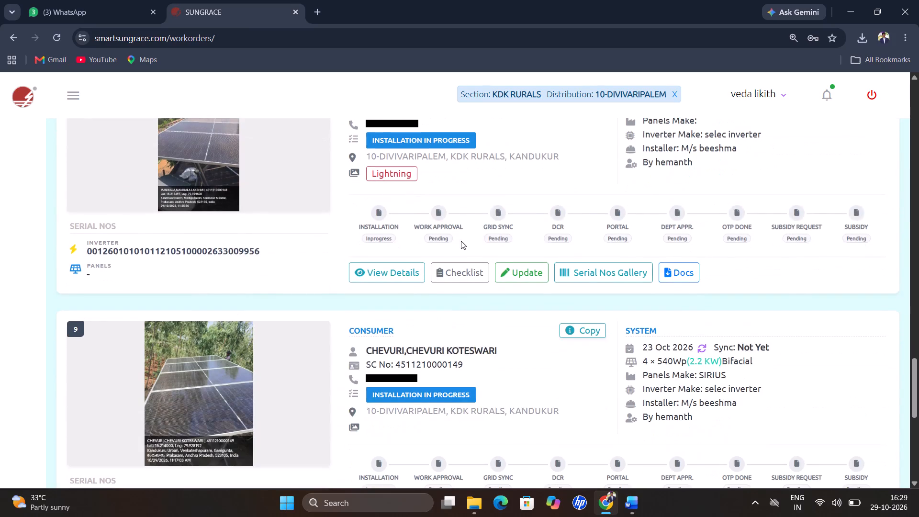
pyautogui.scroll(-13, 461, 241)
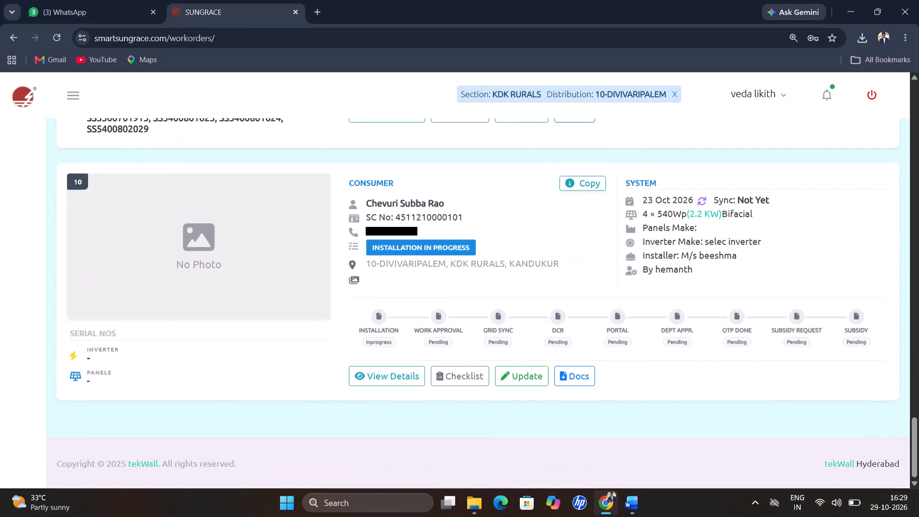
pyautogui.scroll(5, 392, 251)
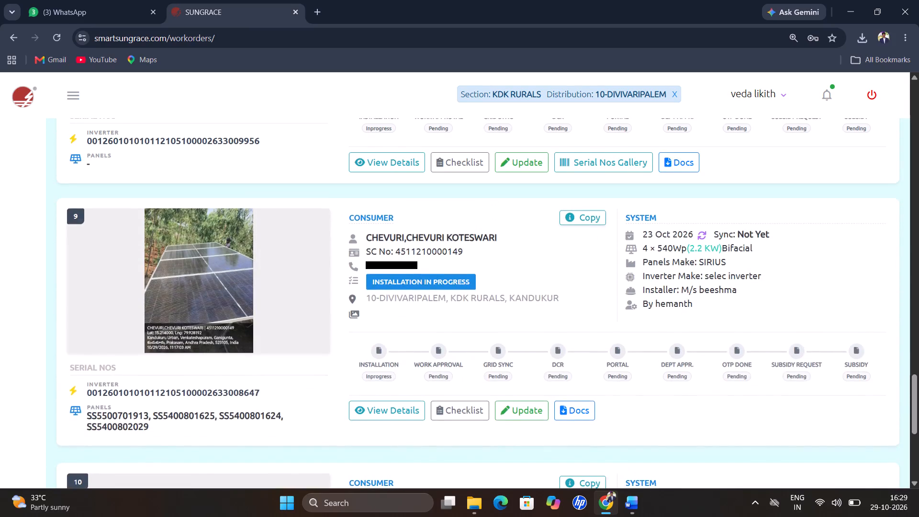
pyautogui.scroll(4, 392, 252)
pyautogui.scroll(-2, 392, 252)
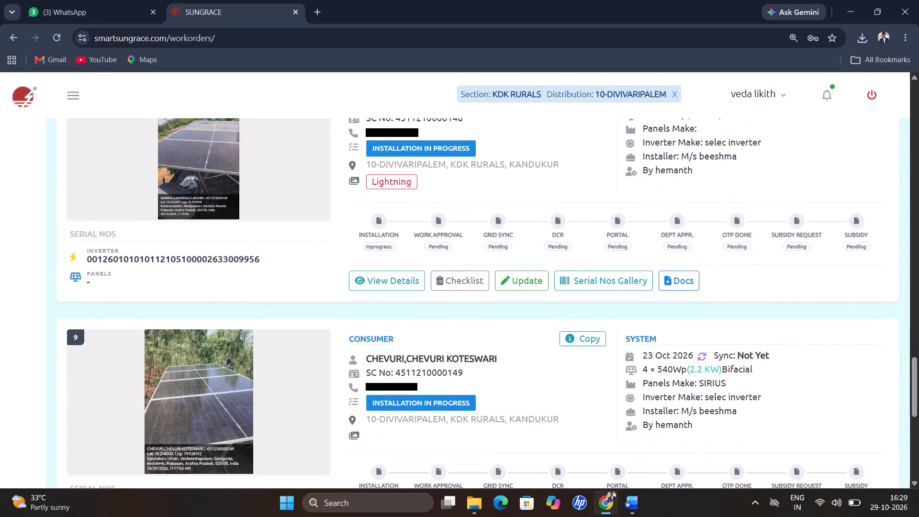
pyautogui.scroll(3, 392, 252)
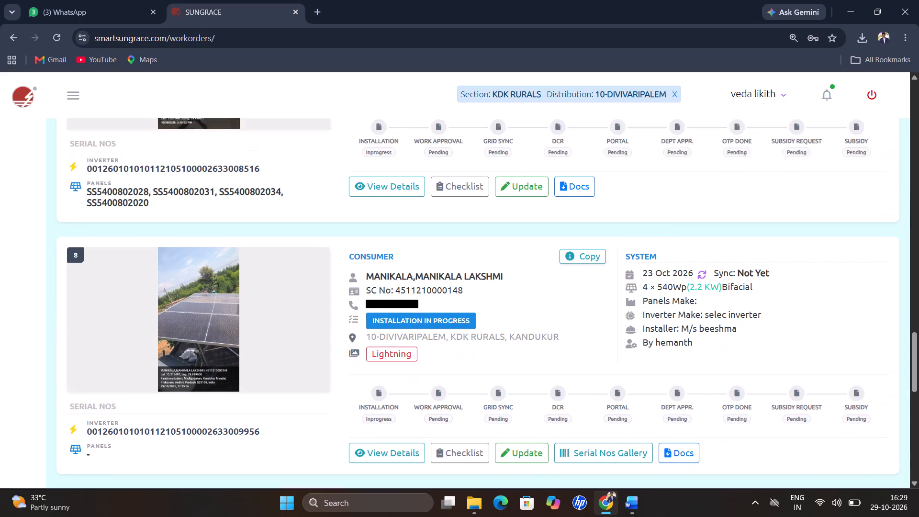
pyautogui.scroll(7, 392, 252)
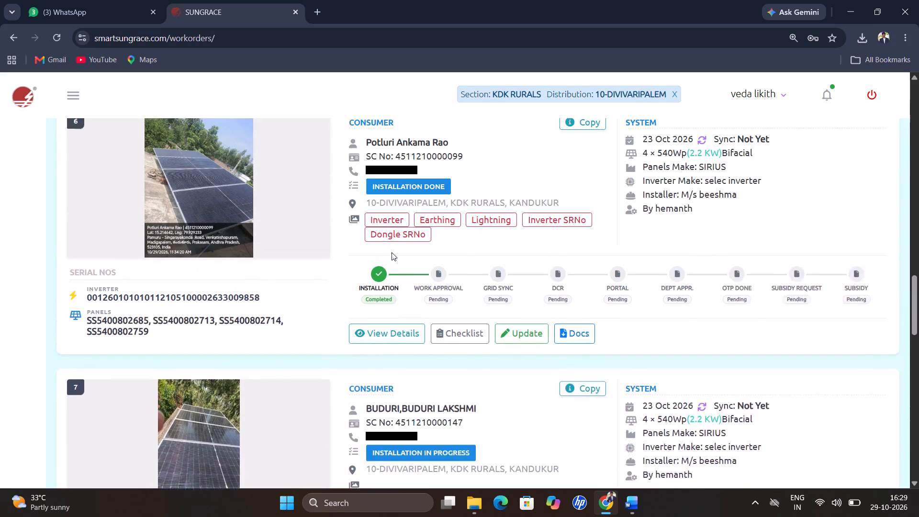
pyautogui.scroll(13, 392, 252)
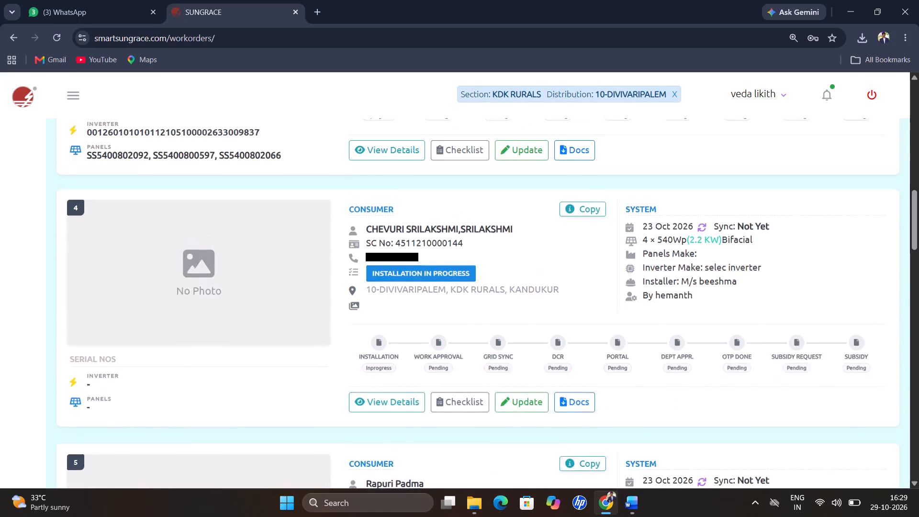
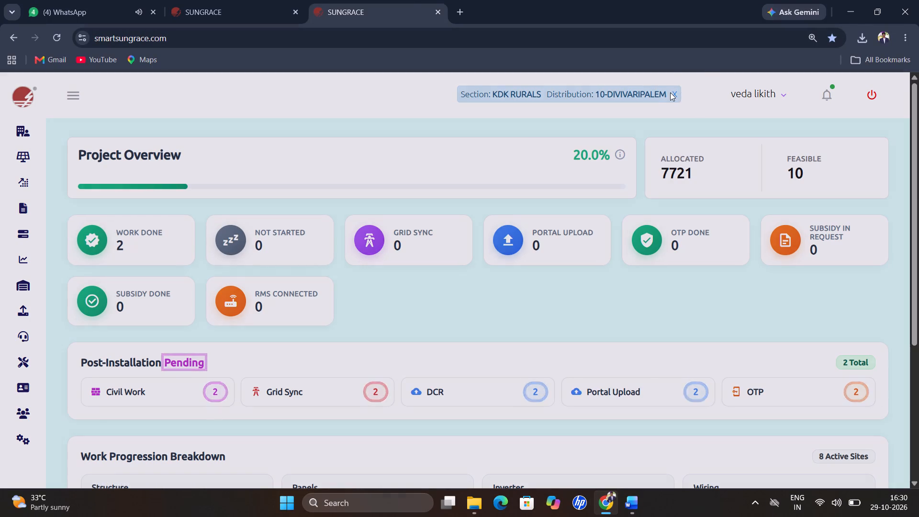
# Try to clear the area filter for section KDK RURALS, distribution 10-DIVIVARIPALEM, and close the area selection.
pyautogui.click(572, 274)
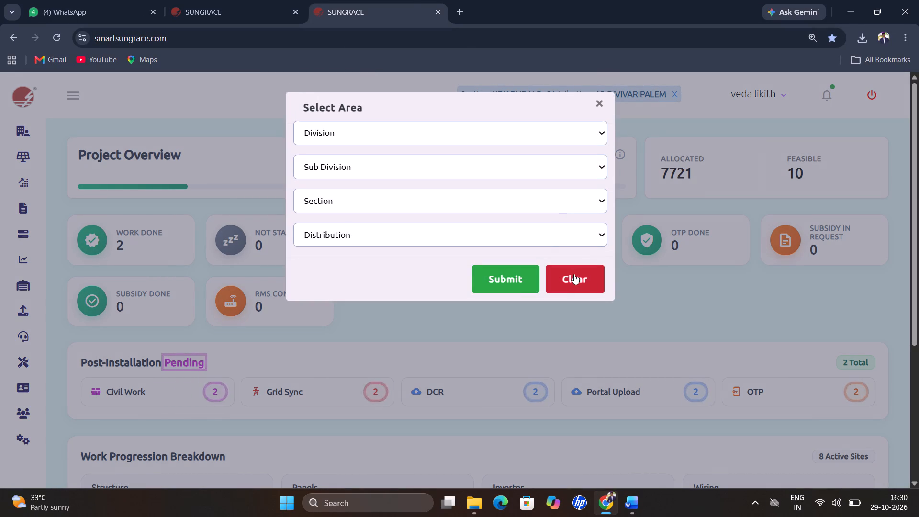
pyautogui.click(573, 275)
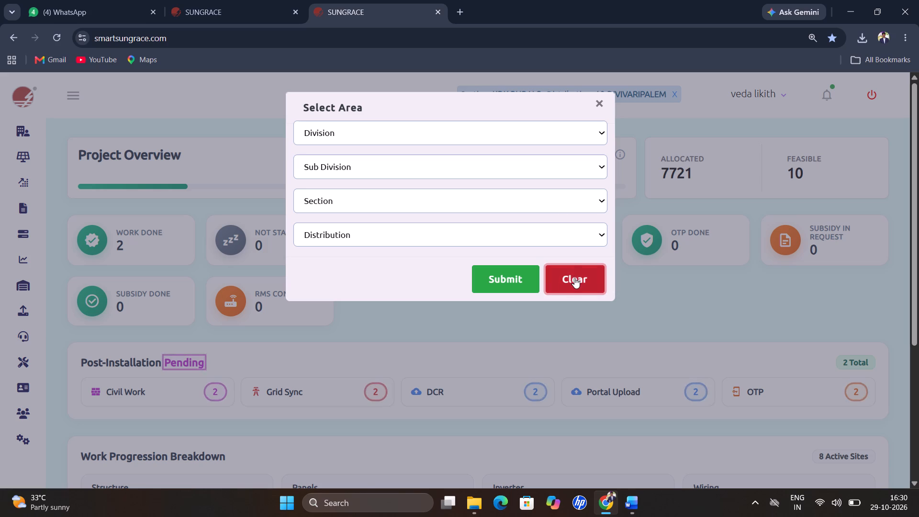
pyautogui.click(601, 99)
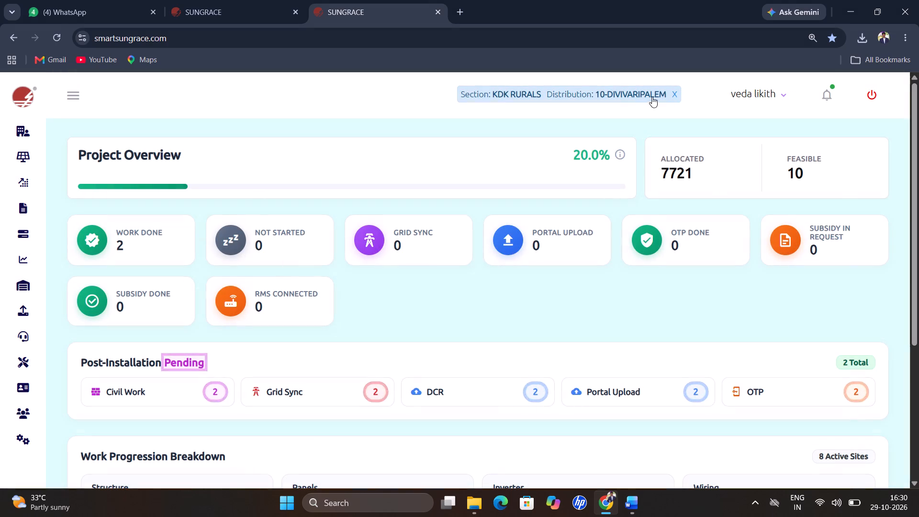
# Clear the KDK RURALS section and 10-DIVIVARIPALEM distribution area filter from the project overview.
pyautogui.click(674, 92)
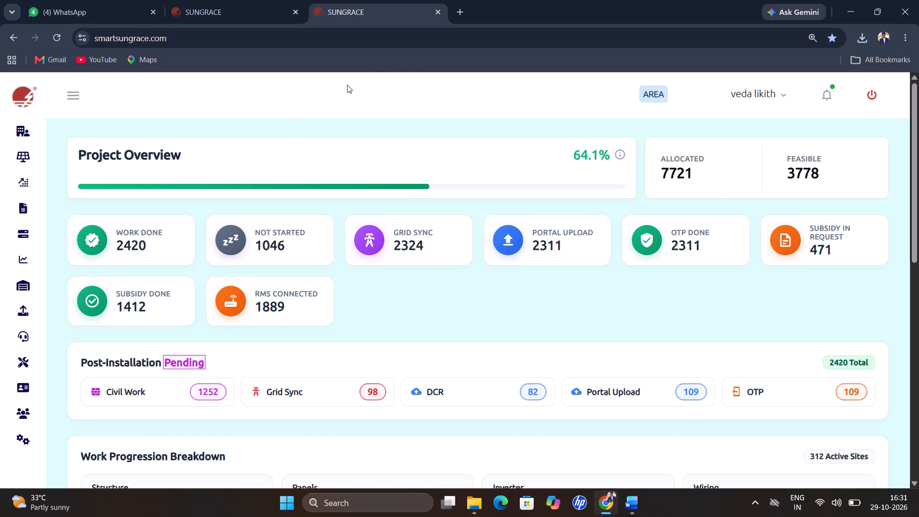
# Open the work-order installations list and start a work-order search by consumer name or SC number.
pyautogui.click(79, 178)
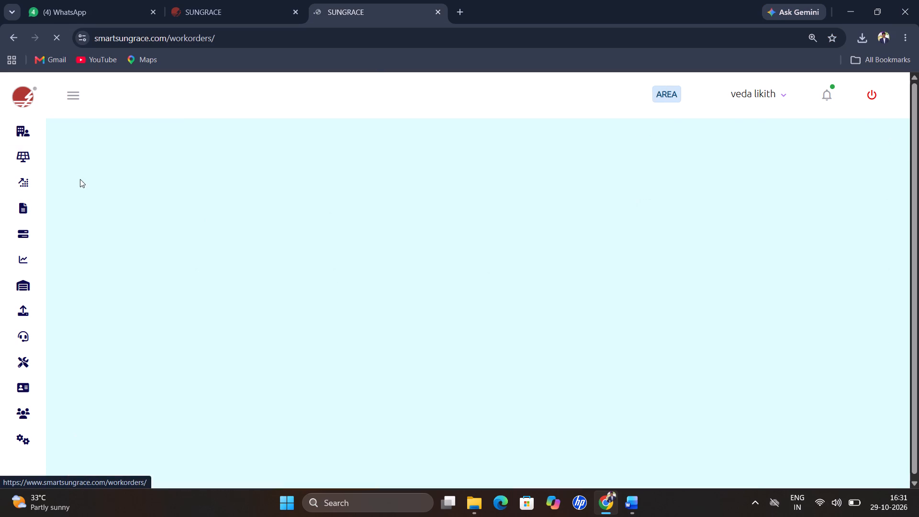
pyautogui.click(458, 140)
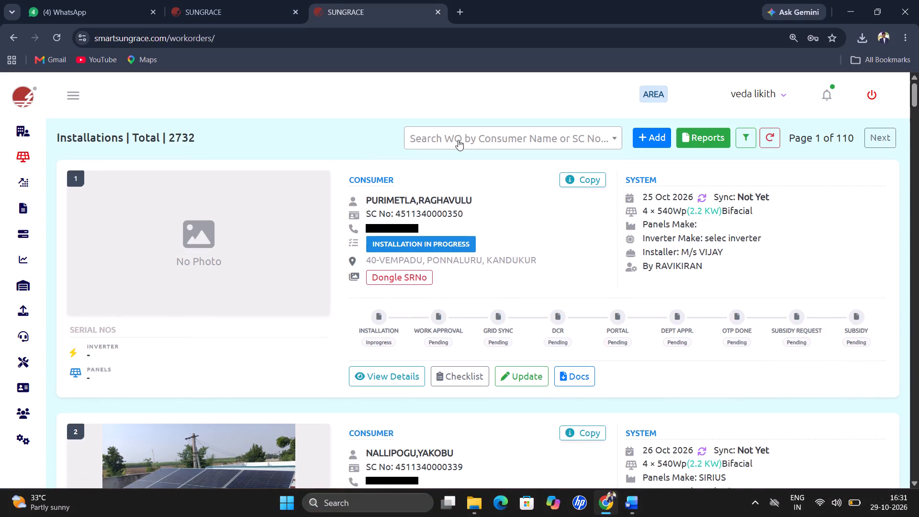
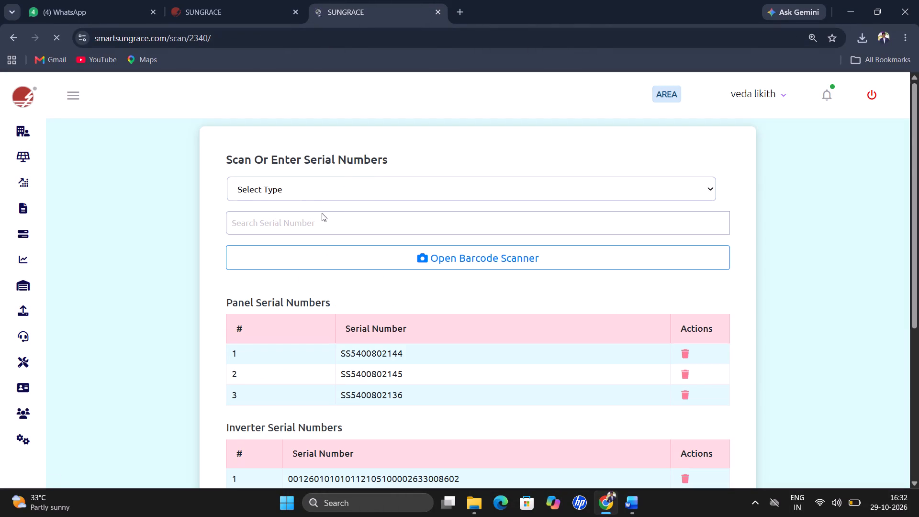
# Open the type selection for entering another serial number on the installation's serial number page.
pyautogui.keyDown('ctrl'); pyautogui.click(315, 196); pyautogui.keyUp('ctrl')
pyautogui.keyDown('ctrl'); pyautogui.click(288, 191); pyautogui.keyUp('ctrl')
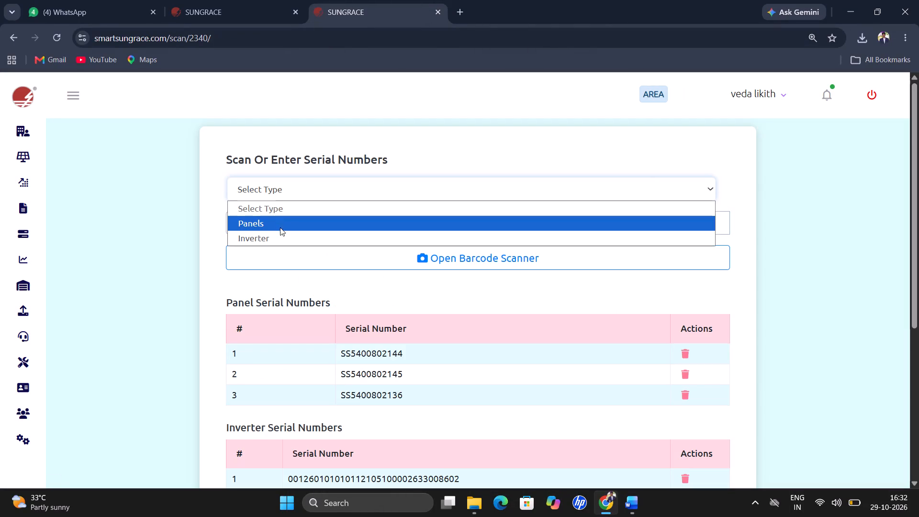
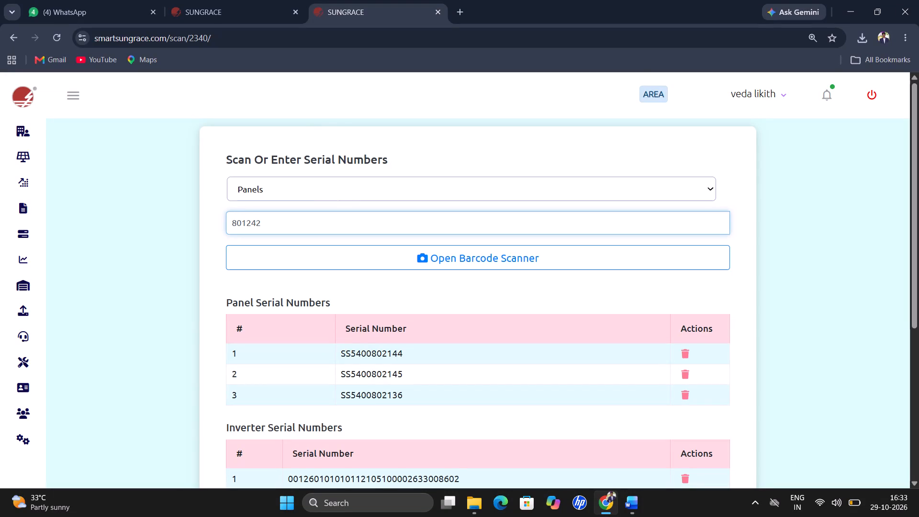
# Clear the leftover text from the panel serial entry and submit the listed panel and inverter serials for work order 2340.
pyautogui.keyDown('ctrl'); pyautogui.click(349, 225); pyautogui.keyUp('ctrl')
pyautogui.press('BackSpace')
pyautogui.press('BackSpace')
pyautogui.press('BackSpace')
pyautogui.press('BackSpace')
pyautogui.press('BackSpace')
pyautogui.press('BackSpace')
pyautogui.press('BackSpace')
pyautogui.press('BackSpace')
pyautogui.press('BackSpace')
pyautogui.press('BackSpace')
pyautogui.press('BackSpace')
pyautogui.press('BackSpace')
pyautogui.press('BackSpace')
pyautogui.press('BackSpace')
pyautogui.press('BackSpace')
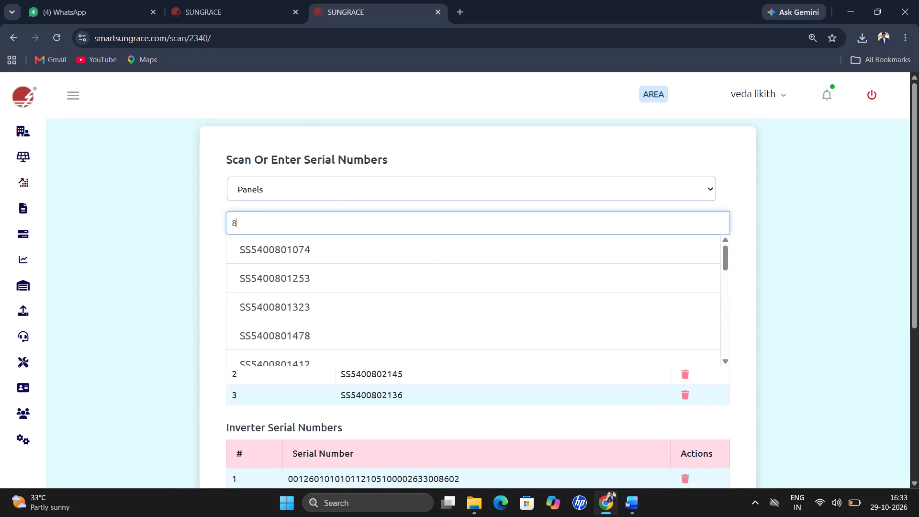
pyautogui.keyDown('ctrl'); pyautogui.scroll(-5, 346, 223); pyautogui.keyUp('ctrl')
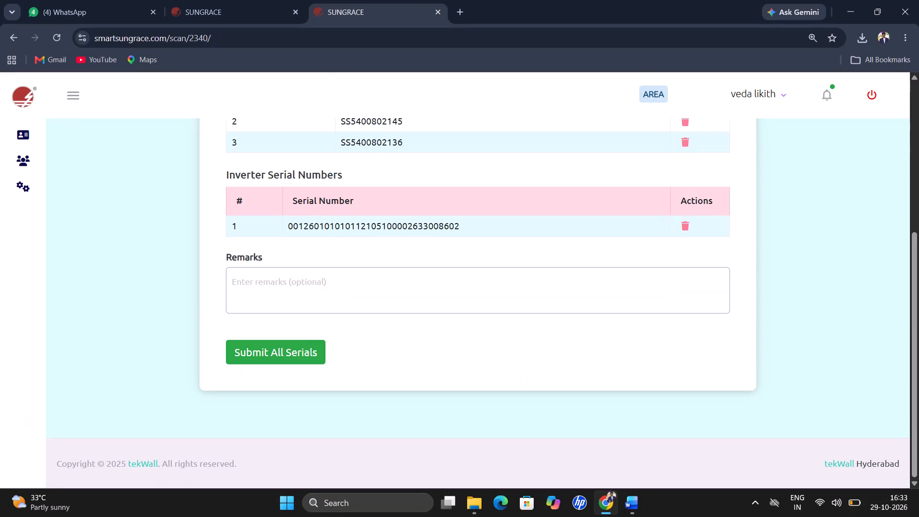
pyautogui.keyDown('ctrl'); pyautogui.click(295, 349); pyautogui.keyUp('ctrl')
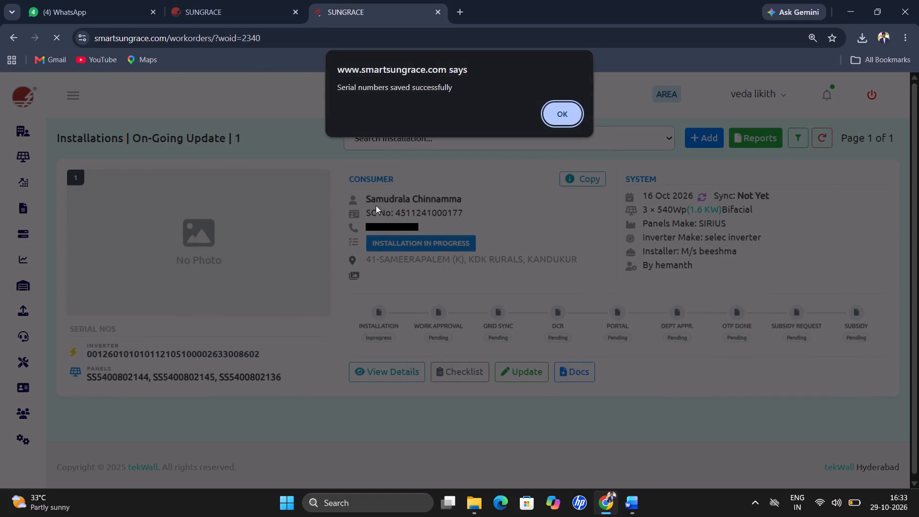
# Acknowledge the serial number save for the 41-SAMEERAPALEM (K) installation and return to its record.
pyautogui.keyDown('ctrl'); pyautogui.click(582, 116); pyautogui.keyUp('ctrl')
pyautogui.keyDown('ctrl'); pyautogui.click(573, 122); pyautogui.keyUp('ctrl')
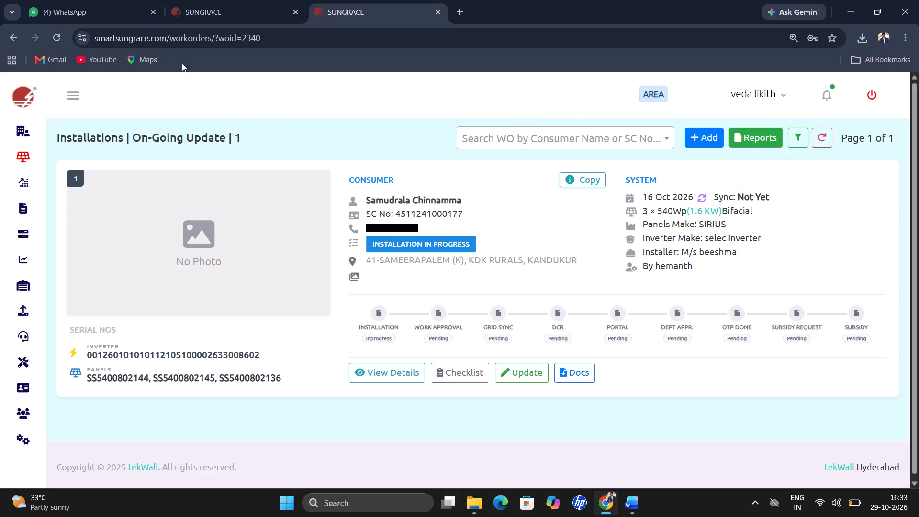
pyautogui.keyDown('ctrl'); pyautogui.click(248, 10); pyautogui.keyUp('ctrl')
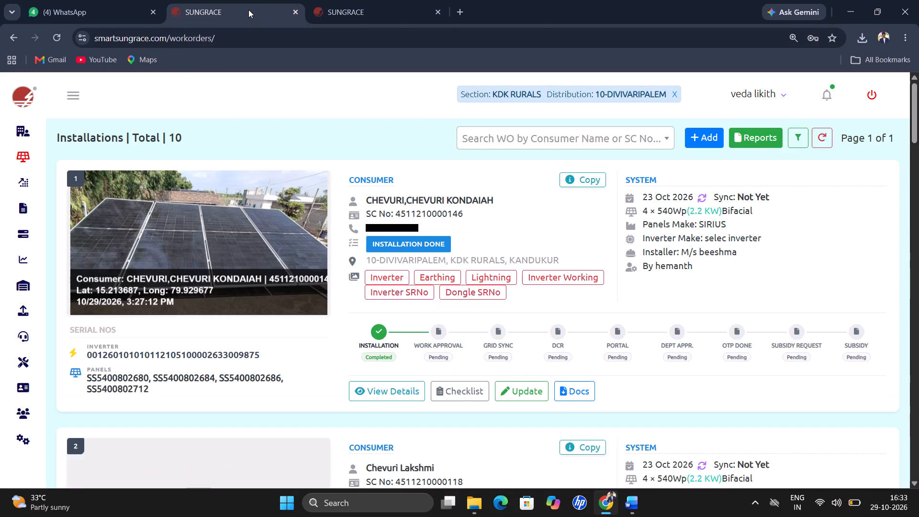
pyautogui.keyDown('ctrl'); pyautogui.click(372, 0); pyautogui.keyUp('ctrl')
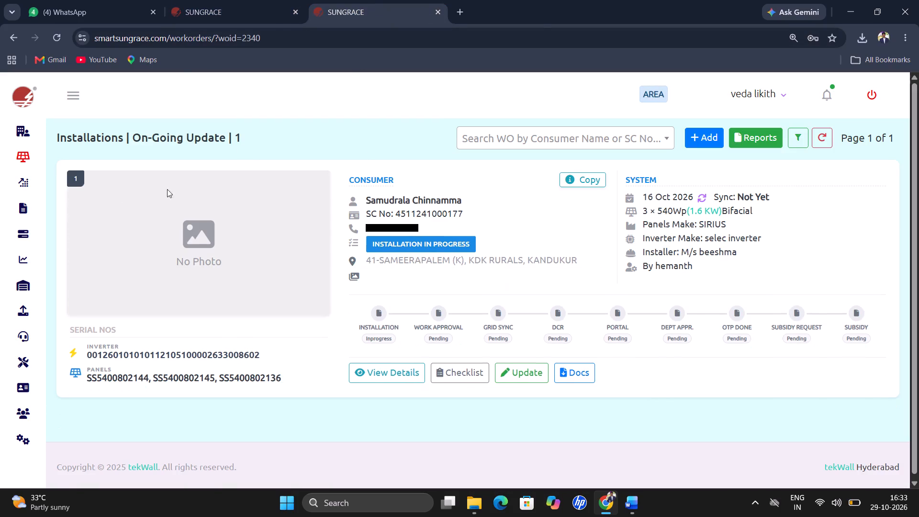
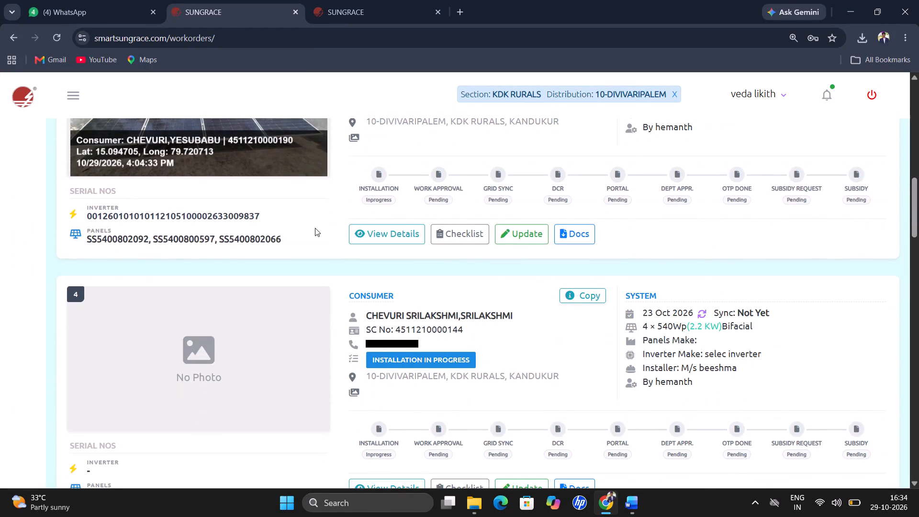
# Expand record 3 in the 10-DIVIVARIPALEM list to check its site, inverter and panel details, and hide them again.
pyautogui.keyDown('ctrl'); pyautogui.scroll(2, 315, 228); pyautogui.keyUp('ctrl')
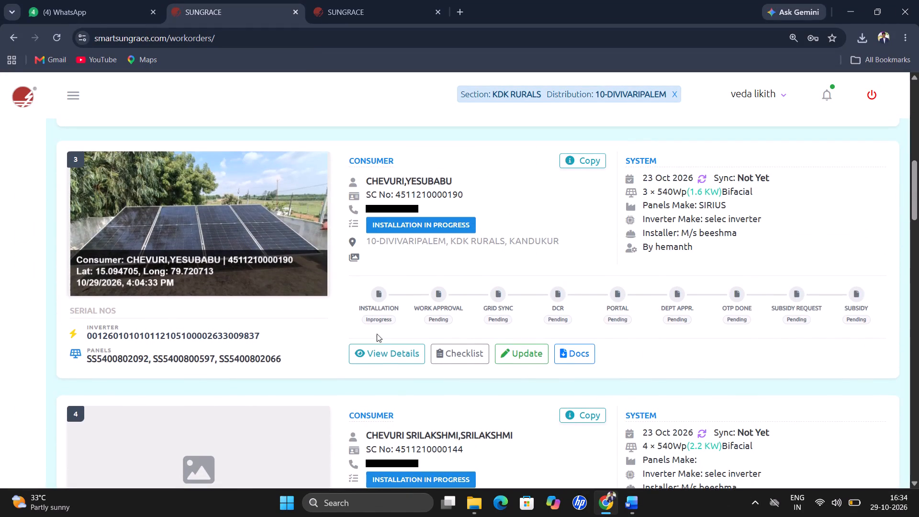
pyautogui.keyDown('ctrl'); pyautogui.click(388, 354); pyautogui.keyUp('ctrl')
pyautogui.keyDown('ctrl'); pyautogui.click(394, 348); pyautogui.keyUp('ctrl')
pyautogui.keyDown('ctrl'); pyautogui.click(394, 348); pyautogui.keyUp('ctrl')
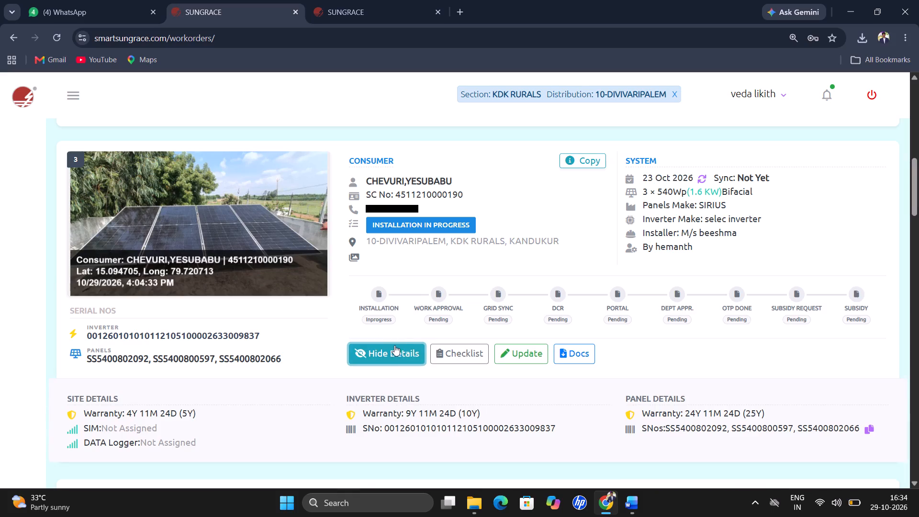
pyautogui.keyDown('ctrl'); pyautogui.click(392, 352); pyautogui.keyUp('ctrl')
pyautogui.keyDown('ctrl'); pyautogui.scroll(-1, 308, 286); pyautogui.keyUp('ctrl')
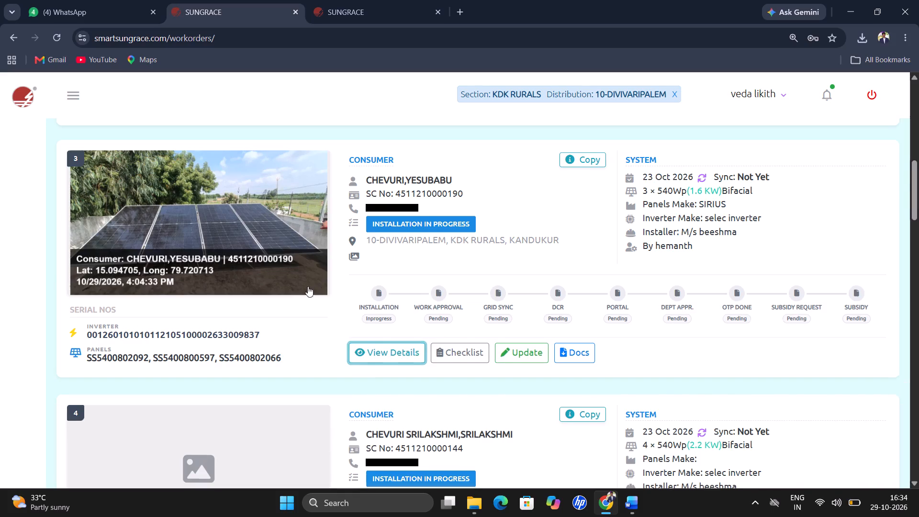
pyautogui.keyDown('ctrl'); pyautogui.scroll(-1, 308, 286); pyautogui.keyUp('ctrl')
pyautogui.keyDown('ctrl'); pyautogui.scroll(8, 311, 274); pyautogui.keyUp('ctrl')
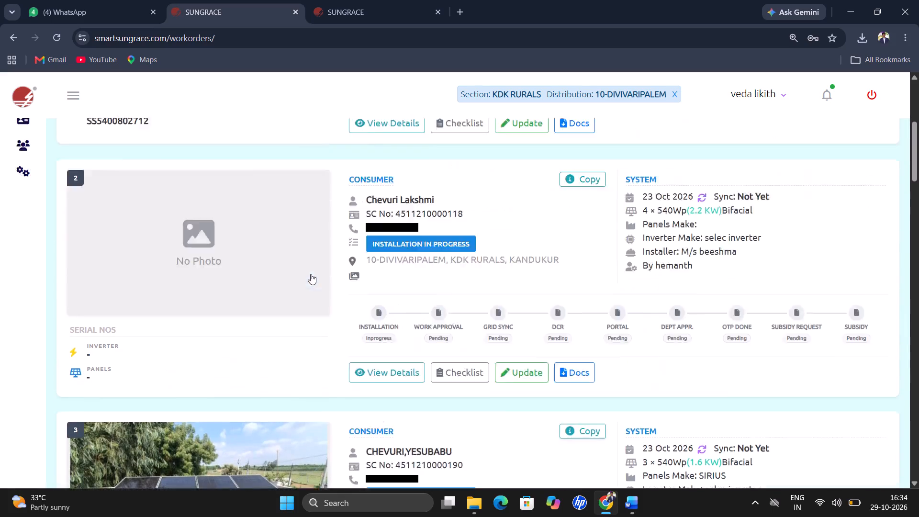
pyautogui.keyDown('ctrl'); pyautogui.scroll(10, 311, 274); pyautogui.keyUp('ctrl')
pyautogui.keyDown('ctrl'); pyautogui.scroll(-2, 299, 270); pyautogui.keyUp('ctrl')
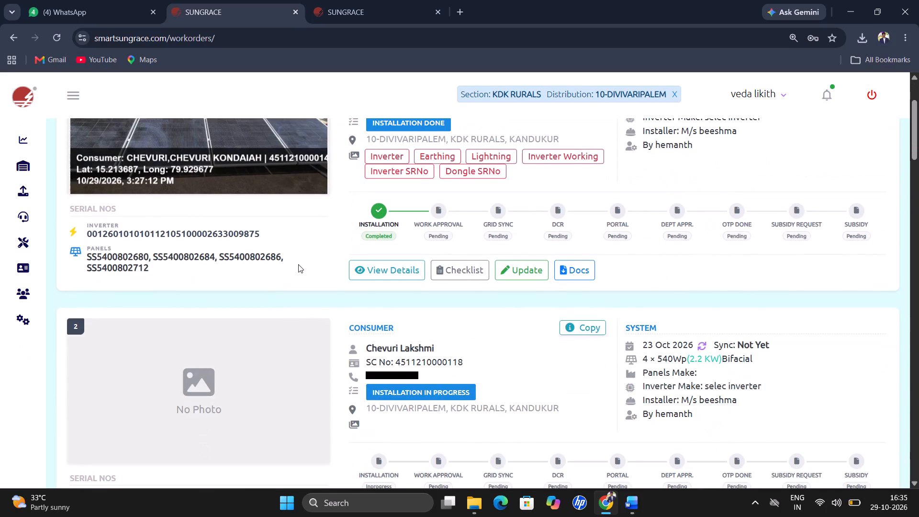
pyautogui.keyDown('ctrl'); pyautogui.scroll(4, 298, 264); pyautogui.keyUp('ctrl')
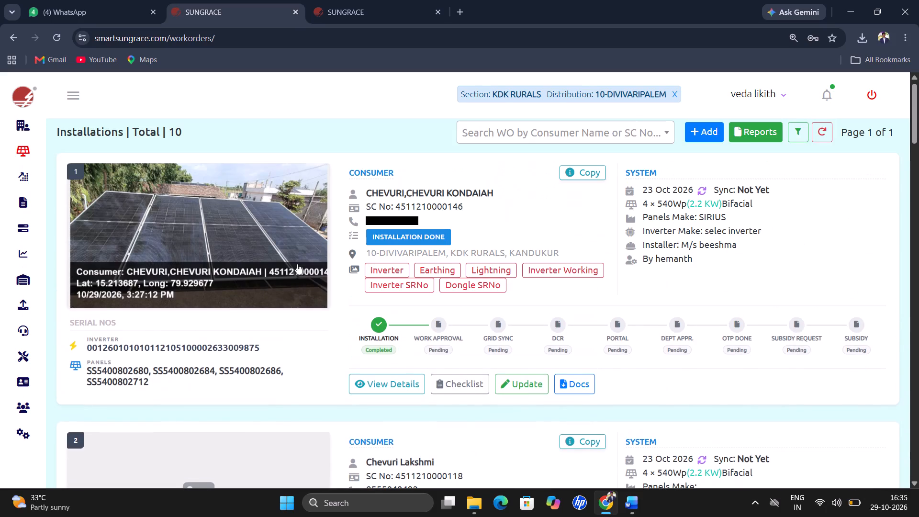
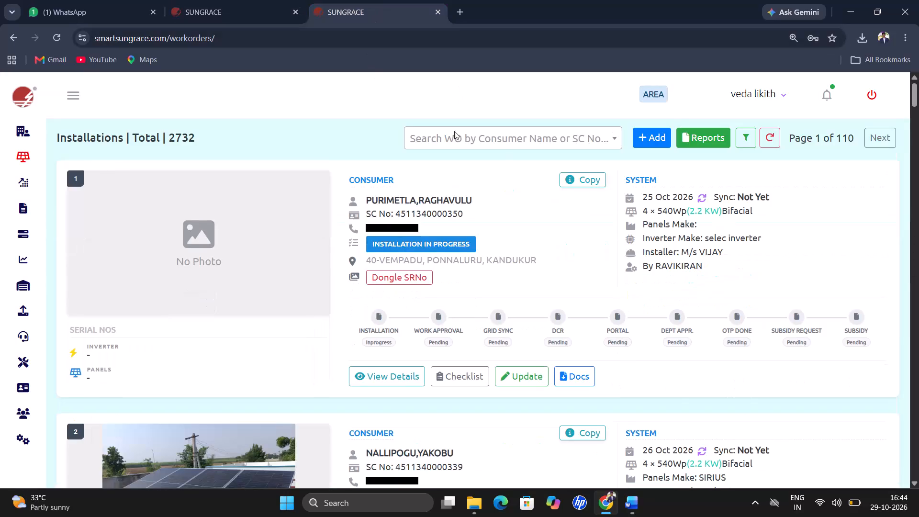
# Look up the installation by the copied SC number, clearing the KDK RURALS, 10-DIVIVARIPALEM area filter.
pyautogui.keyDown('ctrl'); pyautogui.click(494, 140); pyautogui.keyUp('ctrl')
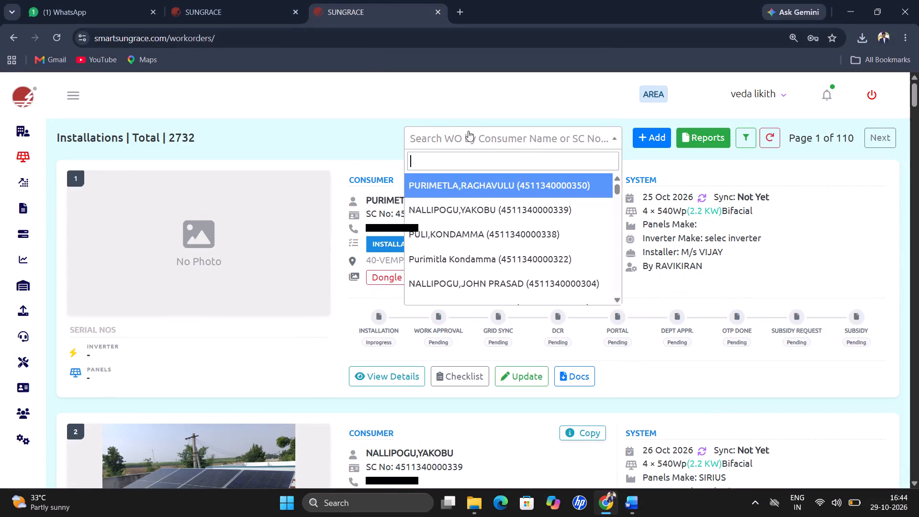
pyautogui.hotkey('ctrl', 'v')
pyautogui.hotkey('ctrl', 'Return')
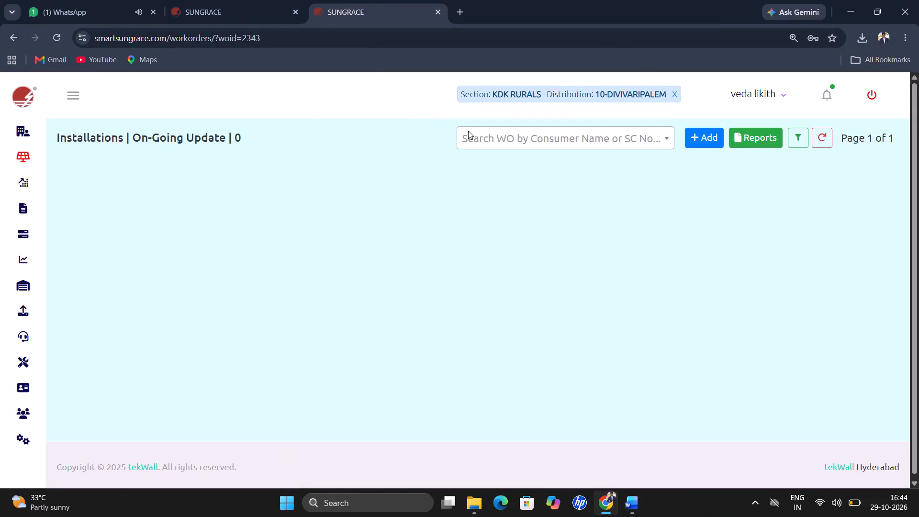
pyautogui.keyDown('ctrl'); pyautogui.click(673, 93); pyautogui.keyUp('ctrl')
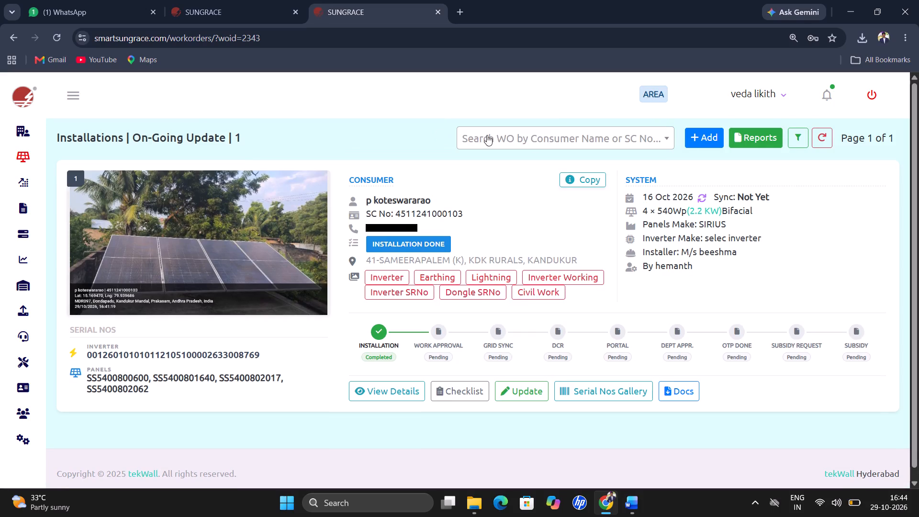
pyautogui.keyDown('ctrl'); pyautogui.click(533, 140); pyautogui.keyUp('ctrl')
pyautogui.hotkey('ctrl', 'v')
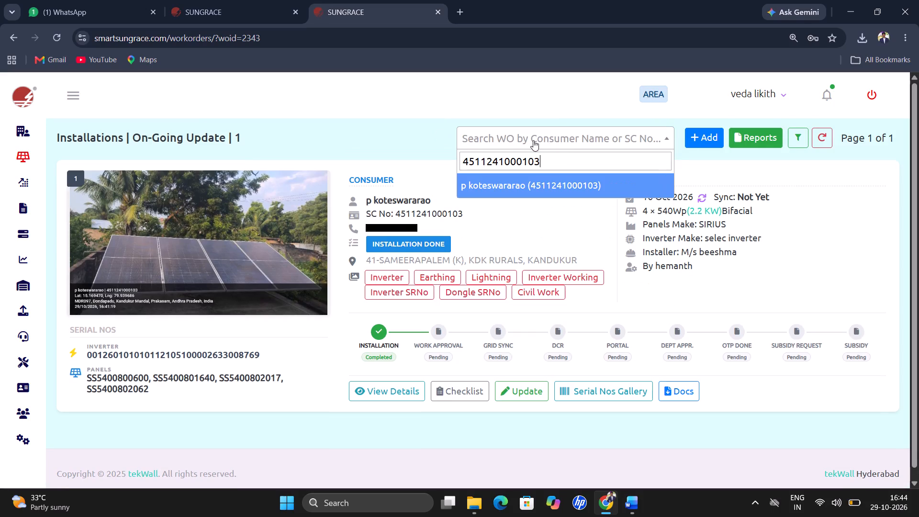
pyautogui.press('Return')
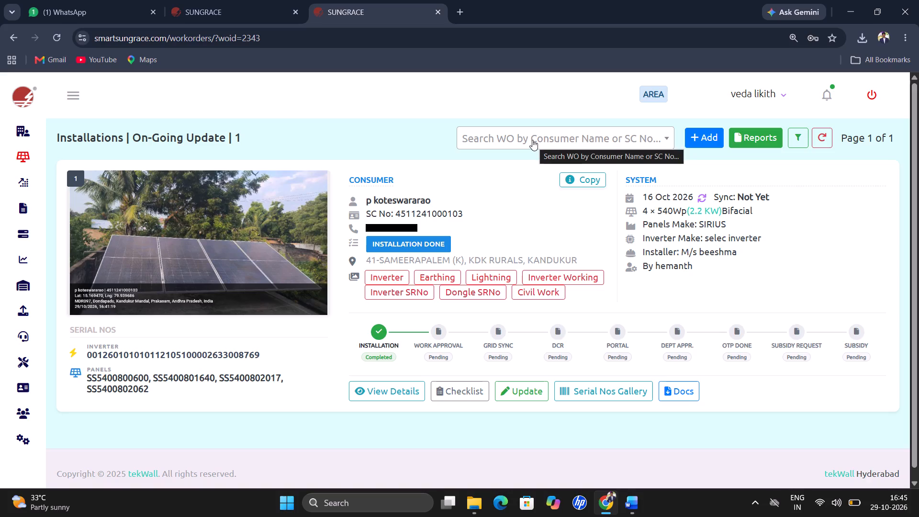
# Examine the already open KDK RURALS, 10-DIVIVARIPALEM installations list for records lacking site photos or serial numbers.
pyautogui.click(231, 2)
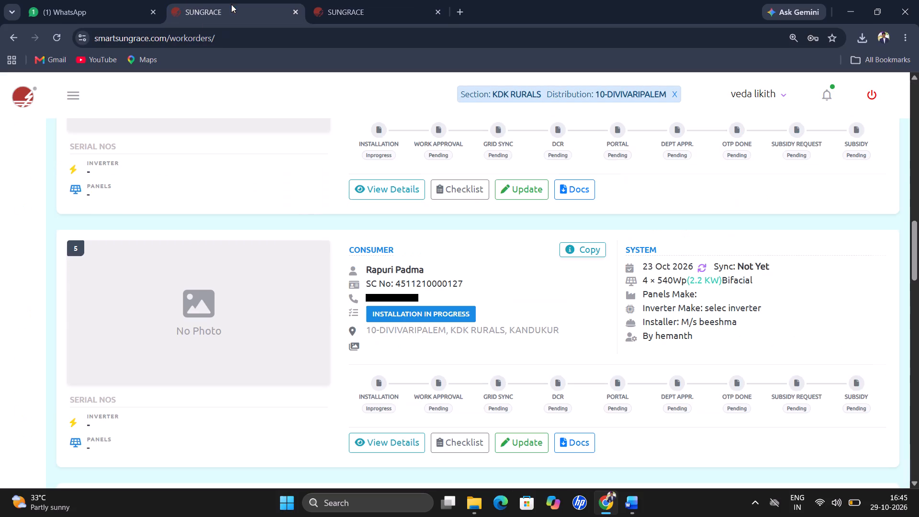
pyautogui.scroll(8, 316, 242)
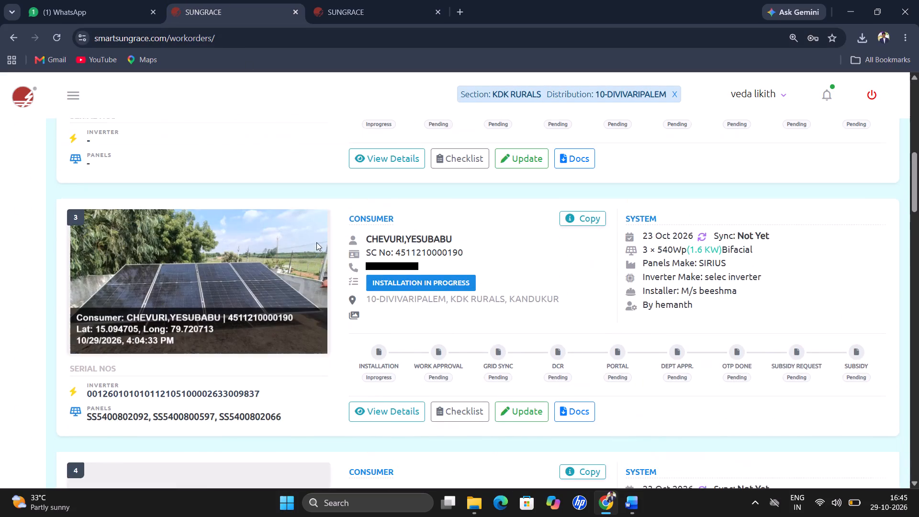
pyautogui.scroll(4, 316, 242)
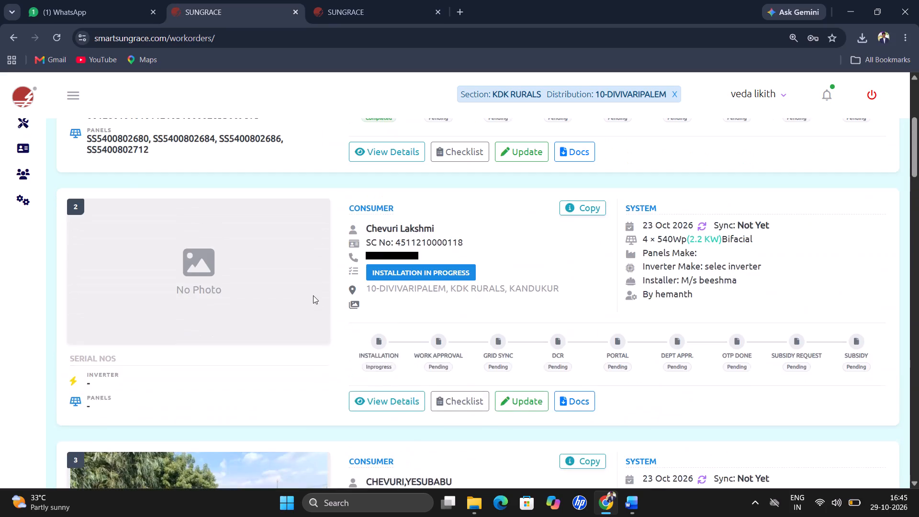
pyautogui.scroll(9, 314, 291)
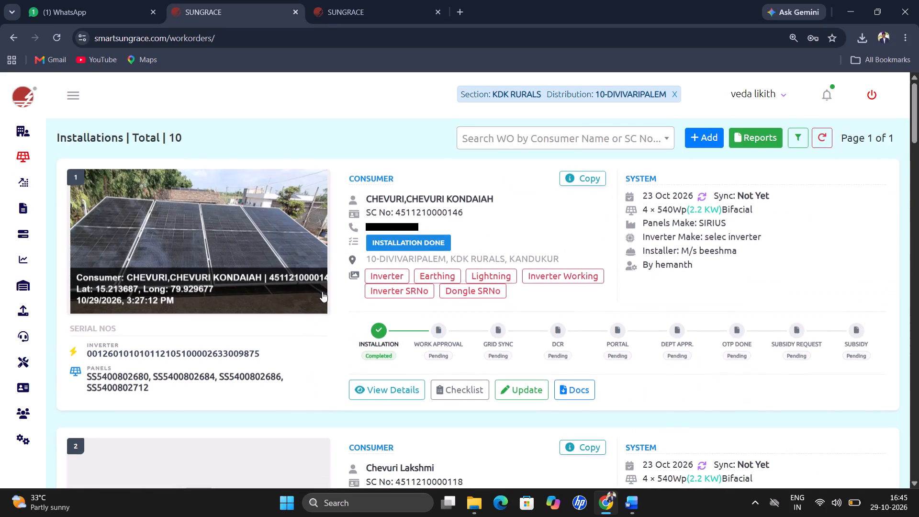
pyautogui.scroll(-4, 331, 283)
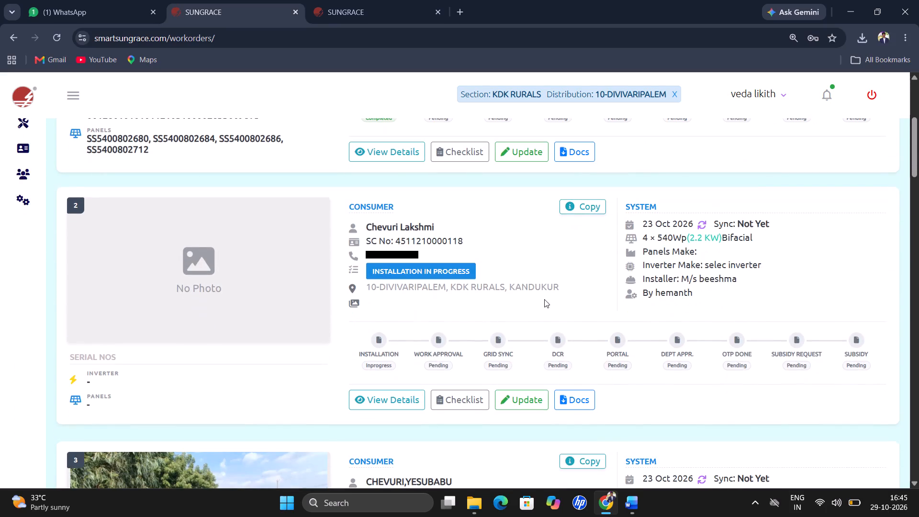
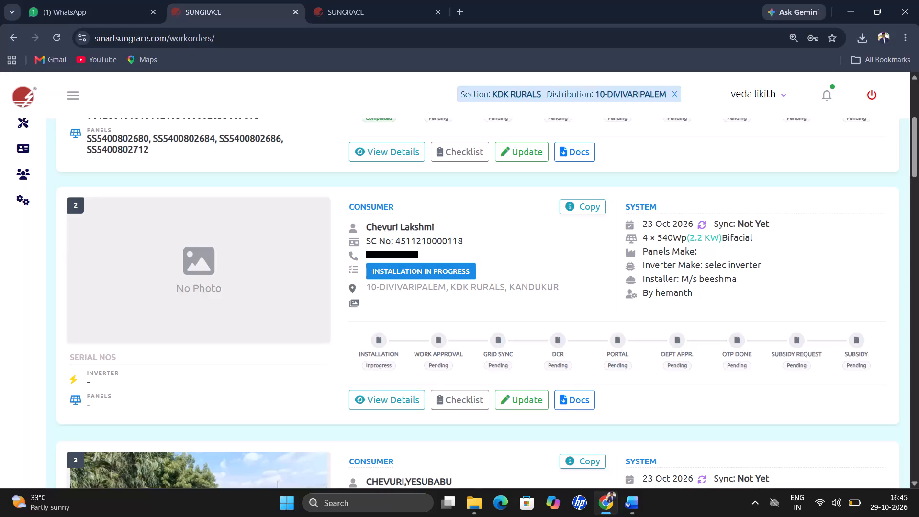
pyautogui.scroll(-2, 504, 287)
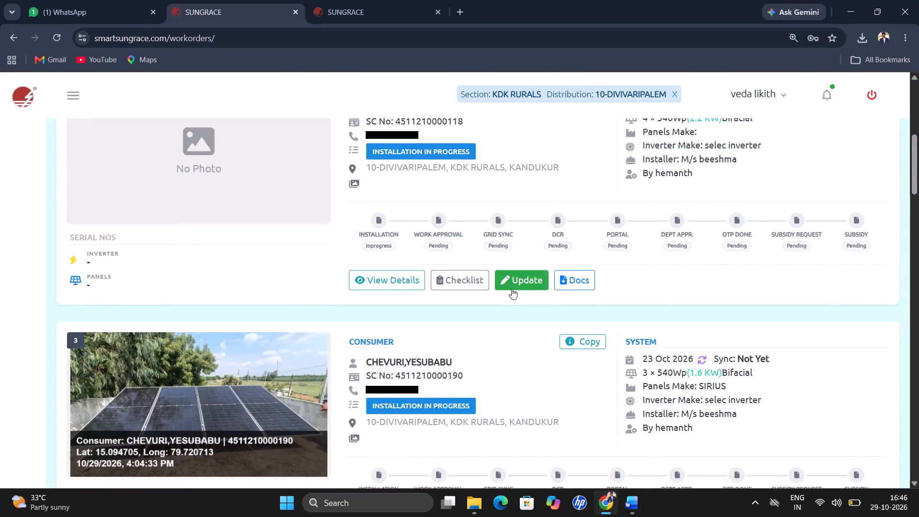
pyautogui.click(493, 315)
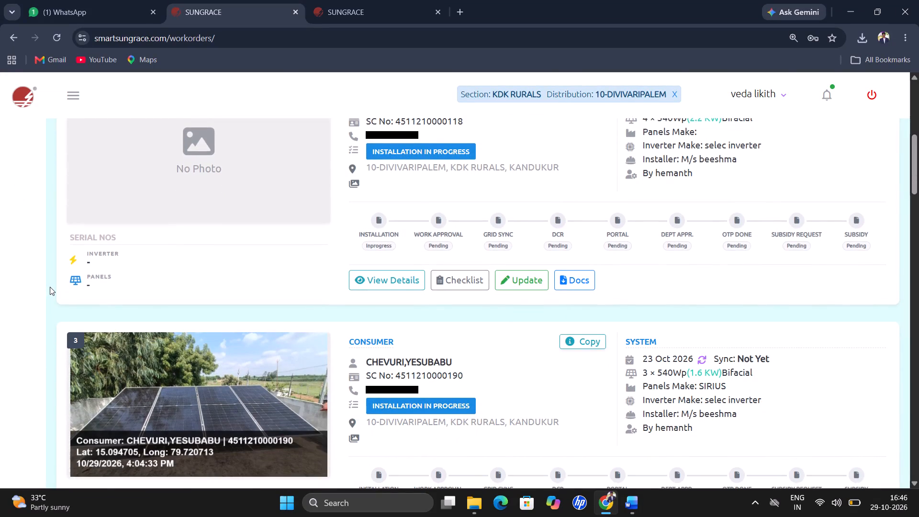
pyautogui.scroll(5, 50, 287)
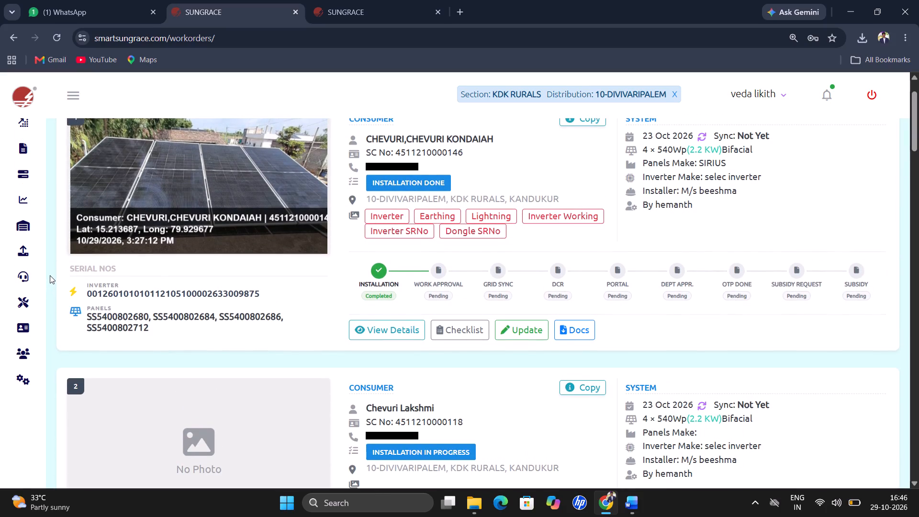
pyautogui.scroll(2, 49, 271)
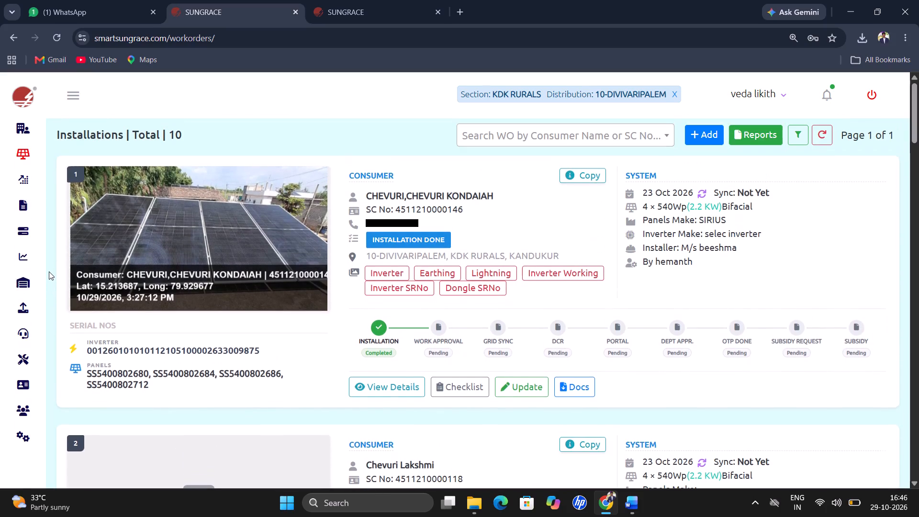
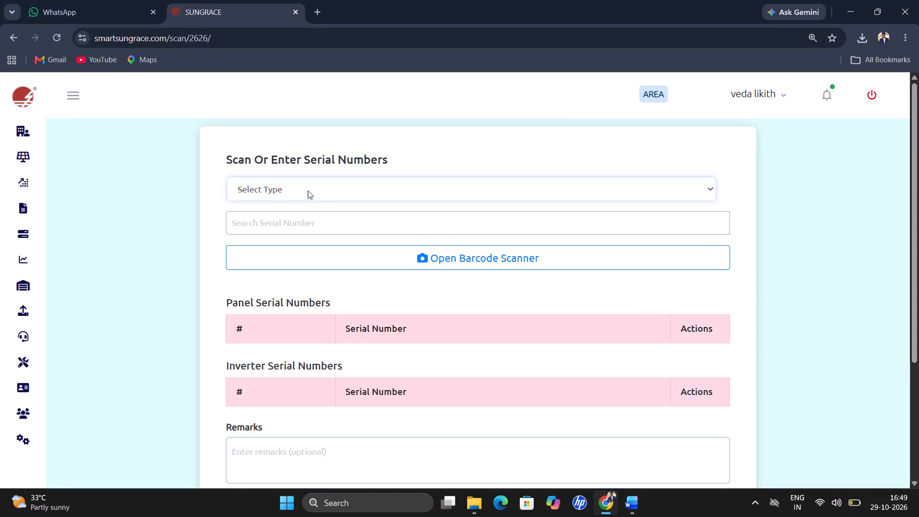
# Set the serial number type to Panels for the scan or serial number entry.
pyautogui.click(302, 191)
pyautogui.click(272, 222)
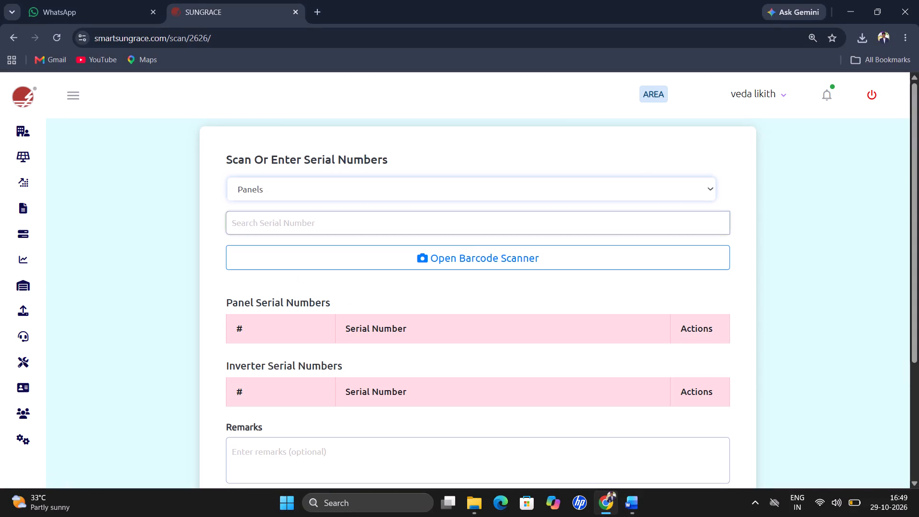
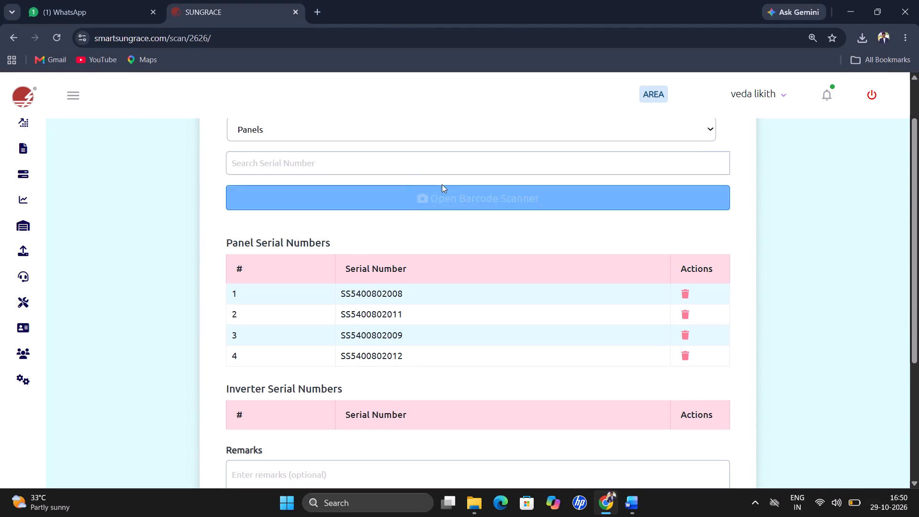
# Switch the serial number type to Inverter for the scan or serial number entry.
pyautogui.scroll(2, 324, 154)
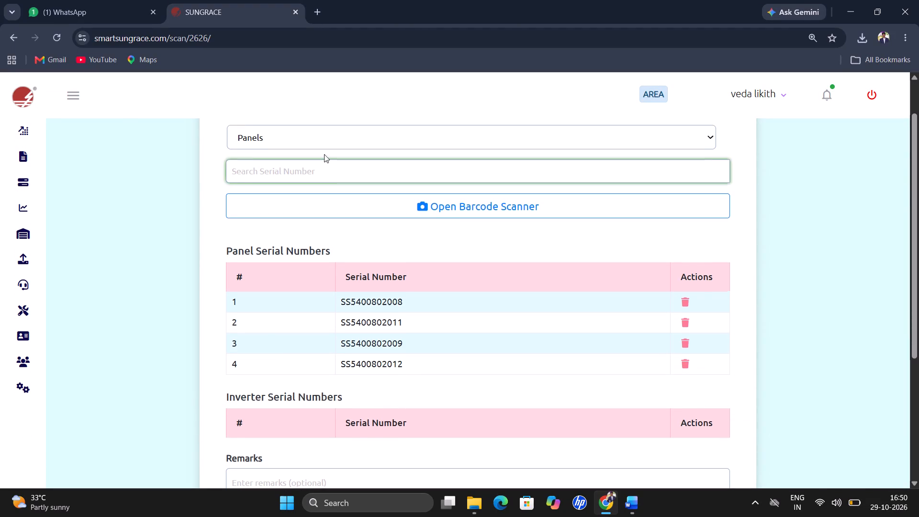
pyautogui.click(321, 181)
pyautogui.click(298, 235)
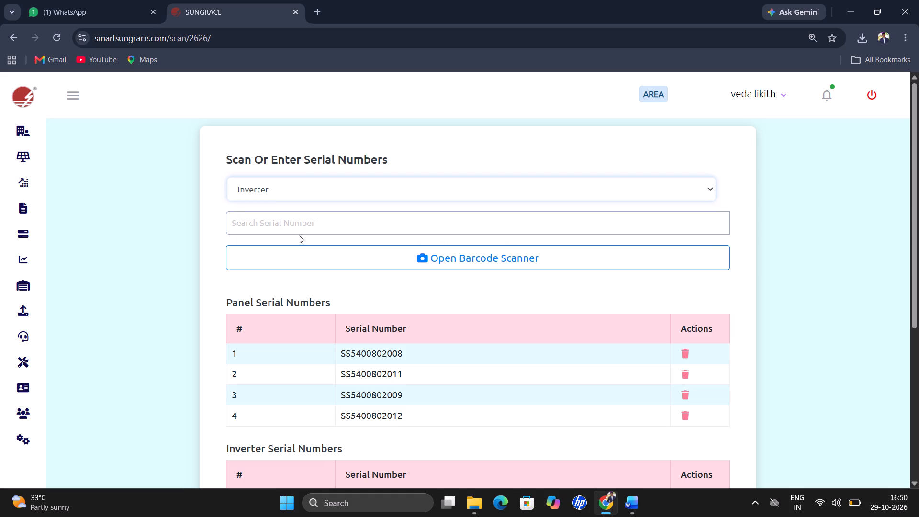
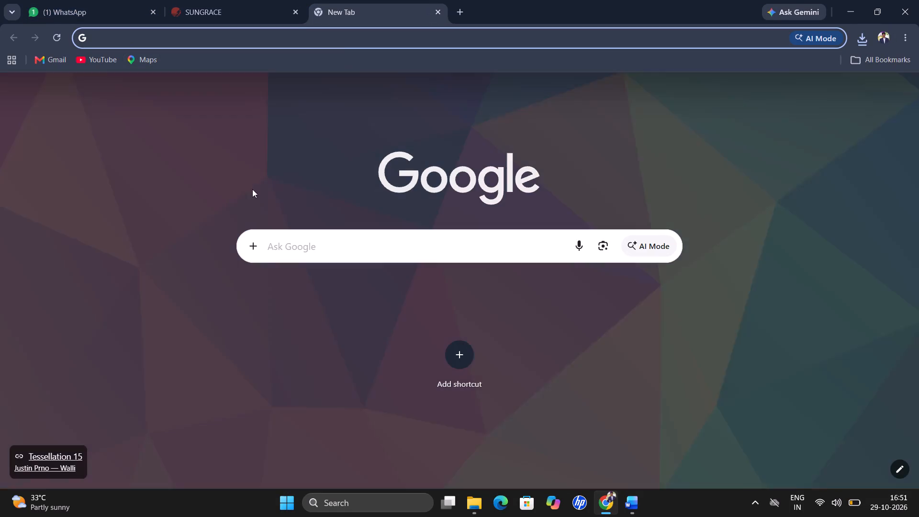
# Search for smart sungrace.net in the new tab, open the SUNGRACE site and show the Total installations list.
pyautogui.click(315, 255)
pyautogui.click(305, 278)
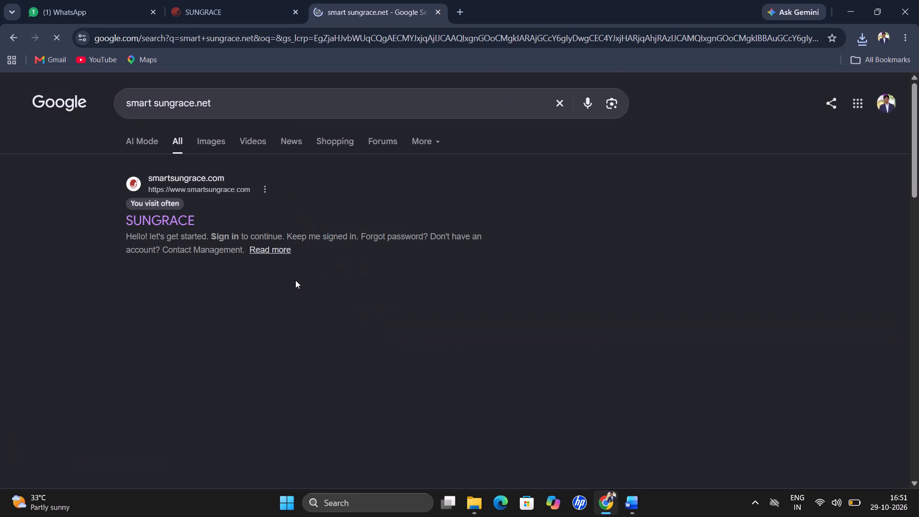
pyautogui.click(187, 216)
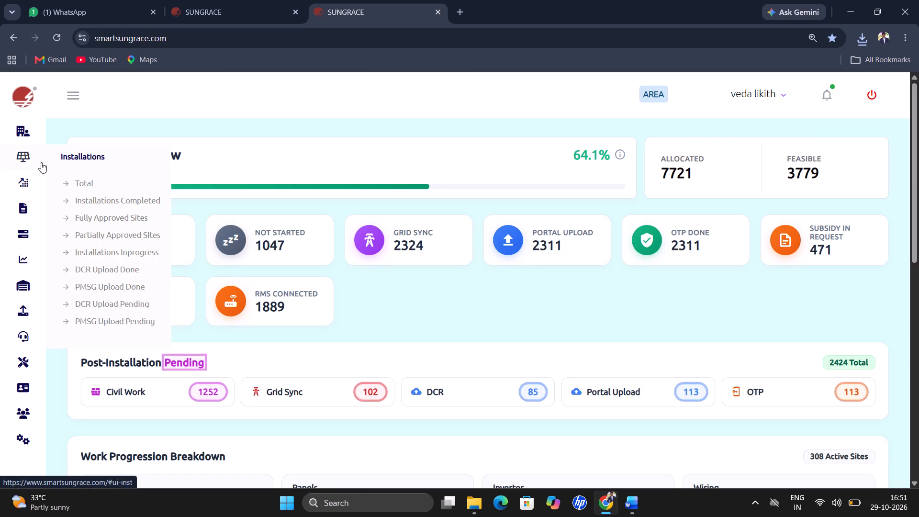
pyautogui.click(88, 181)
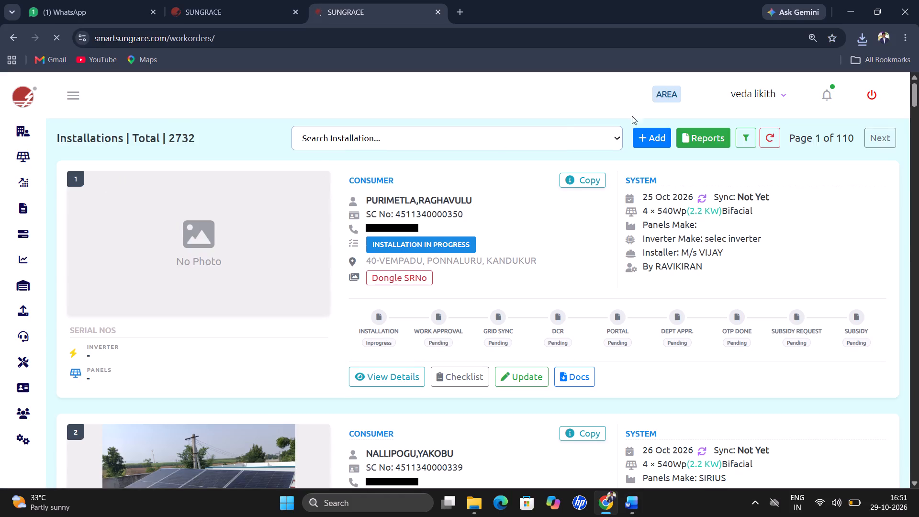
# Filter the installations by area to section KDK RURALS and distribution 10-DIVIVARIPALEM.
pyautogui.click(665, 90)
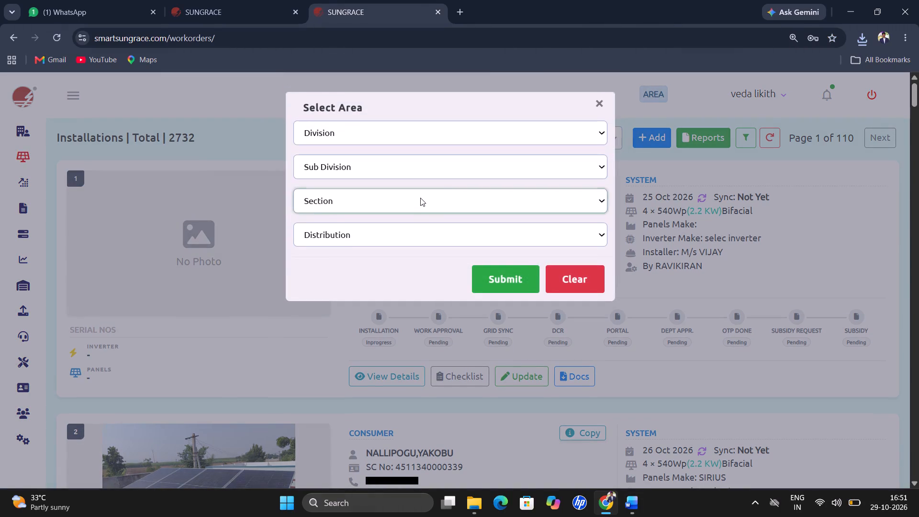
pyautogui.click(420, 197)
pyautogui.click(338, 304)
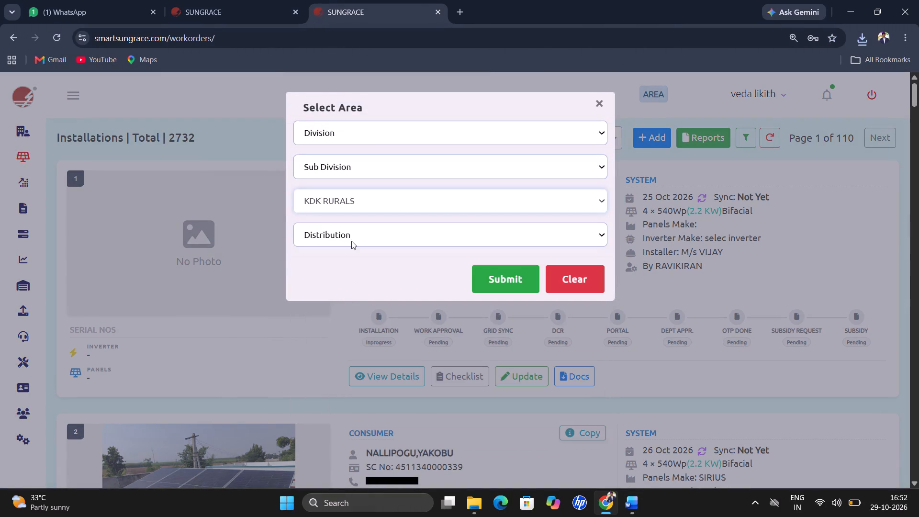
pyautogui.click(353, 234)
pyautogui.click(360, 316)
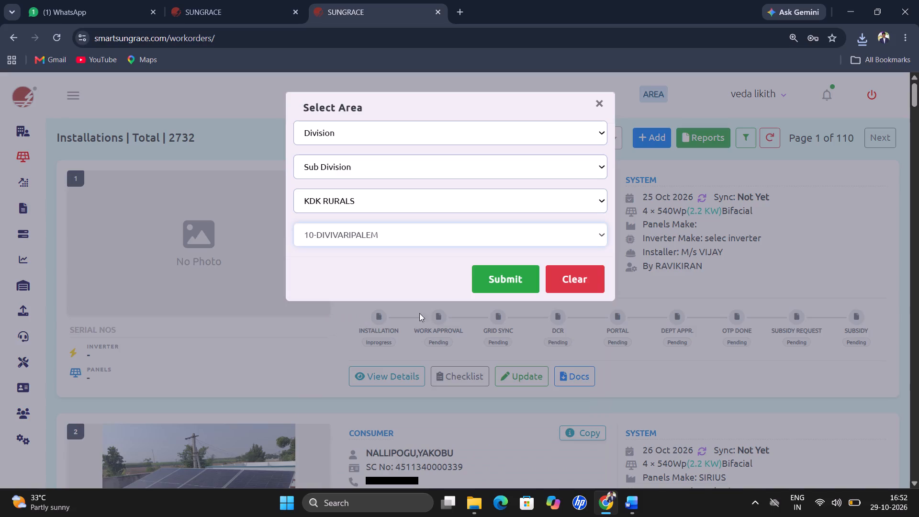
pyautogui.click(490, 282)
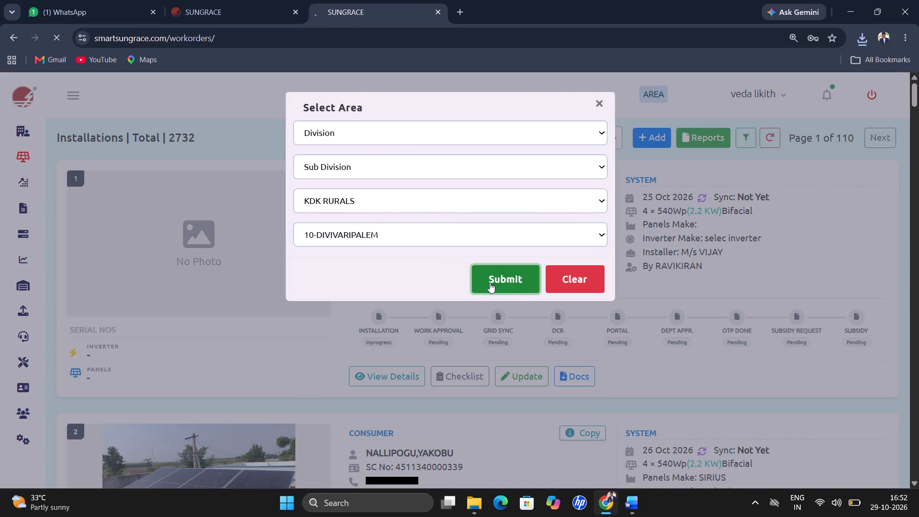
# Open the quick copy details of the first consumer in the filtered installations list.
pyautogui.click(599, 174)
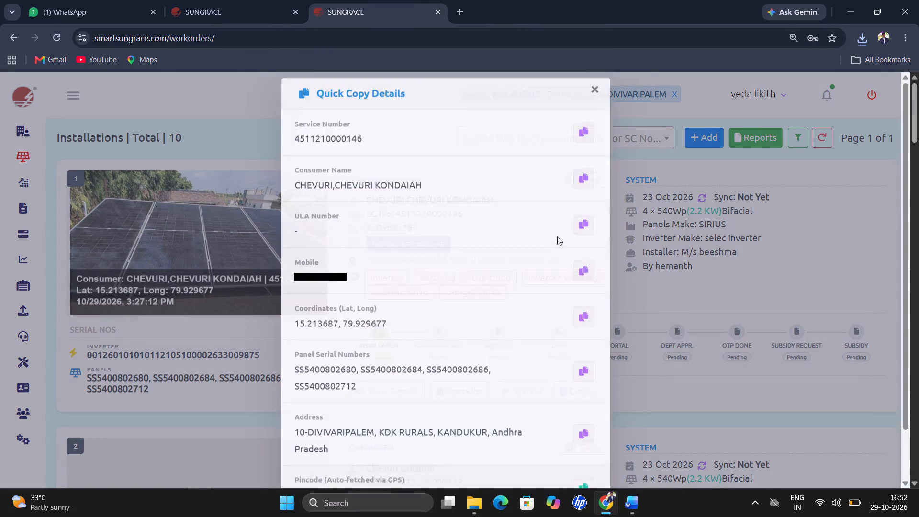
pyautogui.click(582, 329)
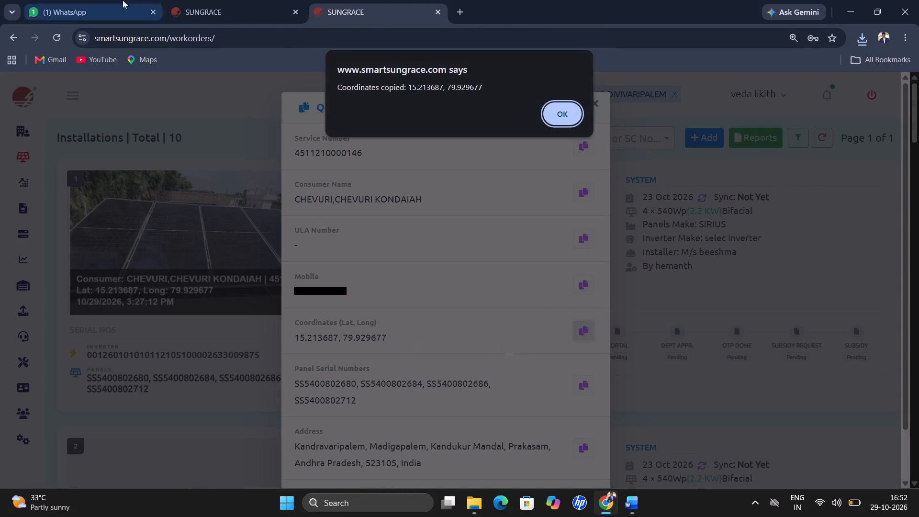
pyautogui.click(193, 17)
pyautogui.click(373, 219)
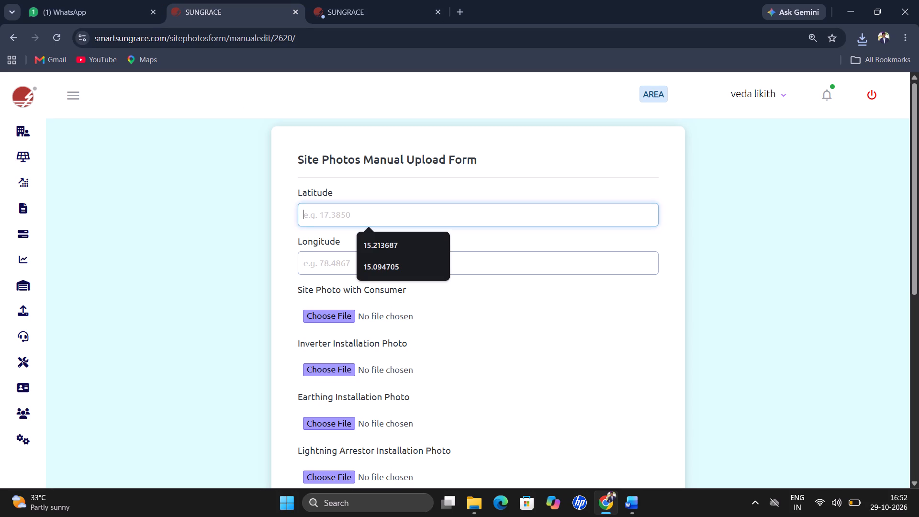
pyautogui.hotkey('ctrl', 'v')
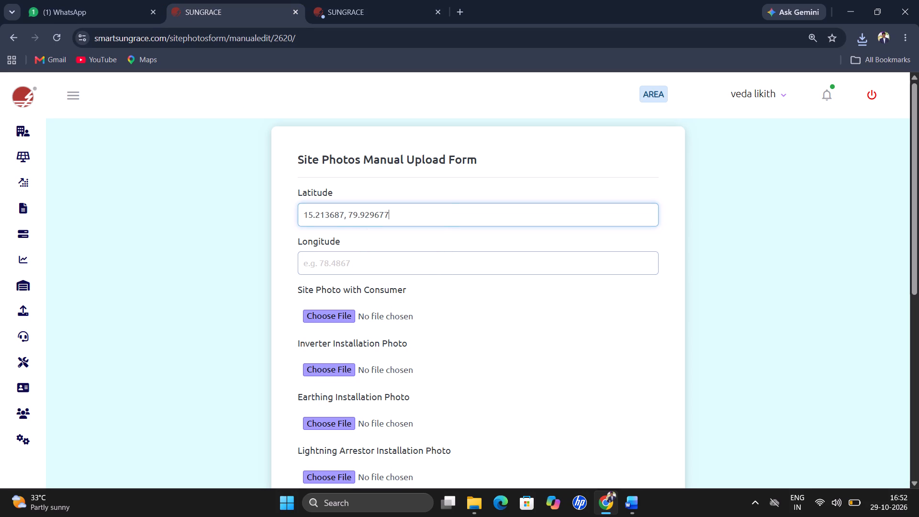
pyautogui.moveTo(409, 213); pyautogui.dragTo(352, 213)
pyautogui.moveTo(352, 213); pyautogui.dragTo(348, 213)
pyautogui.hotkey('ctrl', 'c')
pyautogui.press('BackSpace')
pyautogui.press('BackSpace')
pyautogui.press('BackSpace')
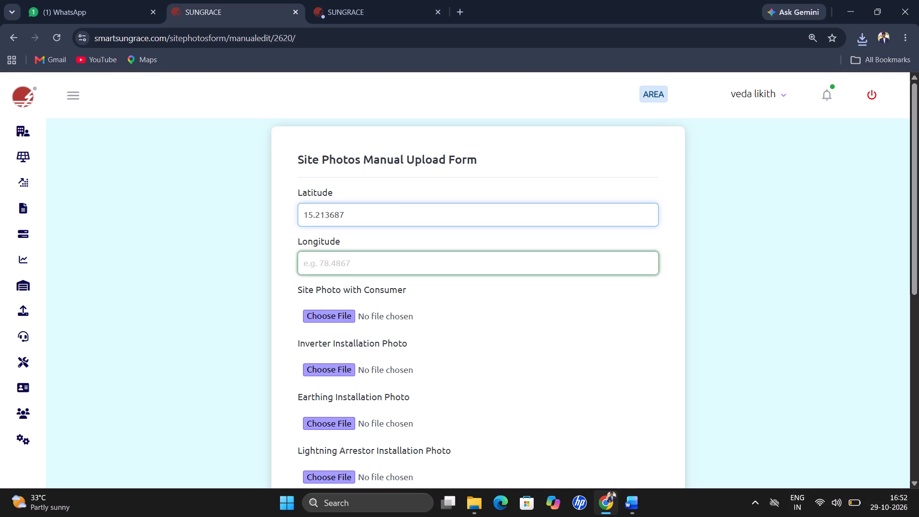
pyautogui.click(367, 261)
pyautogui.hotkey('ctrl', 'v')
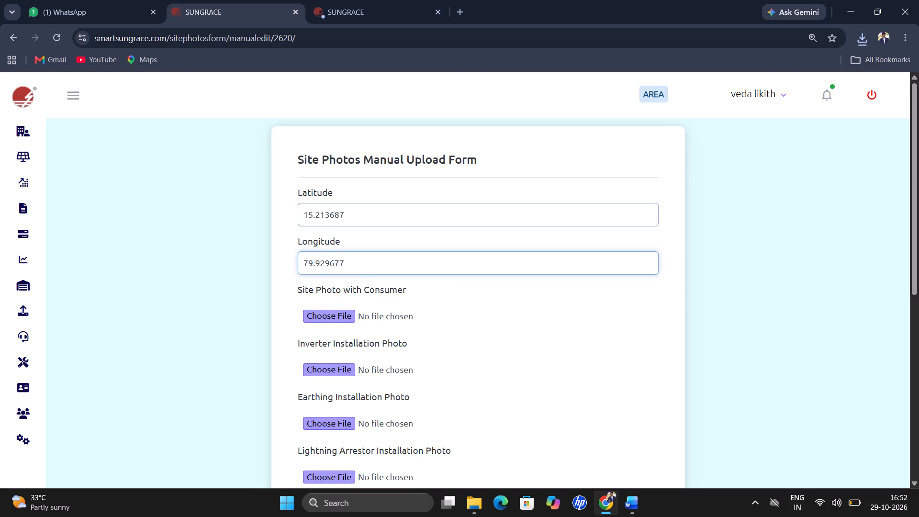
# Attach WhatsApp Image 2026-10-29 at 2.02.08 PM as the Site Photo with Consumer and save the photos.
pyautogui.scroll(-7, 368, 262)
pyautogui.scroll(5, 364, 326)
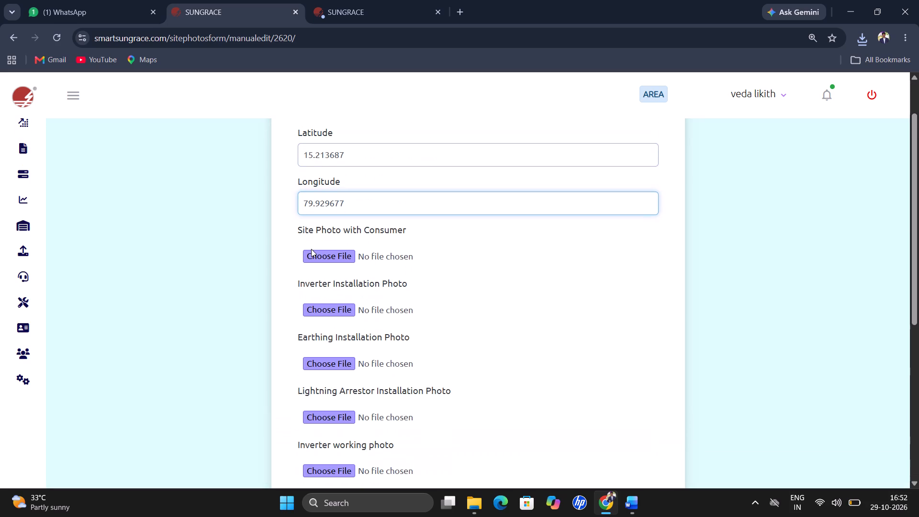
pyautogui.click(311, 248)
pyautogui.click(316, 256)
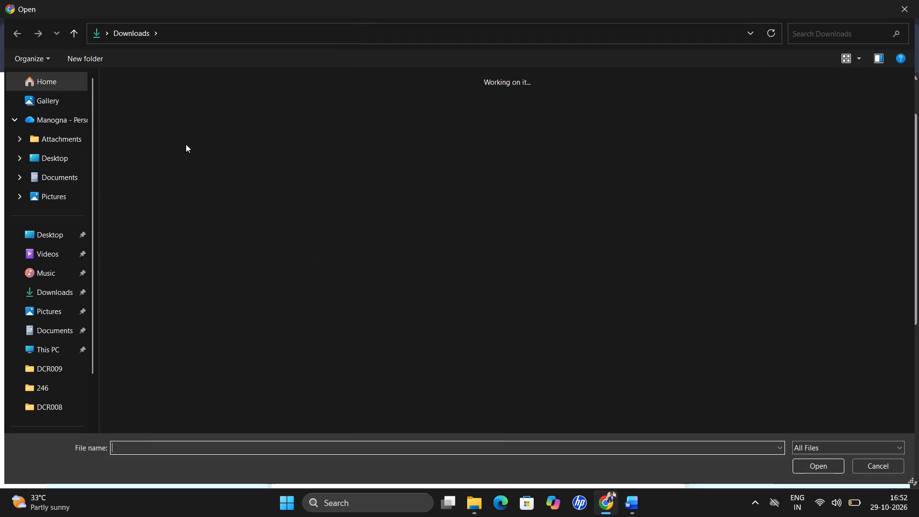
pyautogui.doubleClick(151, 92)
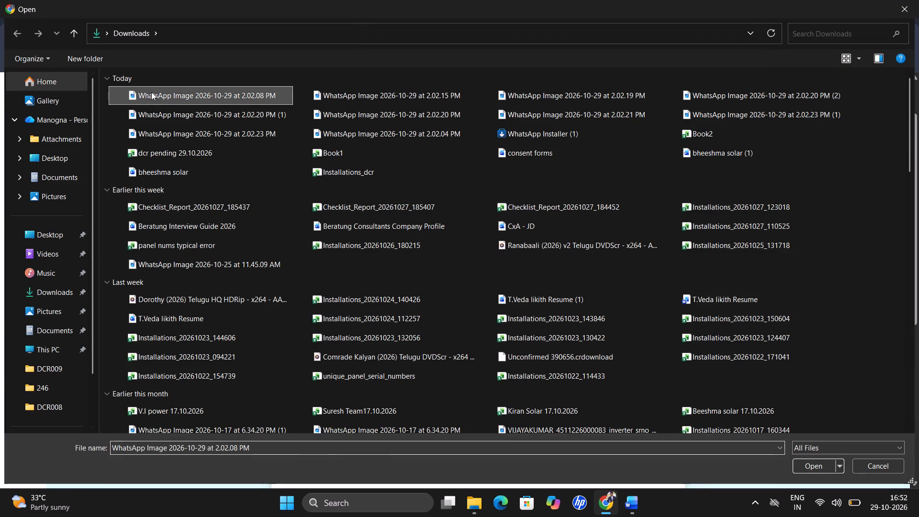
pyautogui.scroll(-4, 395, 308)
pyautogui.click(366, 439)
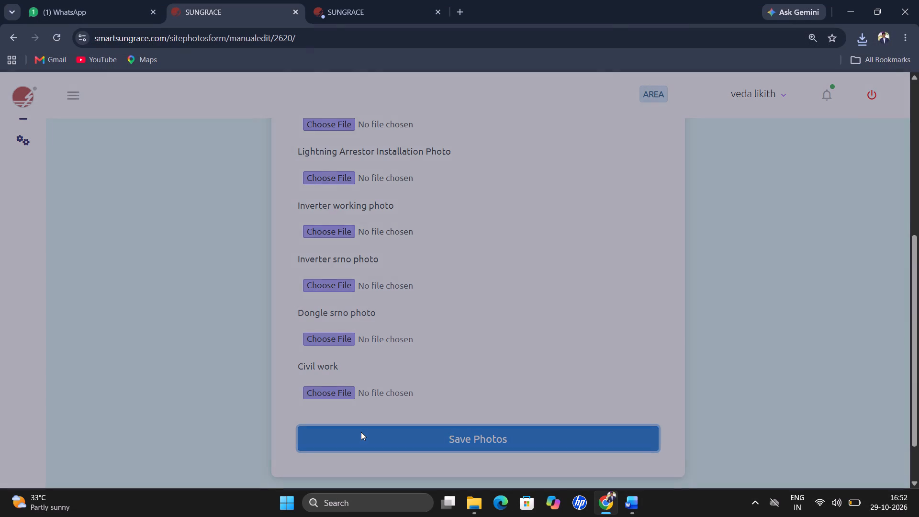
pyautogui.click(382, 275)
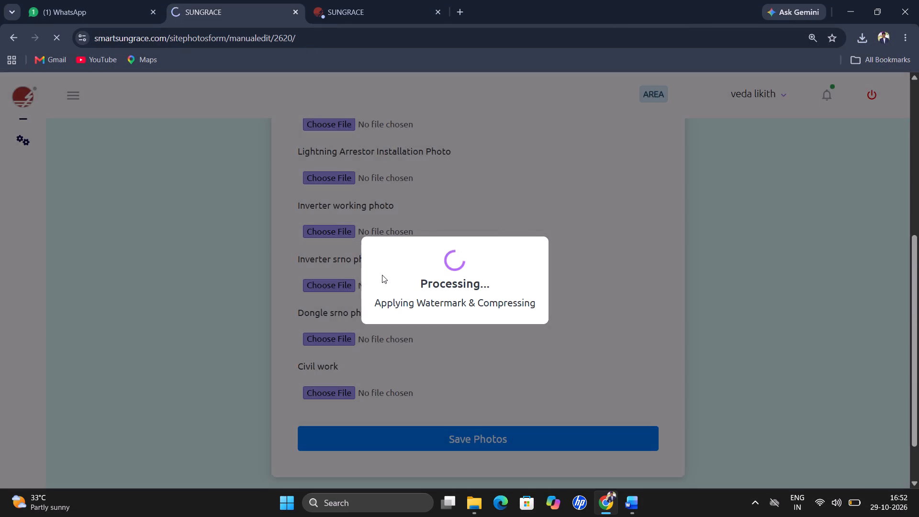
pyautogui.click(574, 119)
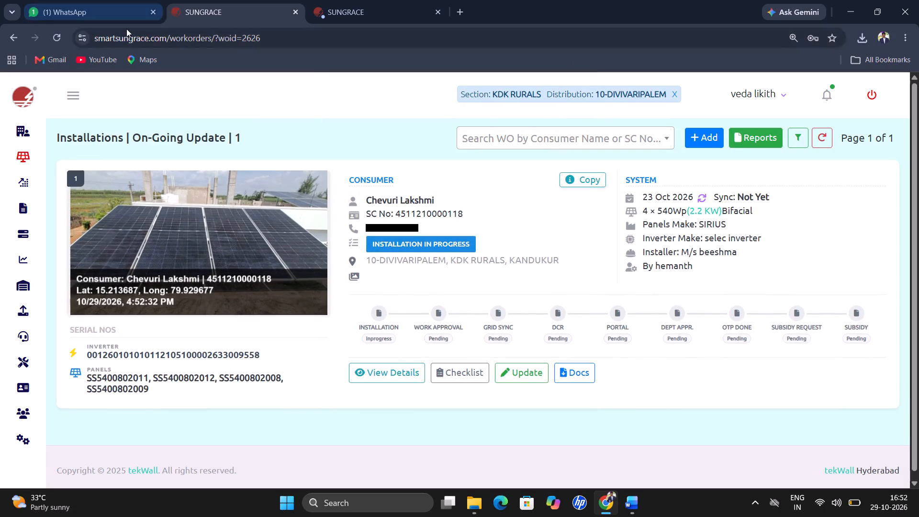
# Return to the browser tab with the Total installations list and the open quick copy details.
pyautogui.click(349, 0)
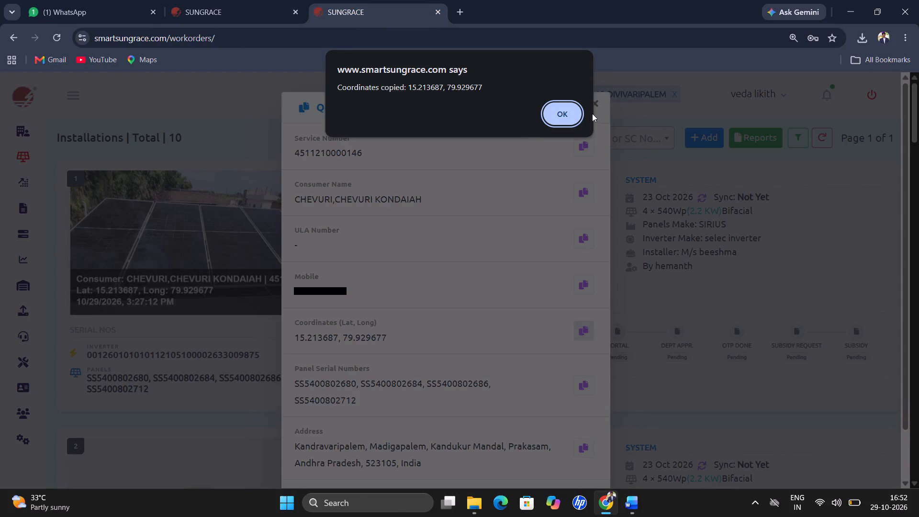
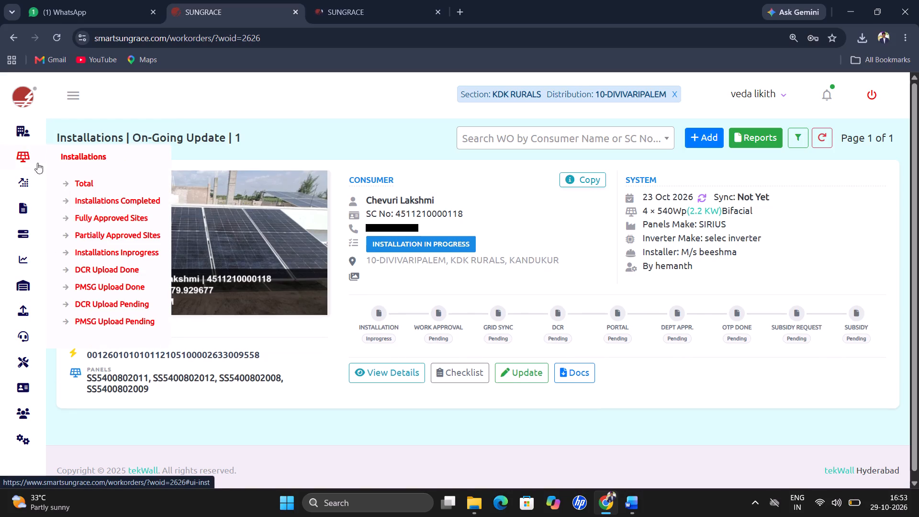
pyautogui.click(80, 176)
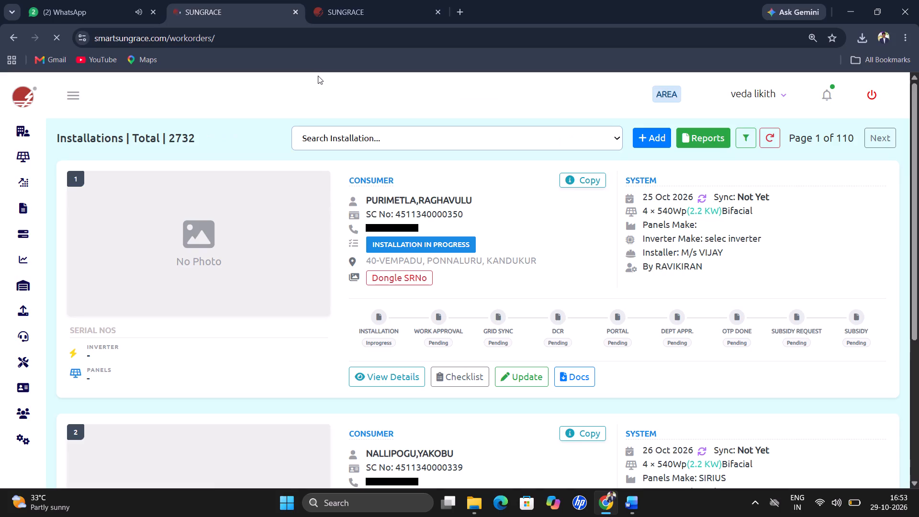
pyautogui.moveTo(378, 0); pyautogui.dragTo(381, 7)
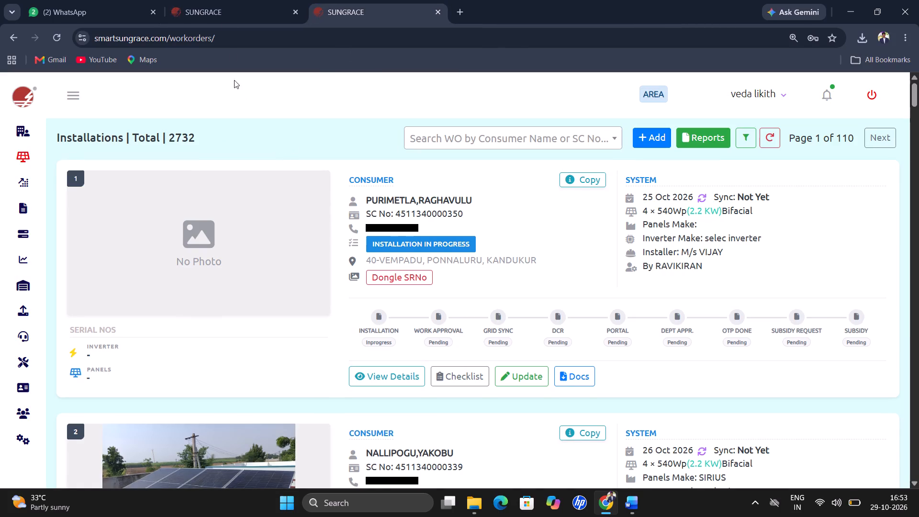
pyautogui.moveTo(224, 7); pyautogui.dragTo(227, 14)
pyautogui.click(647, 92)
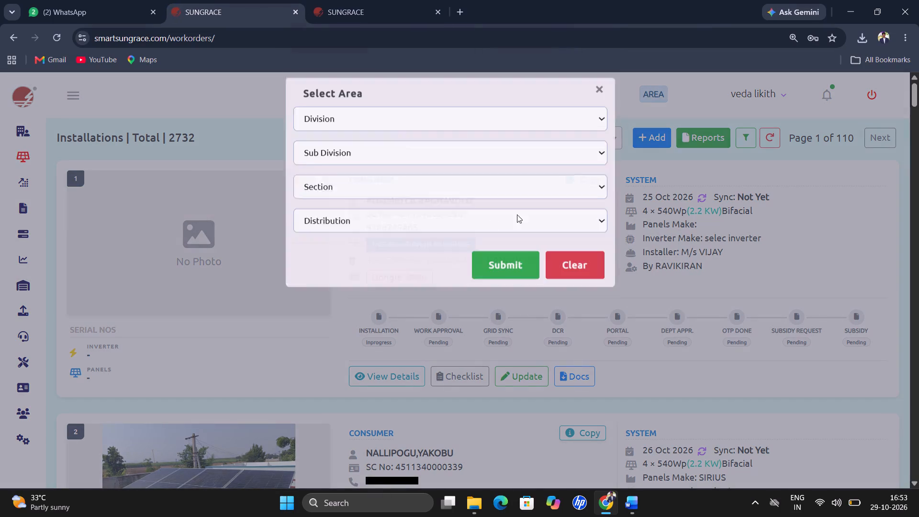
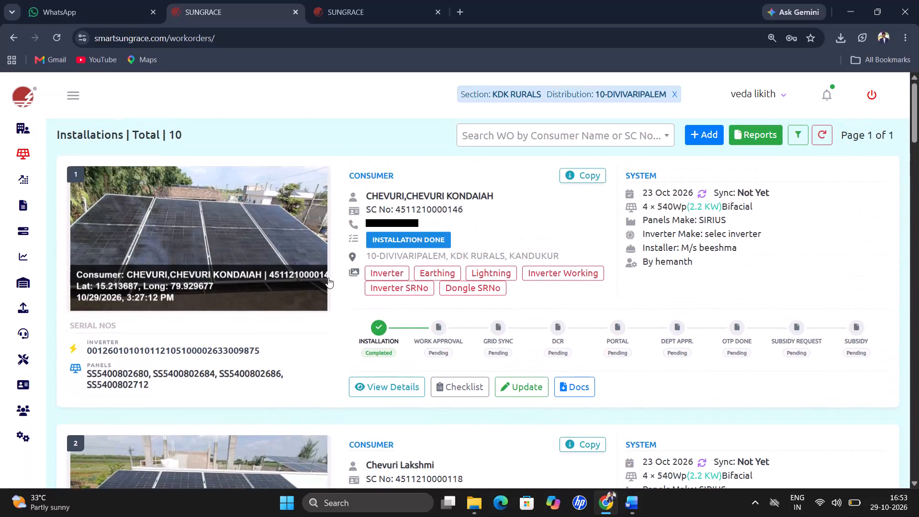
# Reload the unfiltered installations list in the other SUNGRACE tab.
pyautogui.click(406, 0)
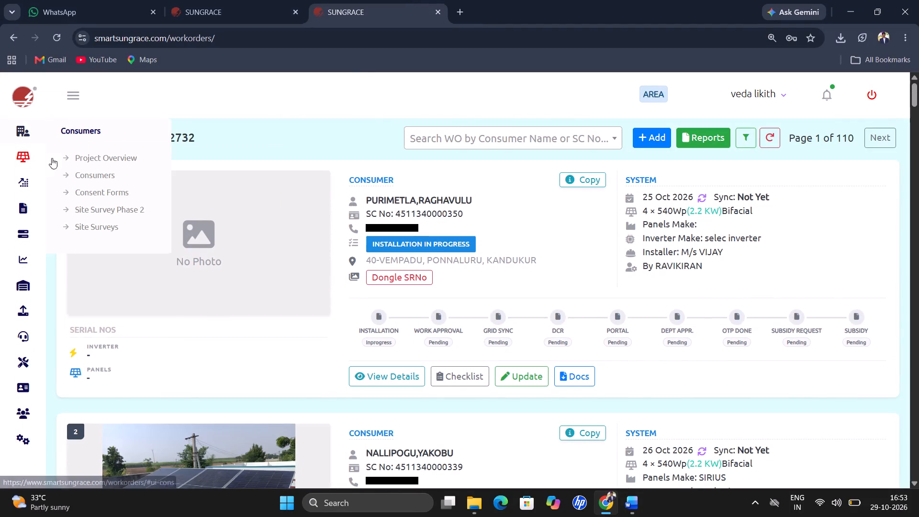
pyautogui.click(60, 36)
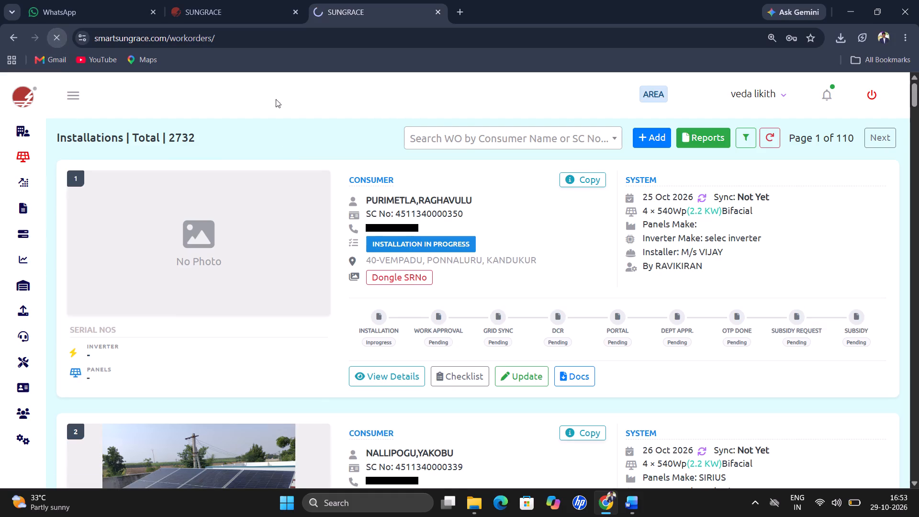
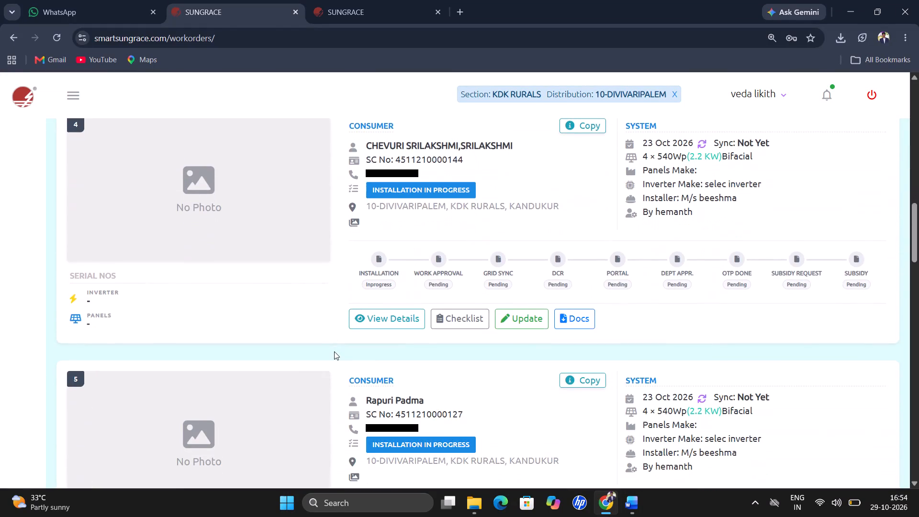
# Review the consumer records in the filtered 10-DIVIVARIPALEM installations list, checking each one's site photo, installation status, and inverter and panel serial numbers.
pyautogui.scroll(-8, 334, 351)
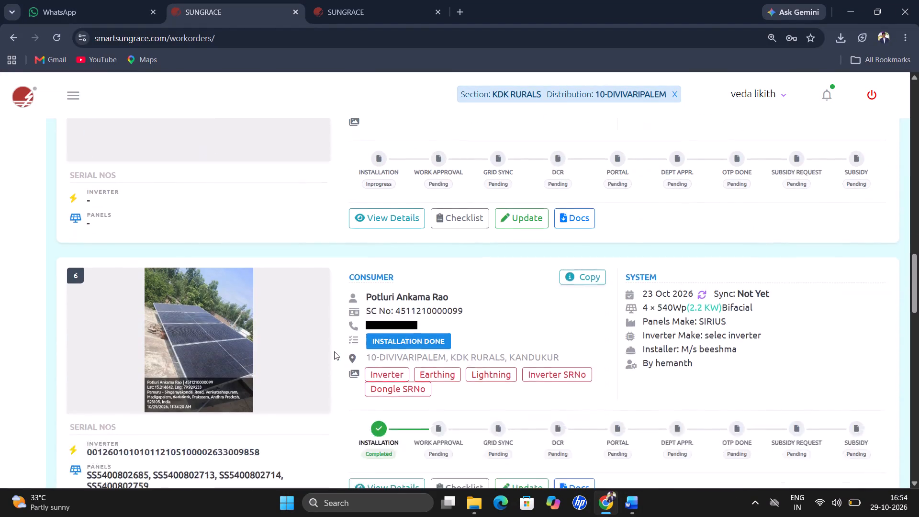
pyautogui.scroll(-3, 334, 351)
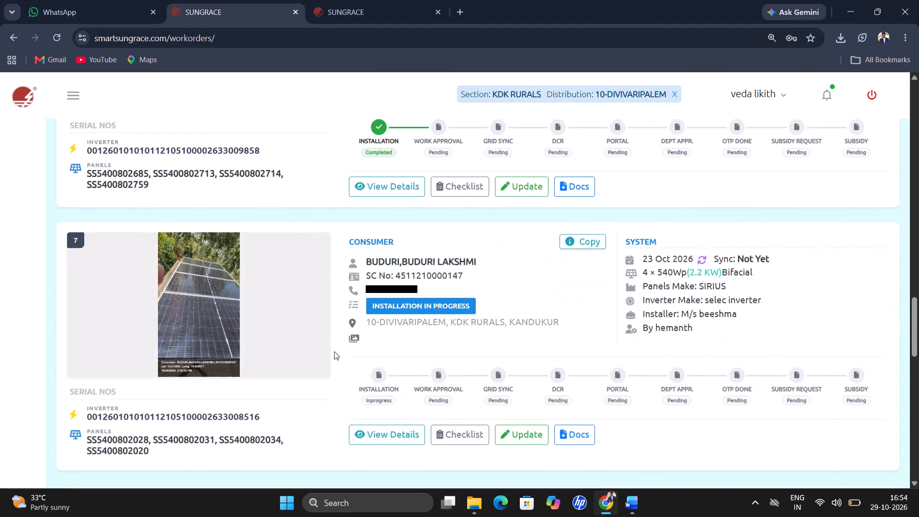
pyautogui.scroll(-6, 334, 351)
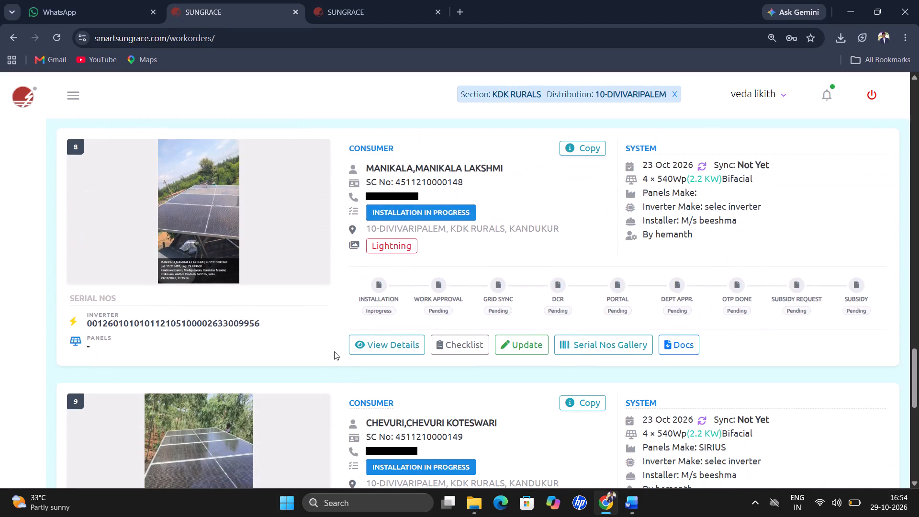
pyautogui.scroll(2, 267, 328)
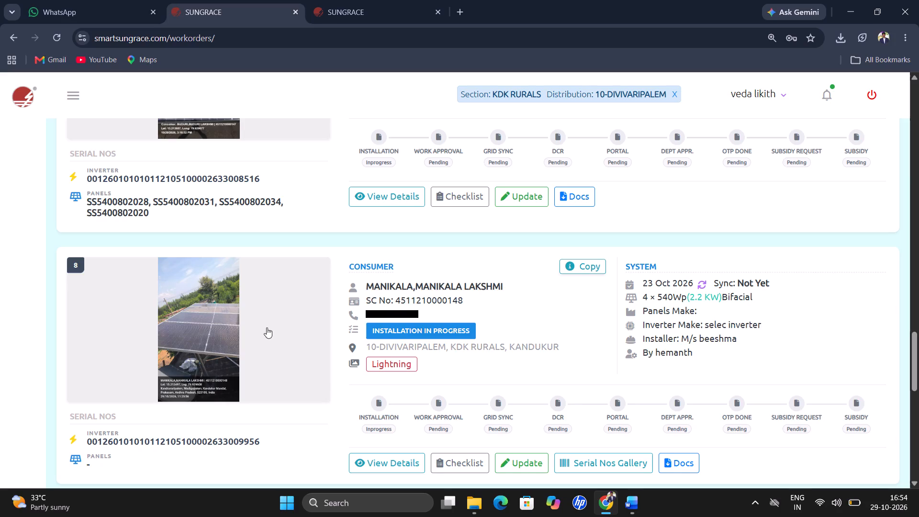
pyautogui.scroll(-3, 300, 353)
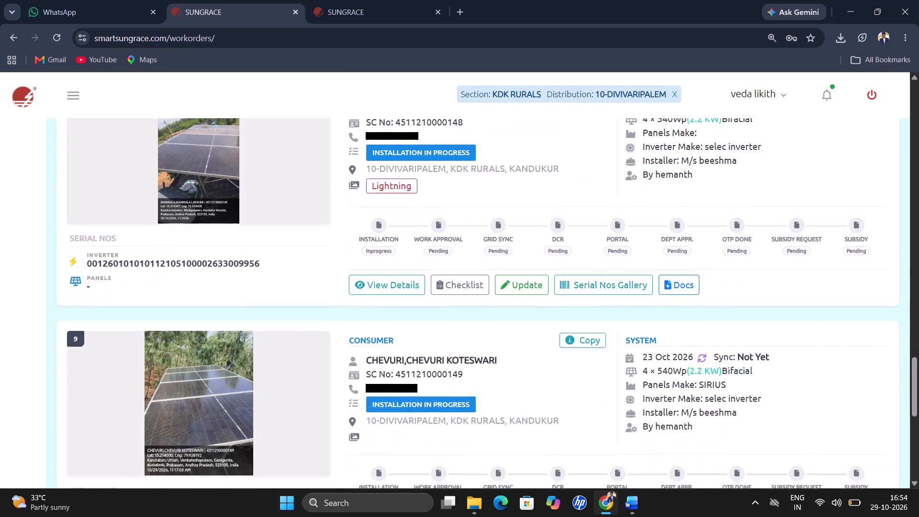
pyautogui.scroll(2, 412, 364)
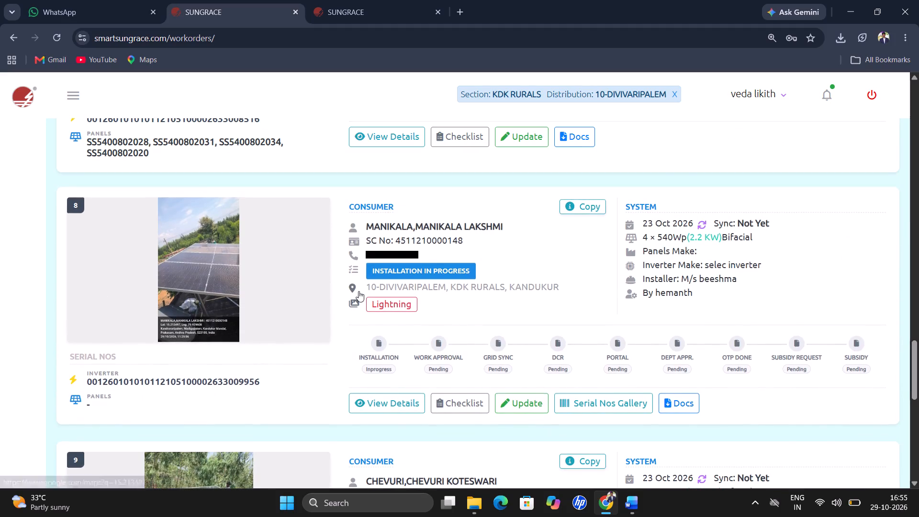
pyautogui.scroll(17, 359, 291)
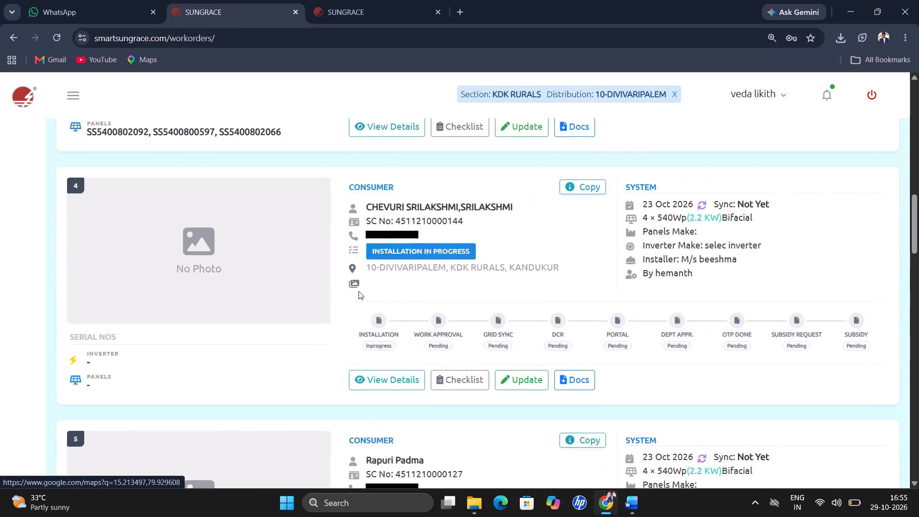
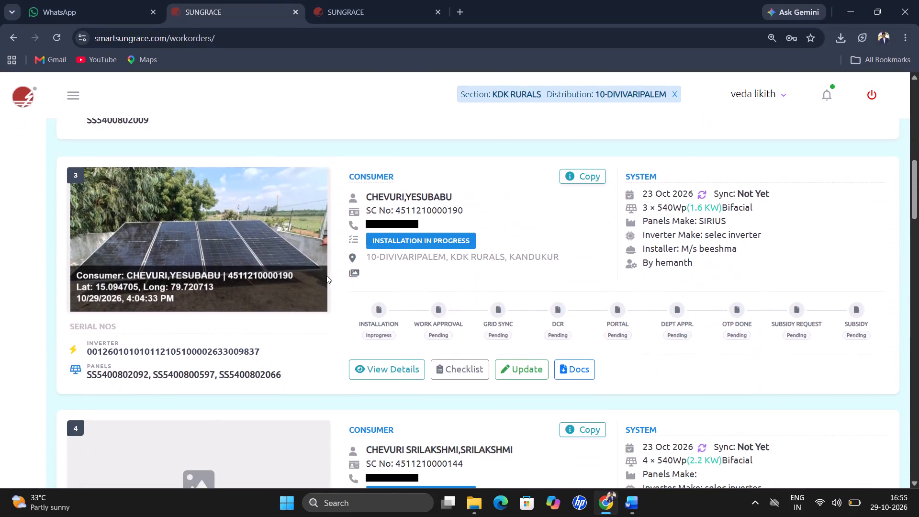
# Look through the filtered 10-DIVIVARIPALEM installations to check each consumer record for a site photo and inverter and panel serial numbers.
pyautogui.scroll(4, 326, 275)
pyautogui.scroll(-3, 426, 274)
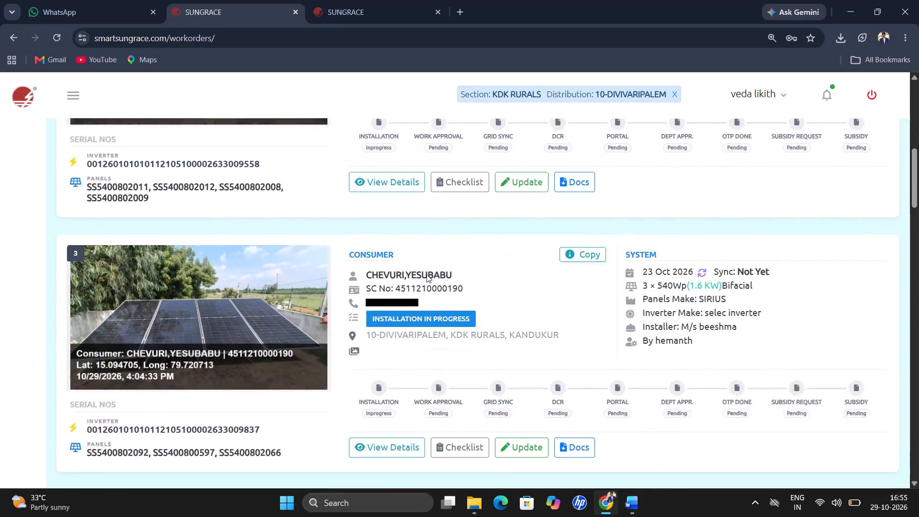
pyautogui.scroll(-4, 430, 292)
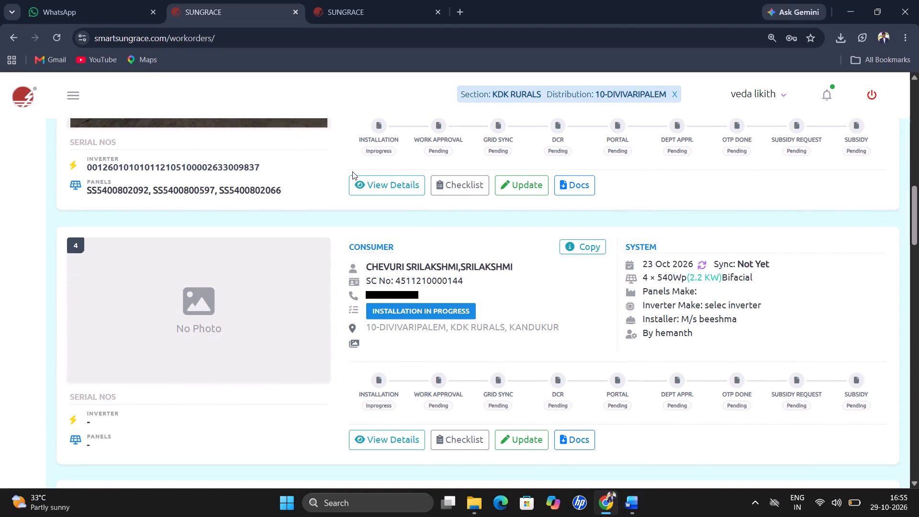
pyautogui.scroll(-3, 352, 171)
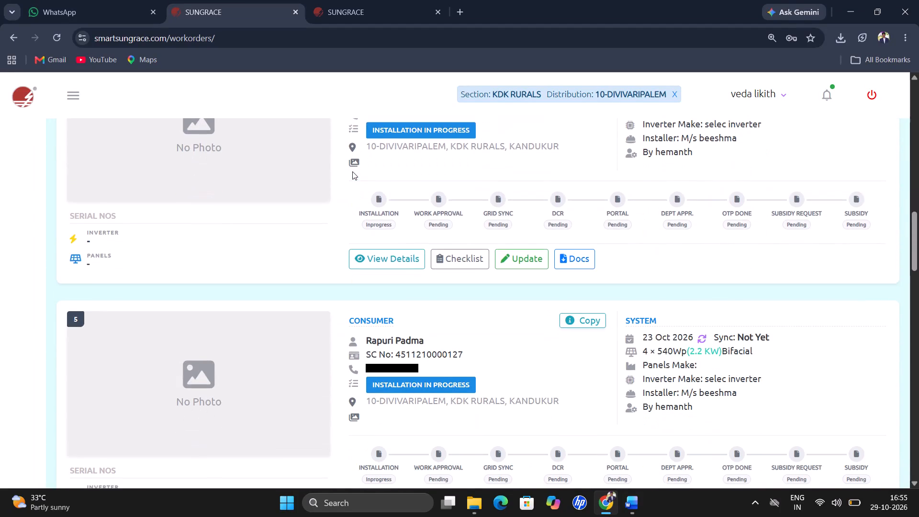
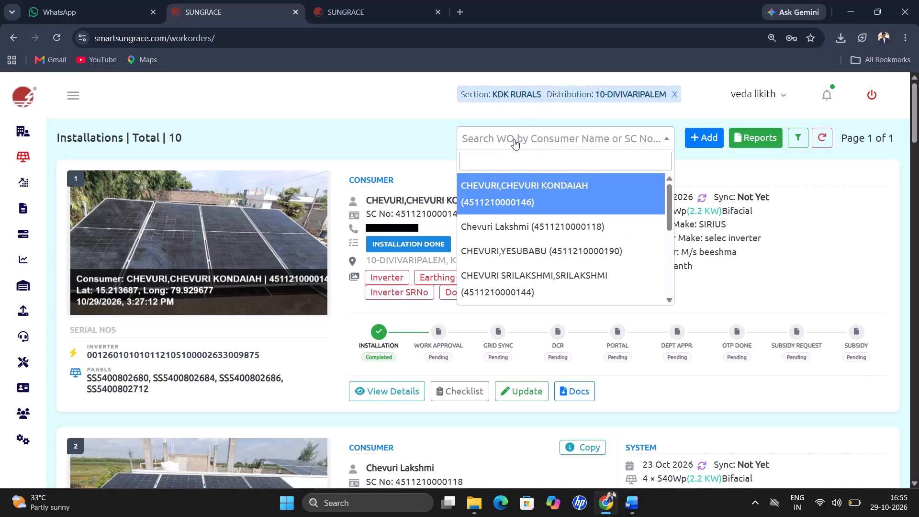
# Search the filtered installations for a work order by consumer service number 114.
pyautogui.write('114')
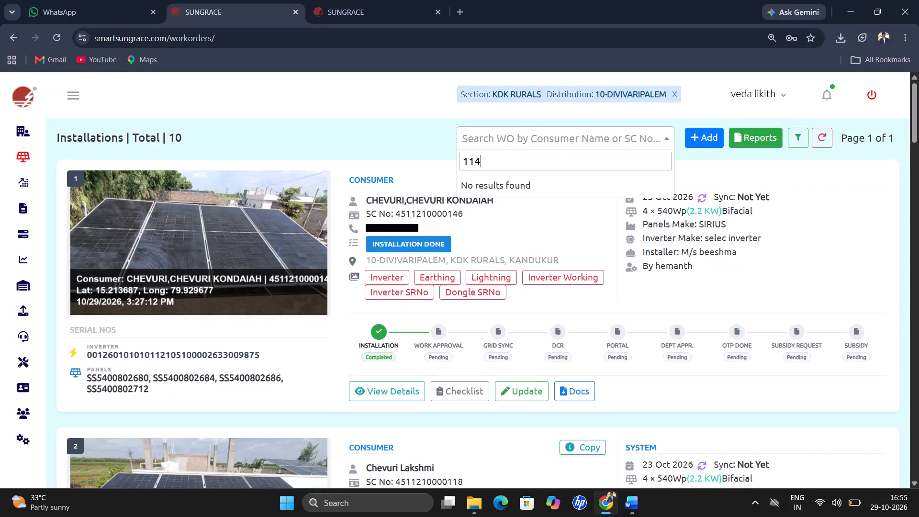
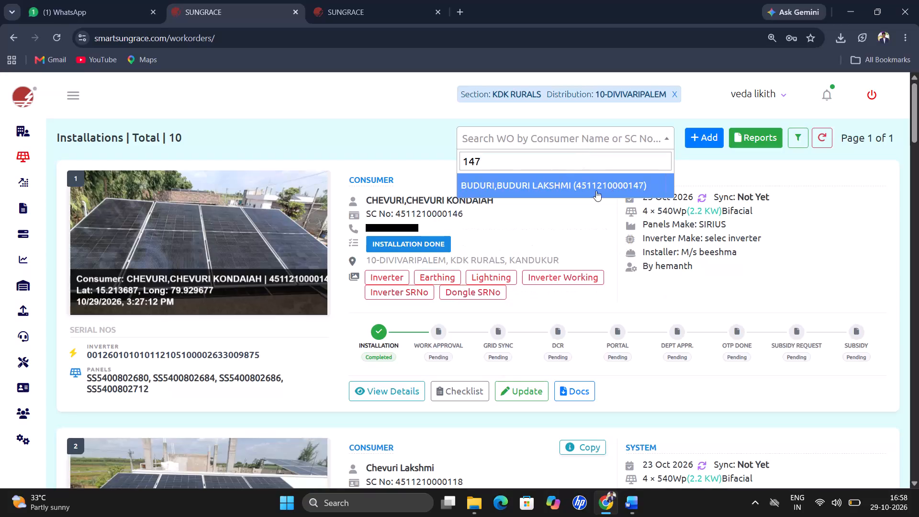
# Open the installation record of the consumer whose SC number ends in 147 from the work-order search.
pyautogui.click(601, 185)
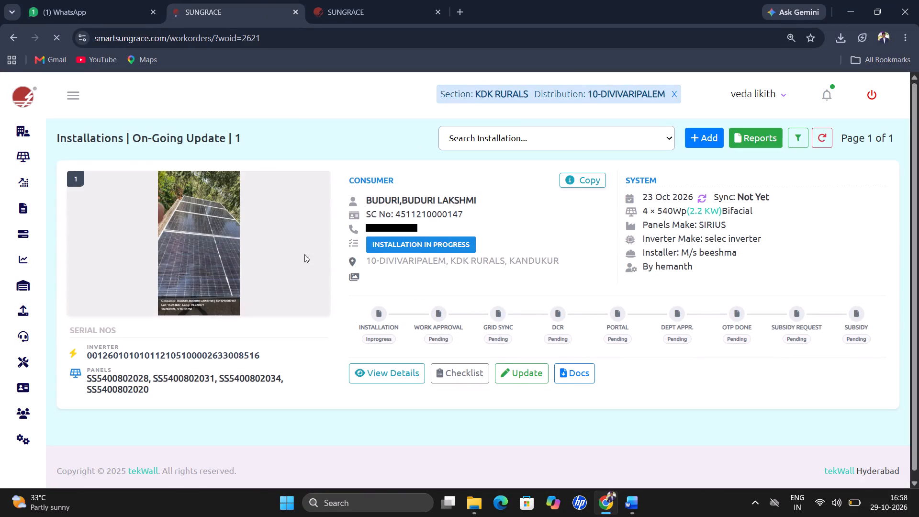
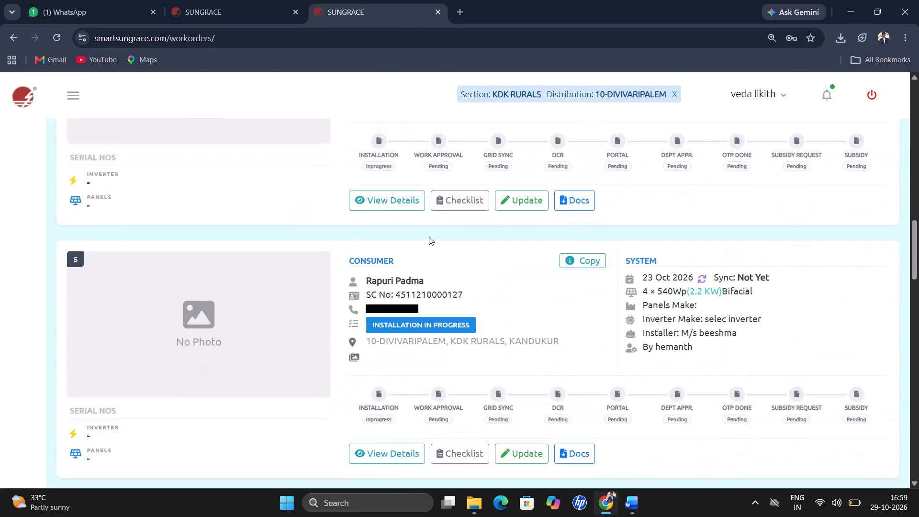
# Look through the consumer records in the filtered 10-DIVIVARIPALEM installations list, checking their site photos, serial numbers and installation status.
pyautogui.scroll(-7, 429, 236)
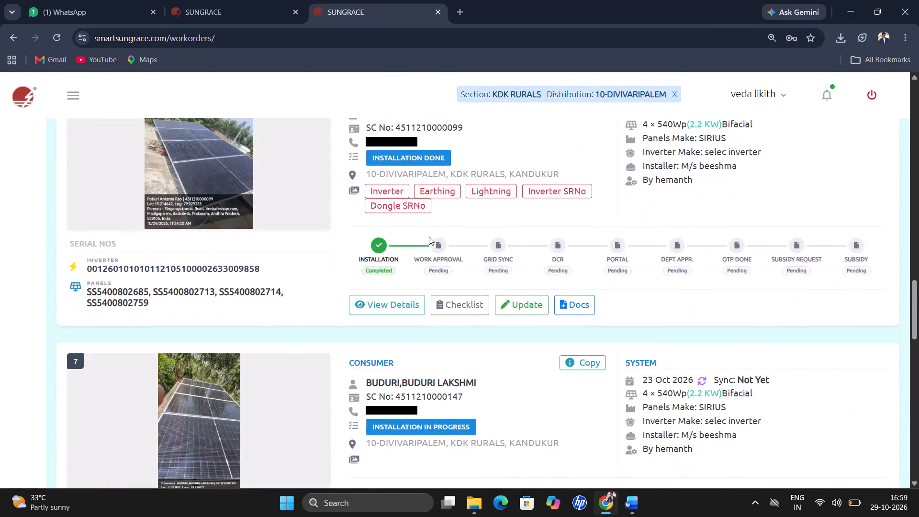
pyautogui.scroll(-10, 429, 236)
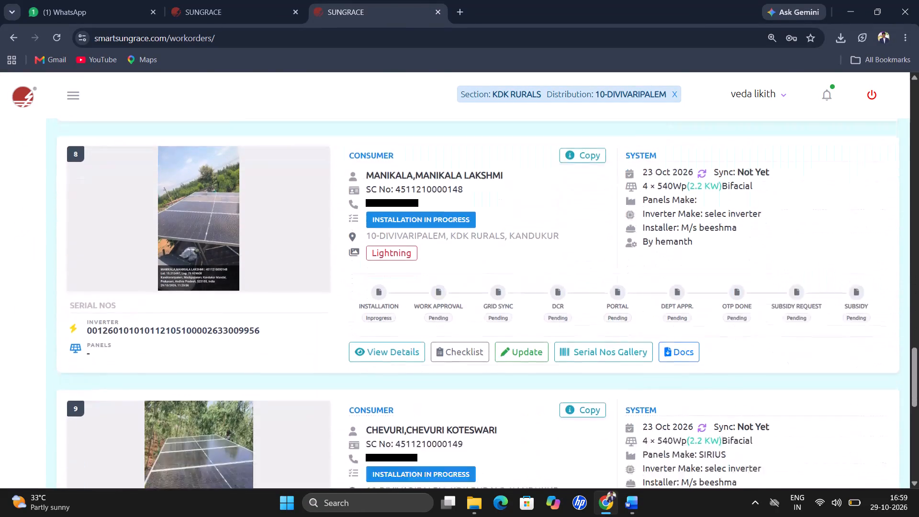
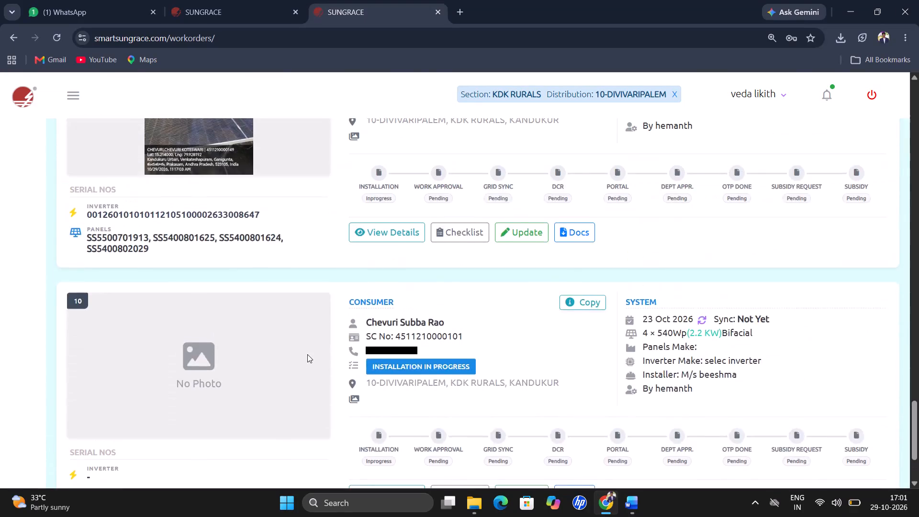
# Review the filtered 10-DIVIVARIPALEM installations for each consumer's site photo, coordinates, and inverter and panel serial numbers.
pyautogui.scroll(15, 307, 354)
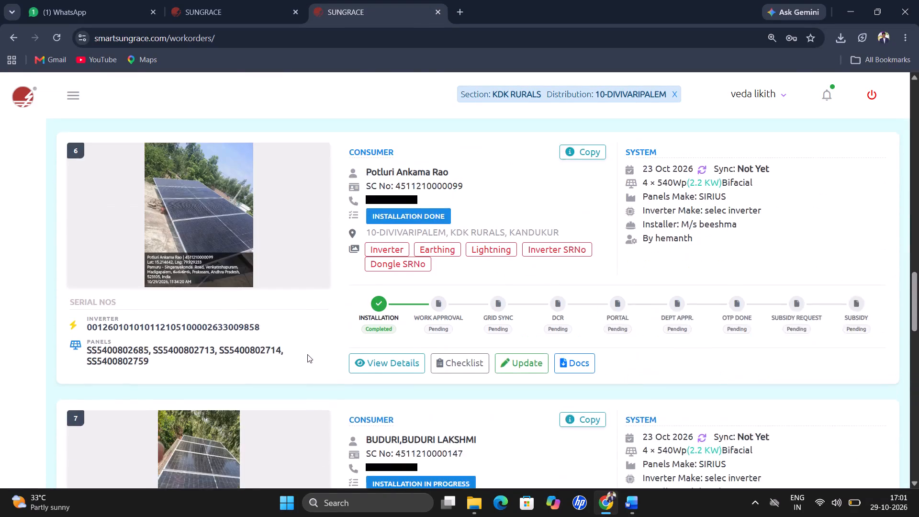
pyautogui.scroll(16, 307, 354)
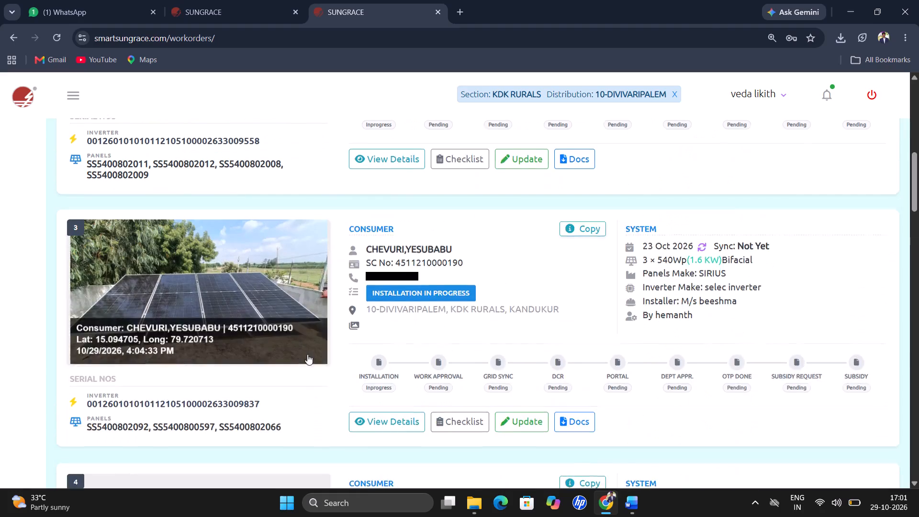
pyautogui.scroll(12, 307, 354)
pyautogui.scroll(-3, 307, 354)
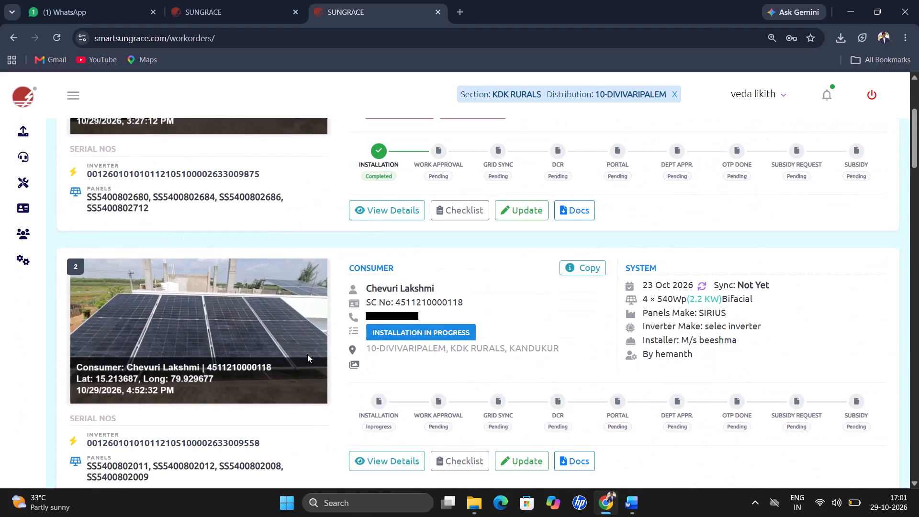
pyautogui.scroll(-6, 275, 341)
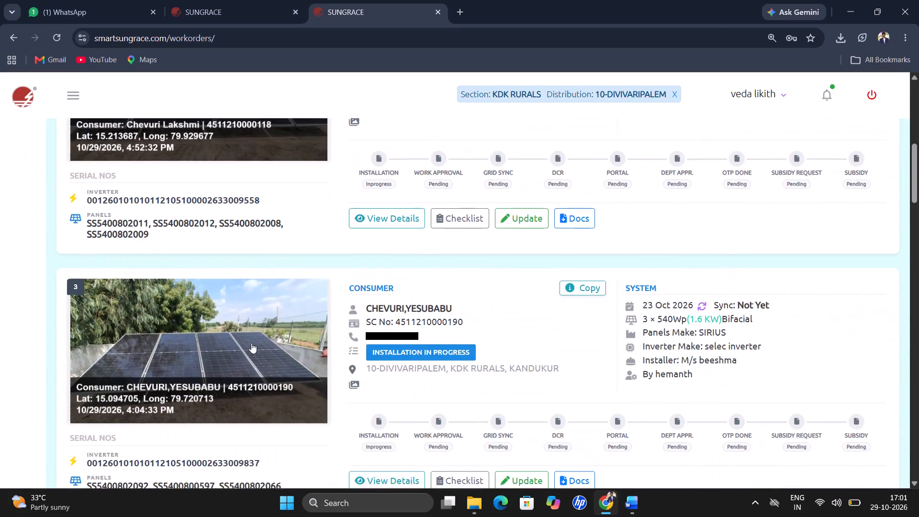
pyautogui.scroll(-10, 251, 343)
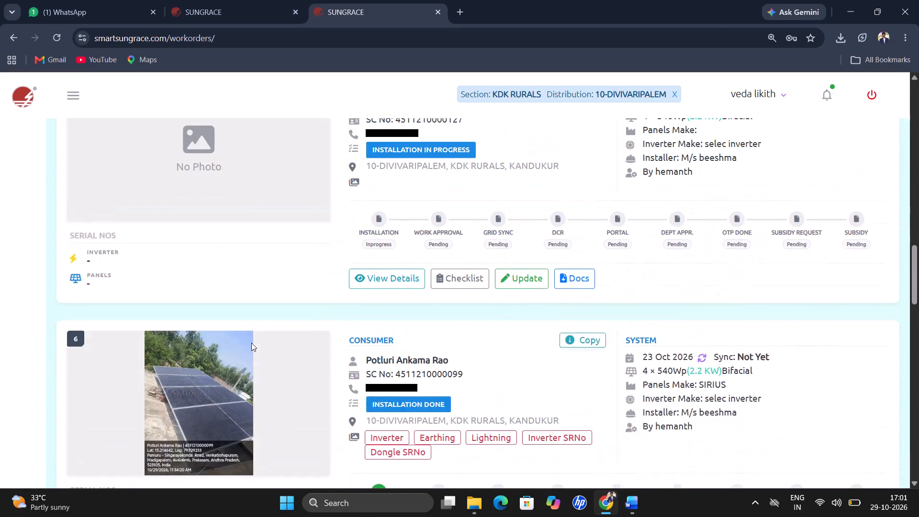
# Examine all 10-DIVIVARIPALEM installations to see which consumers still lack a site photo and inverter and panel serial numbers.
pyautogui.scroll(-3, 251, 343)
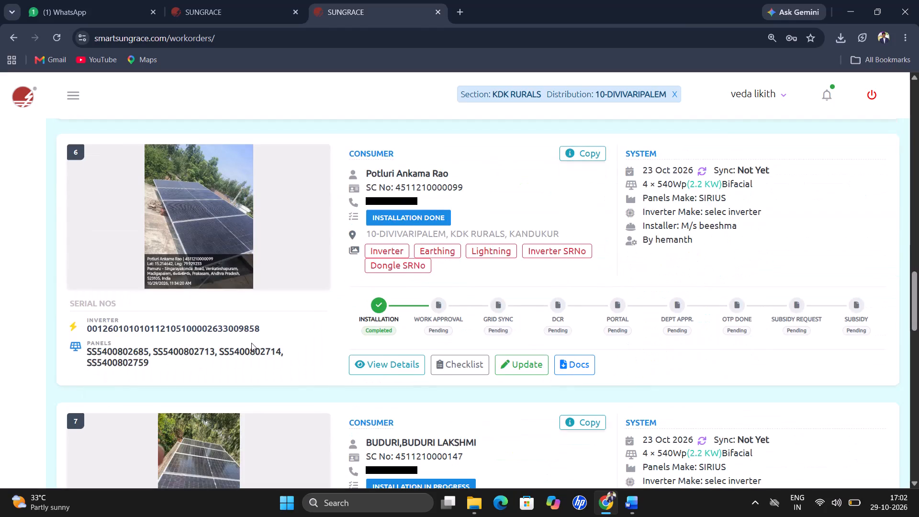
pyautogui.scroll(-4, 249, 414)
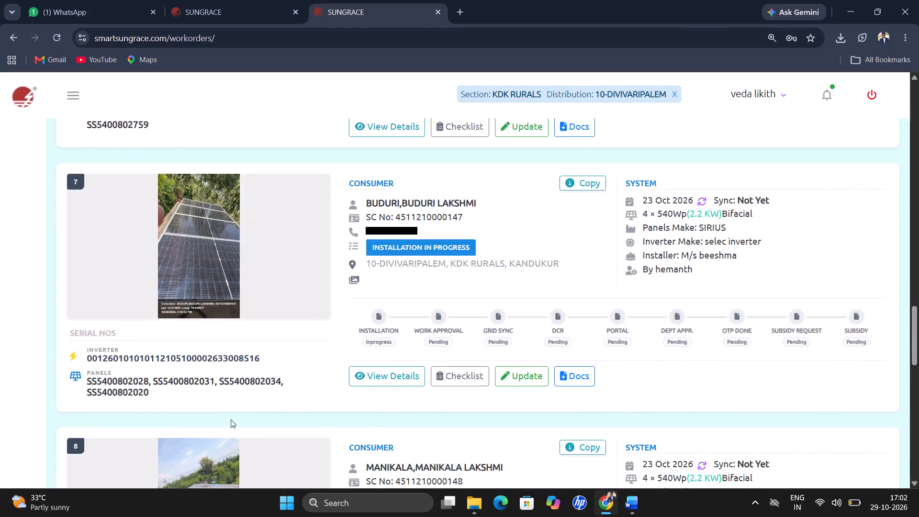
pyautogui.scroll(-19, 233, 422)
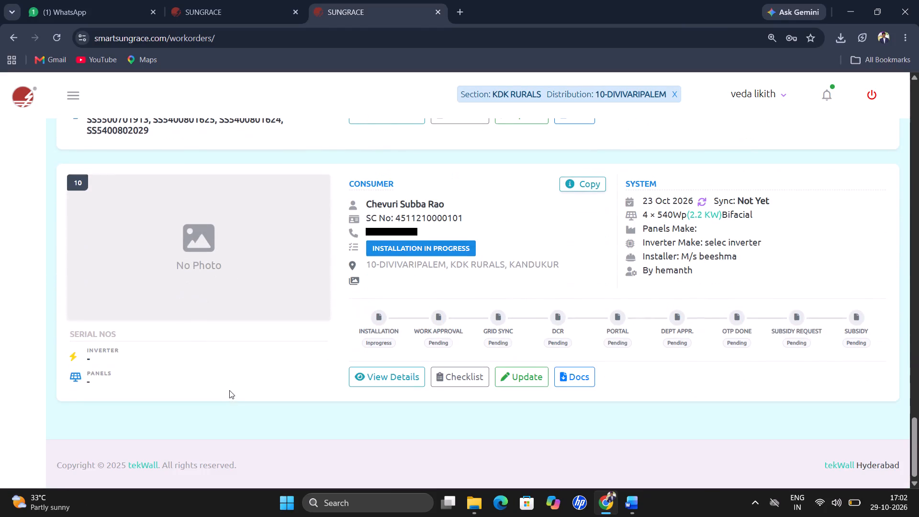
pyautogui.scroll(4, 227, 384)
pyautogui.scroll(20, 227, 384)
pyautogui.scroll(1, 227, 384)
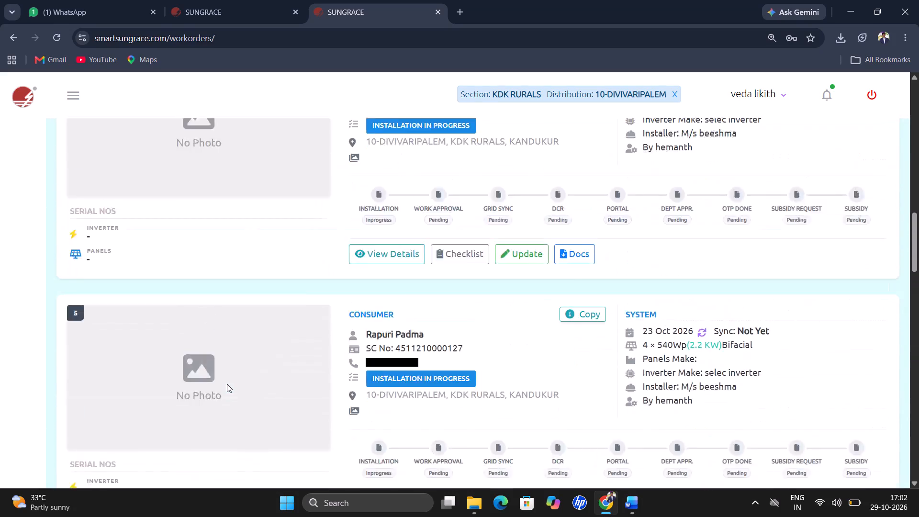
pyautogui.scroll(20, 227, 384)
pyautogui.scroll(9, 227, 384)
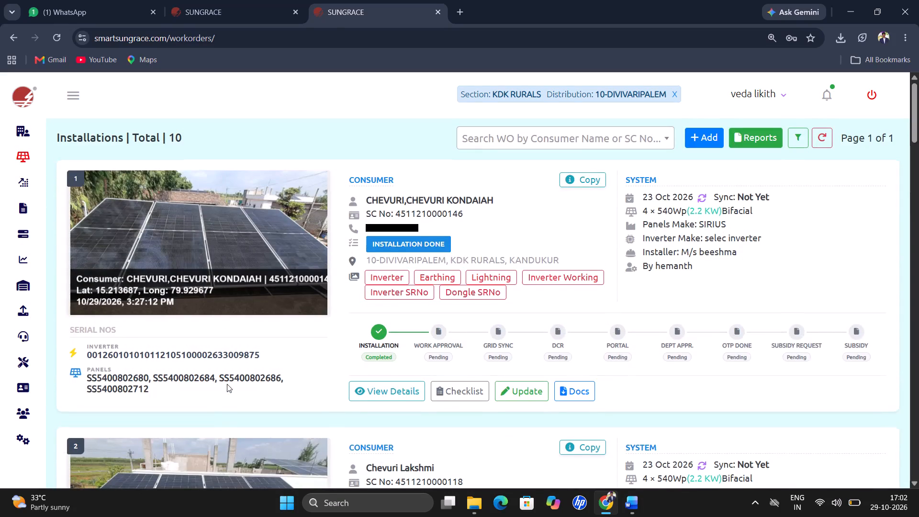
pyautogui.scroll(-3, 322, 273)
pyautogui.scroll(-3, 282, 286)
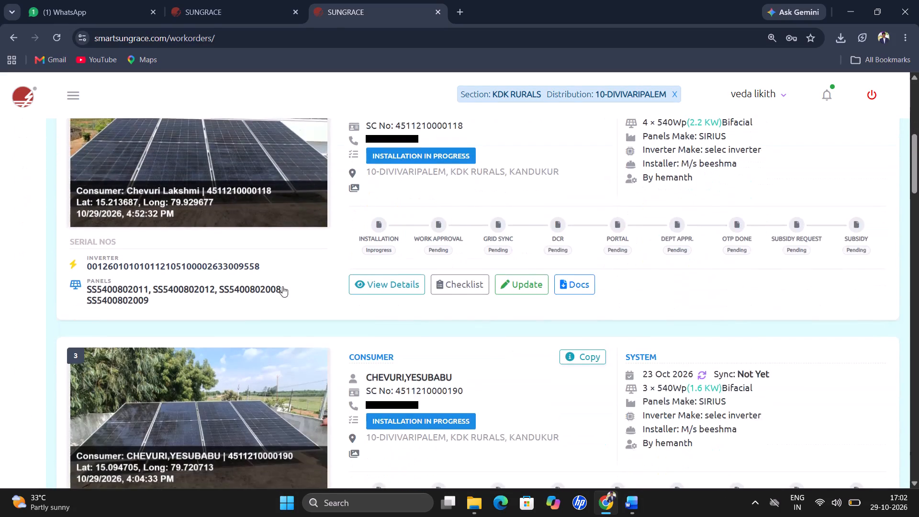
pyautogui.scroll(-6, 282, 286)
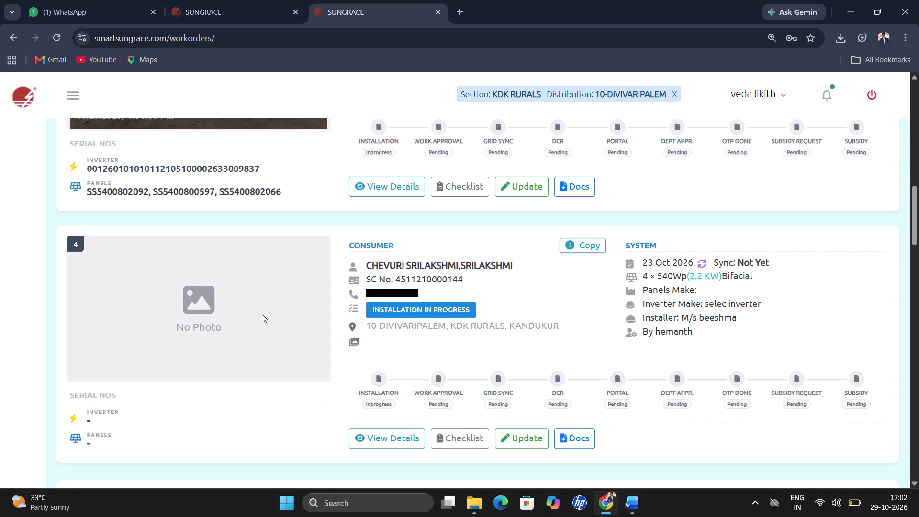
pyautogui.scroll(2, 262, 314)
pyautogui.scroll(-1, 262, 314)
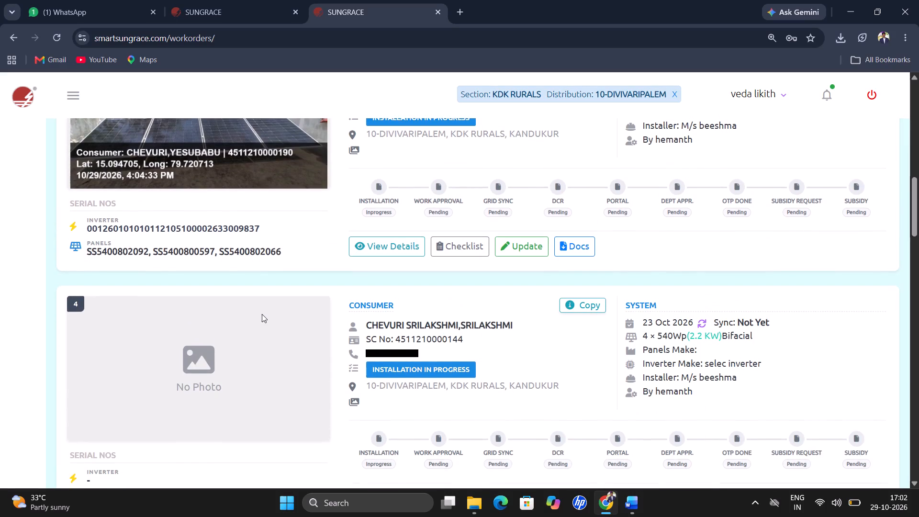
# Switch to the other SUNGRACE tab holding the single on-going update installation.
pyautogui.click(259, 0)
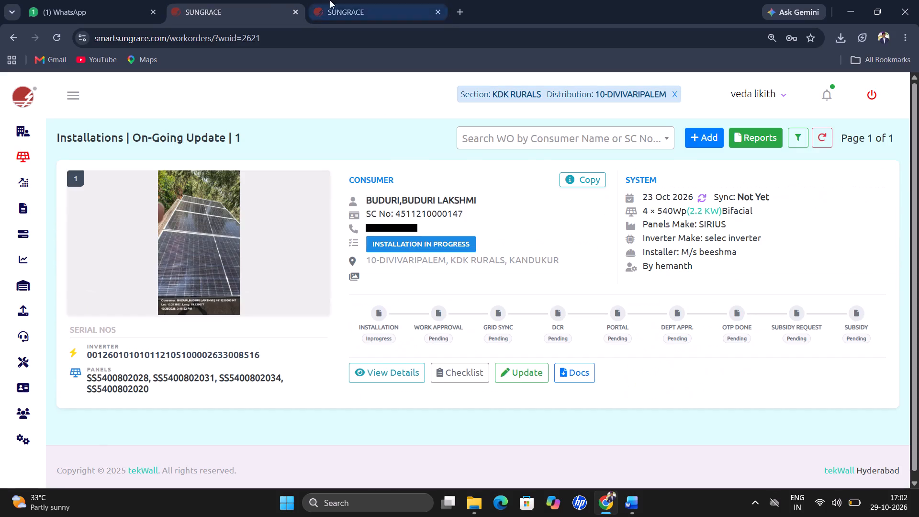
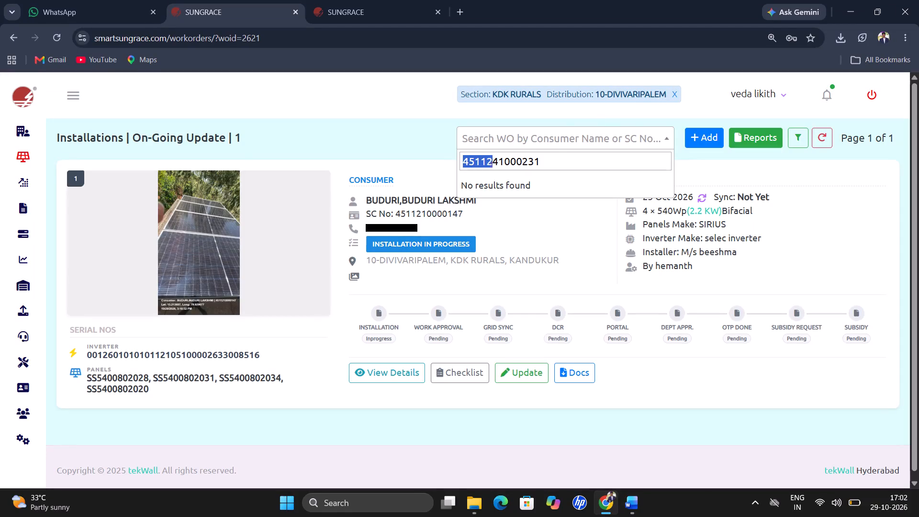
pyautogui.moveTo(495, 165); pyautogui.dragTo(539, 163)
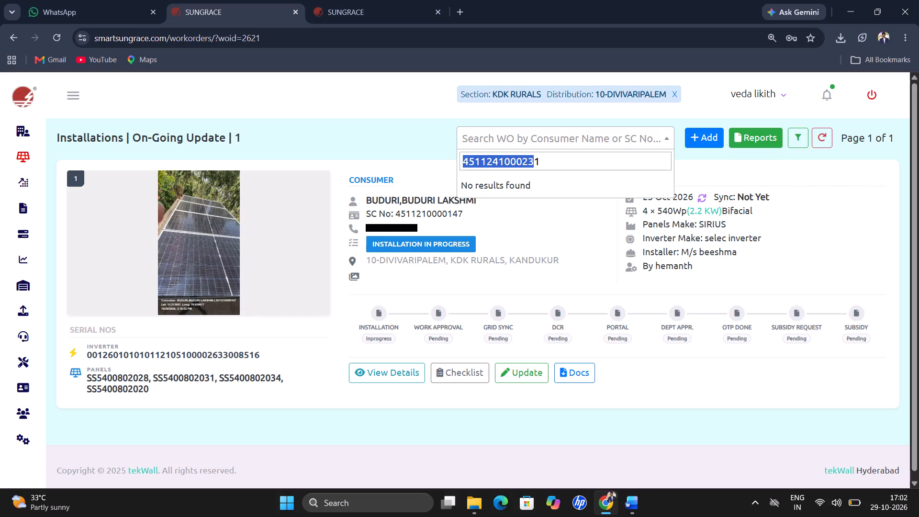
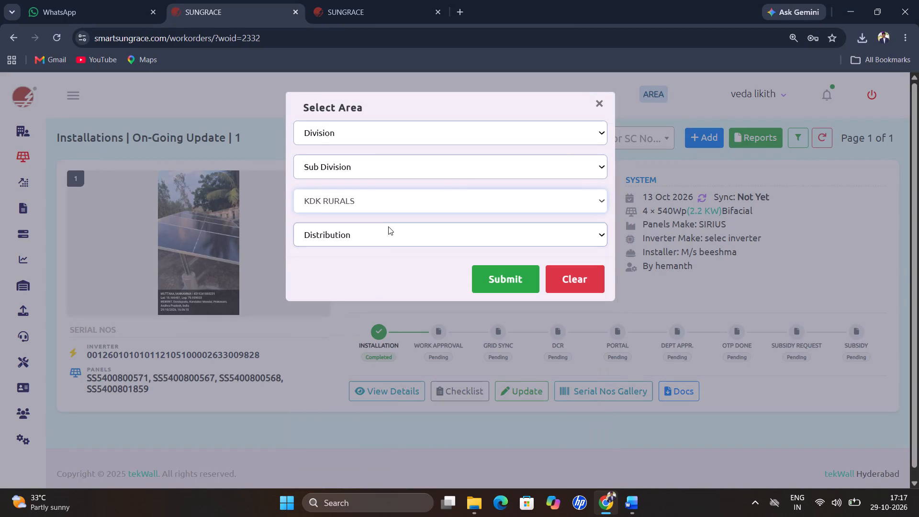
# Open the distribution choices for section KDK RURALS in the area filter and browse them down to 49-ZILLELLAMUDI.
pyautogui.keyDown('ctrl'); pyautogui.doubleClick(388, 226); pyautogui.keyUp('ctrl')
pyautogui.keyDown('ctrl'); pyautogui.click(370, 241); pyautogui.keyUp('ctrl')
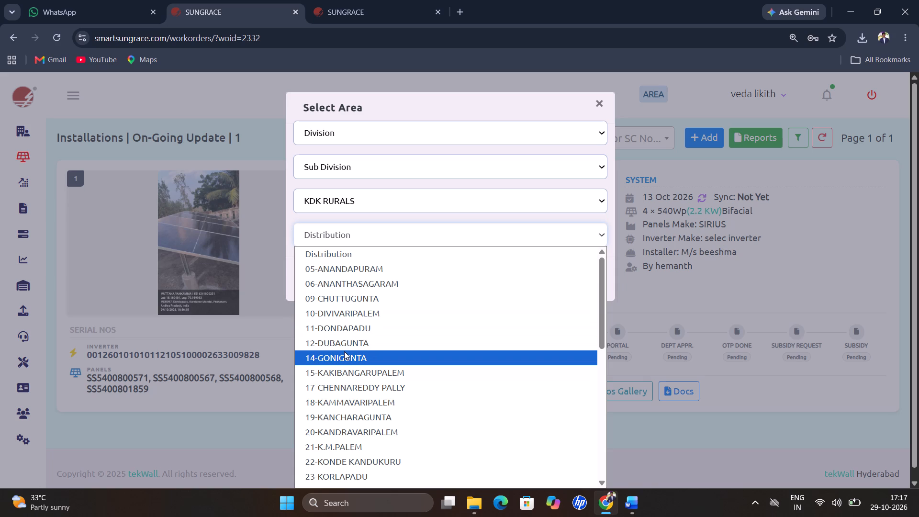
pyautogui.keyDown('ctrl'); pyautogui.scroll(-1, 344, 351); pyautogui.keyUp('ctrl')
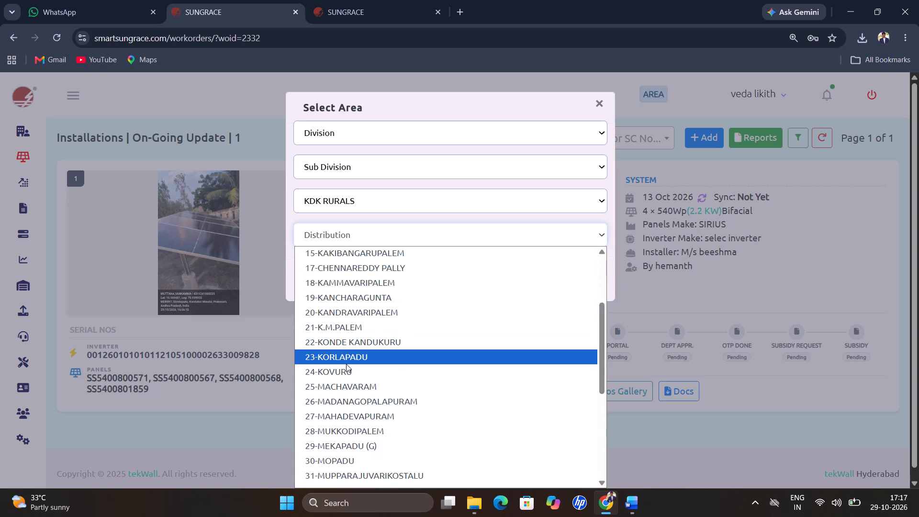
pyautogui.keyDown('ctrl'); pyautogui.scroll(-2, 345, 364); pyautogui.keyUp('ctrl')
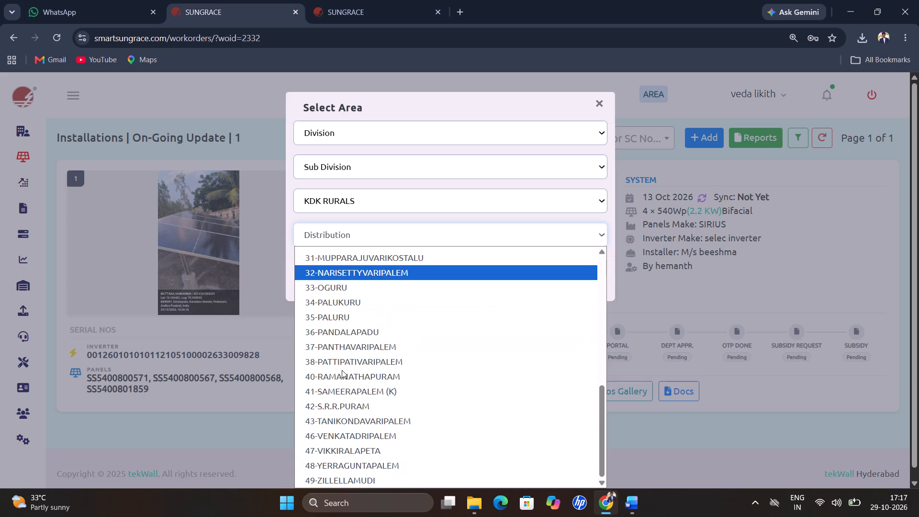
# Set the area filter to section KDK RURALS, distribution 41-SAMEERAPALEM (K), and show all of that area's installations.
pyautogui.keyDown('ctrl'); pyautogui.scroll(-2, 343, 365); pyautogui.keyUp('ctrl')
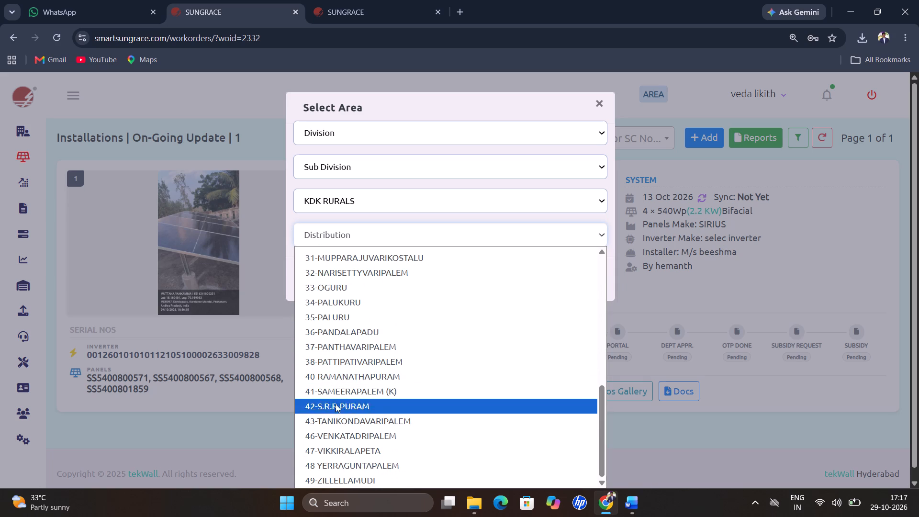
pyautogui.keyDown('ctrl'); pyautogui.click(362, 397); pyautogui.keyUp('ctrl')
pyautogui.keyDown('ctrl'); pyautogui.click(516, 287); pyautogui.keyUp('ctrl')
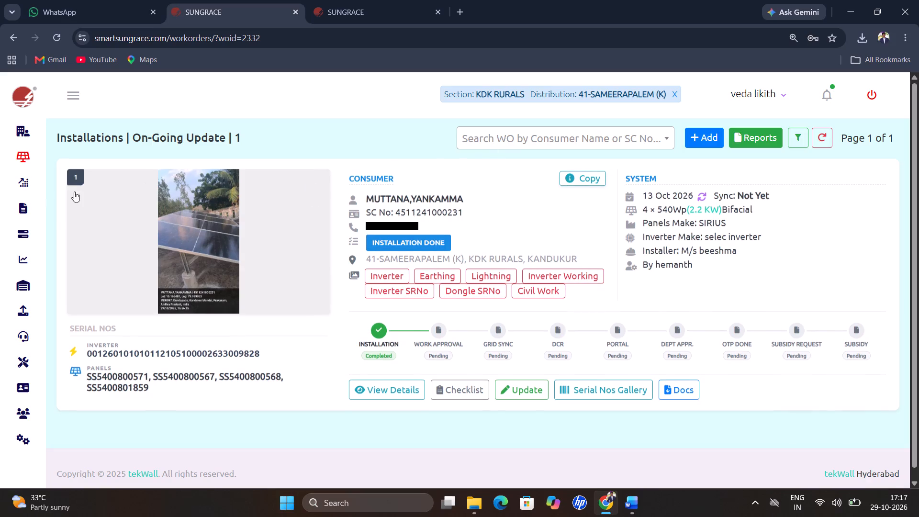
pyautogui.keyDown('ctrl'); pyautogui.click(79, 177); pyautogui.keyUp('ctrl')
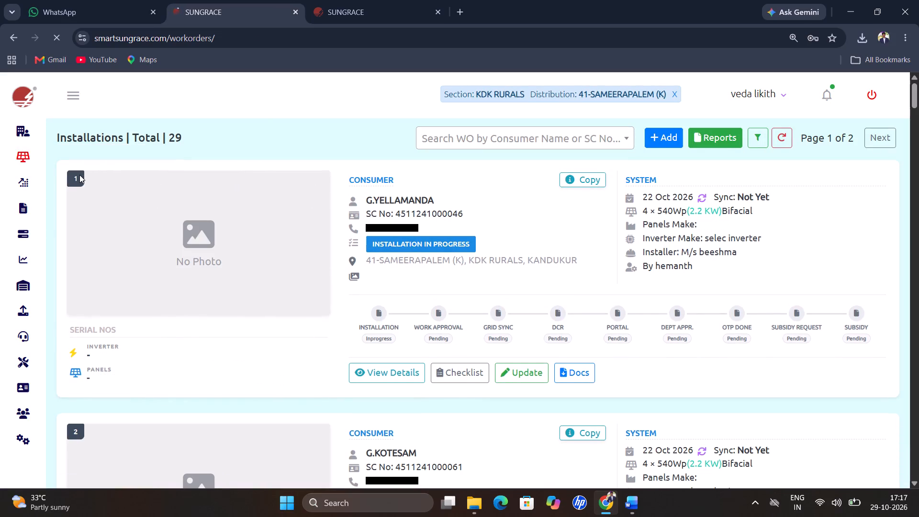
# Review the 41-SAMEERAPALEM (K) installations on the first page for each consumer's site photo, coordinates, and inverter and panel serial numbers.
pyautogui.keyDown('ctrl'); pyautogui.scroll(-7, 358, 270); pyautogui.keyUp('ctrl')
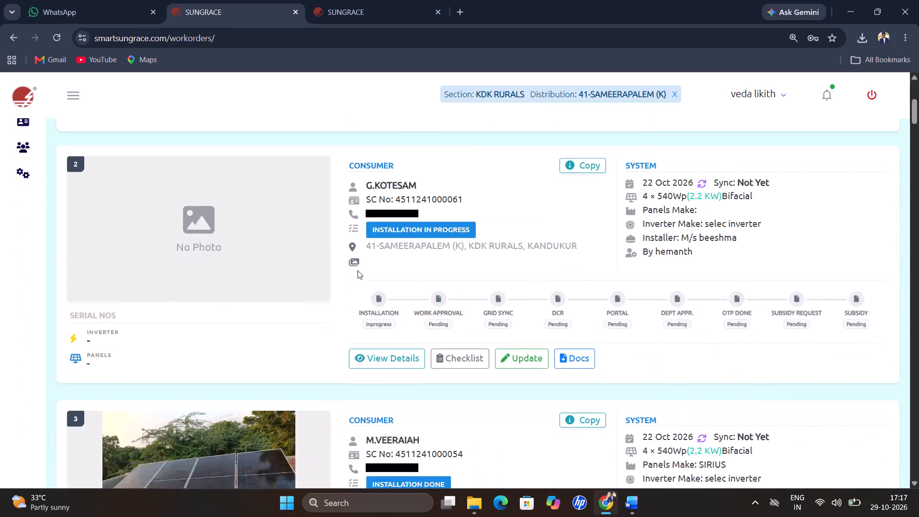
pyautogui.keyDown('ctrl'); pyautogui.scroll(-2, 358, 270); pyautogui.keyUp('ctrl')
pyautogui.keyDown('ctrl'); pyautogui.scroll(-10, 242, 294); pyautogui.keyUp('ctrl')
pyautogui.keyDown('ctrl'); pyautogui.scroll(-14, 243, 288); pyautogui.keyUp('ctrl')
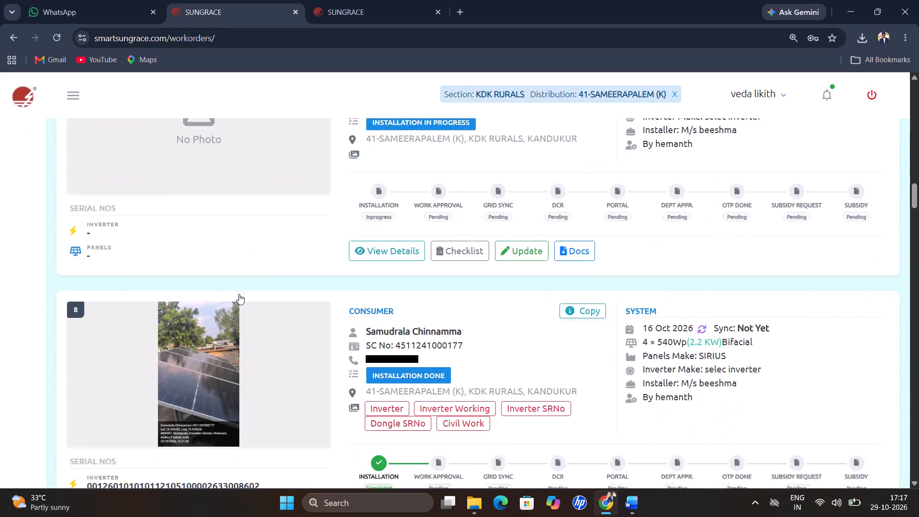
pyautogui.keyDown('ctrl'); pyautogui.scroll(-20, 239, 294); pyautogui.keyUp('ctrl')
pyautogui.keyDown('ctrl'); pyautogui.scroll(-16, 239, 294); pyautogui.keyUp('ctrl')
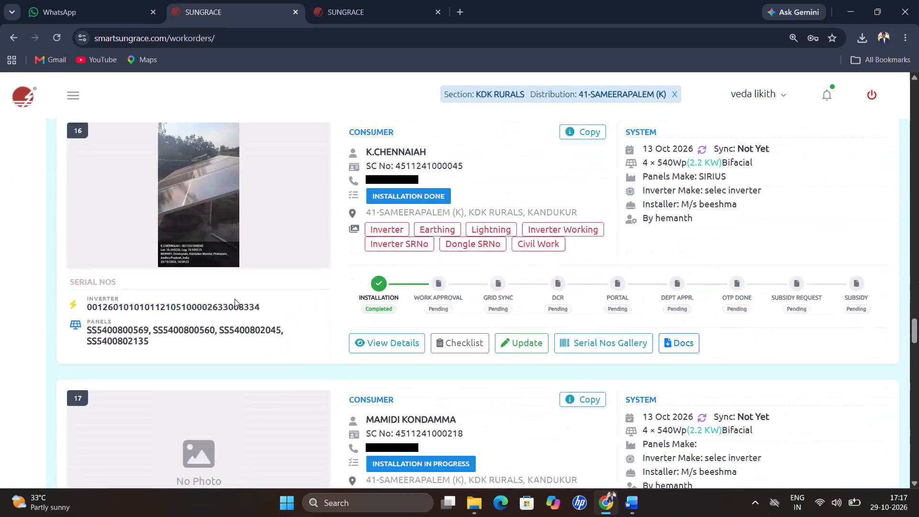
pyautogui.keyDown('ctrl'); pyautogui.scroll(-20, 235, 299); pyautogui.keyUp('ctrl')
pyautogui.keyDown('ctrl'); pyautogui.scroll(-5, 235, 299); pyautogui.keyUp('ctrl')
pyautogui.keyDown('ctrl'); pyautogui.scroll(8, 235, 296); pyautogui.keyUp('ctrl')
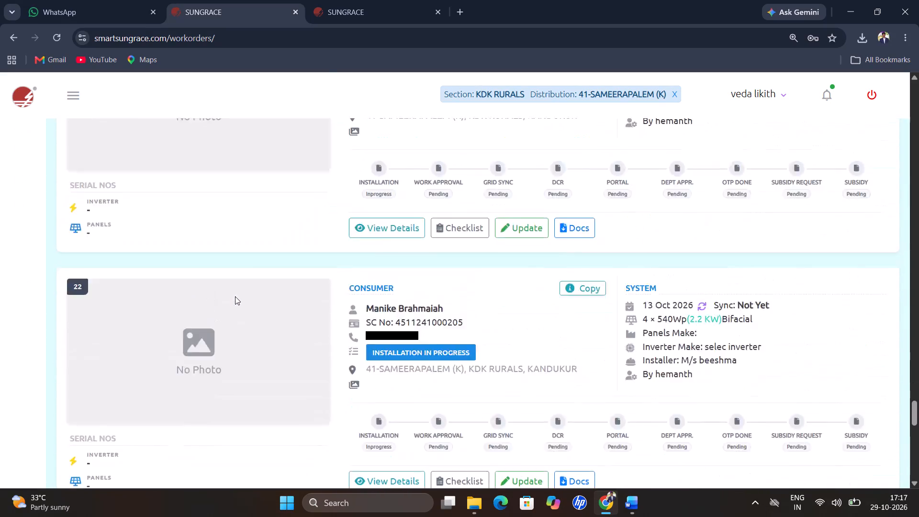
pyautogui.keyDown('ctrl'); pyautogui.scroll(20, 235, 296); pyautogui.keyUp('ctrl')
pyautogui.keyDown('ctrl'); pyautogui.scroll(20, 235, 296); pyautogui.keyUp('ctrl')
pyautogui.keyDown('ctrl'); pyautogui.scroll(11, 235, 296); pyautogui.keyUp('ctrl')
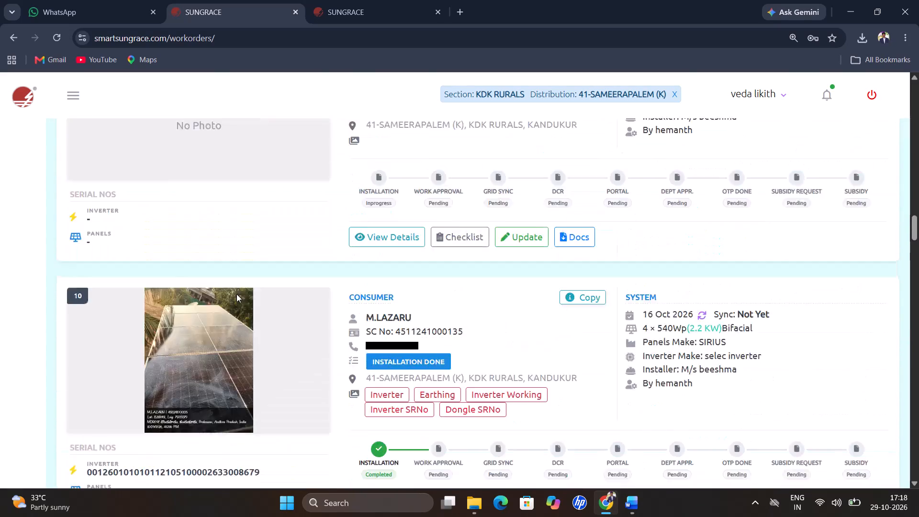
pyautogui.keyDown('ctrl'); pyautogui.scroll(20, 236, 294); pyautogui.keyUp('ctrl')
pyautogui.keyDown('ctrl'); pyautogui.scroll(20, 236, 294); pyautogui.keyUp('ctrl')
pyautogui.keyDown('ctrl'); pyautogui.scroll(9, 236, 294); pyautogui.keyUp('ctrl')
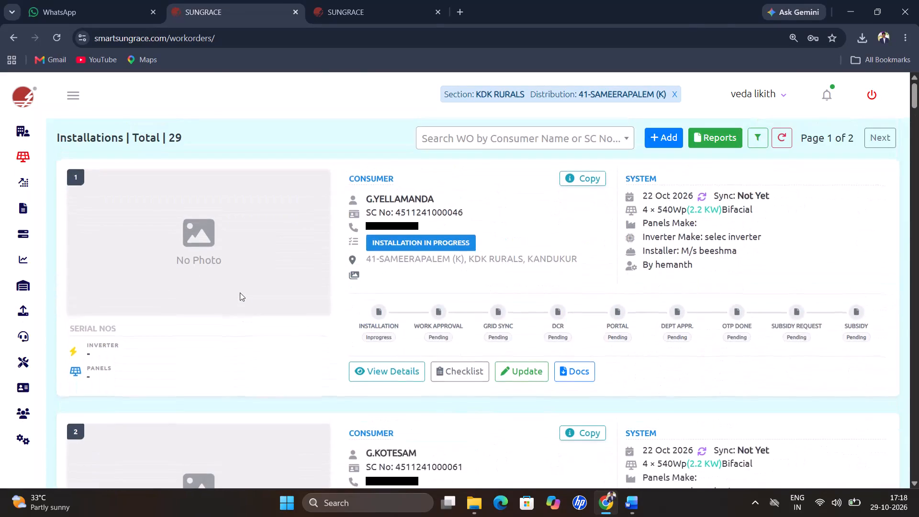
pyautogui.keyDown('ctrl'); pyautogui.scroll(-8, 352, 246); pyautogui.keyUp('ctrl')
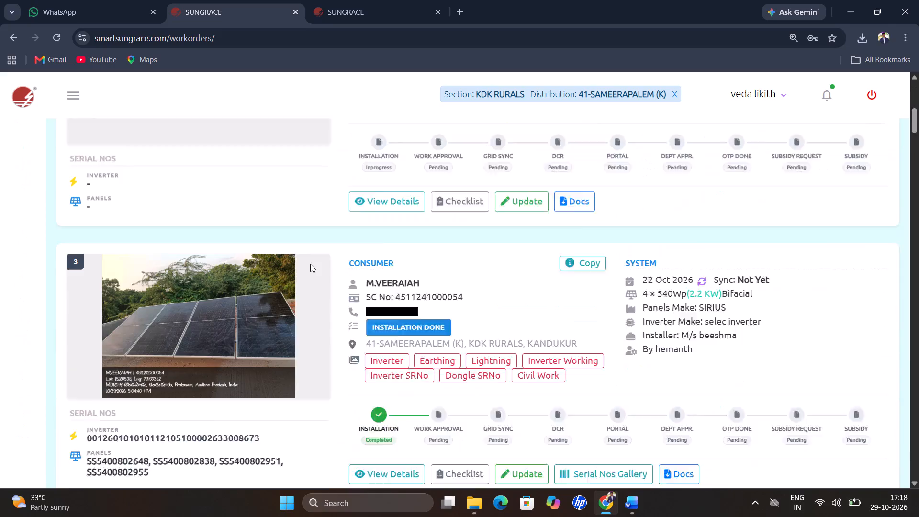
pyautogui.keyDown('ctrl'); pyautogui.scroll(-4, 252, 248); pyautogui.keyUp('ctrl')
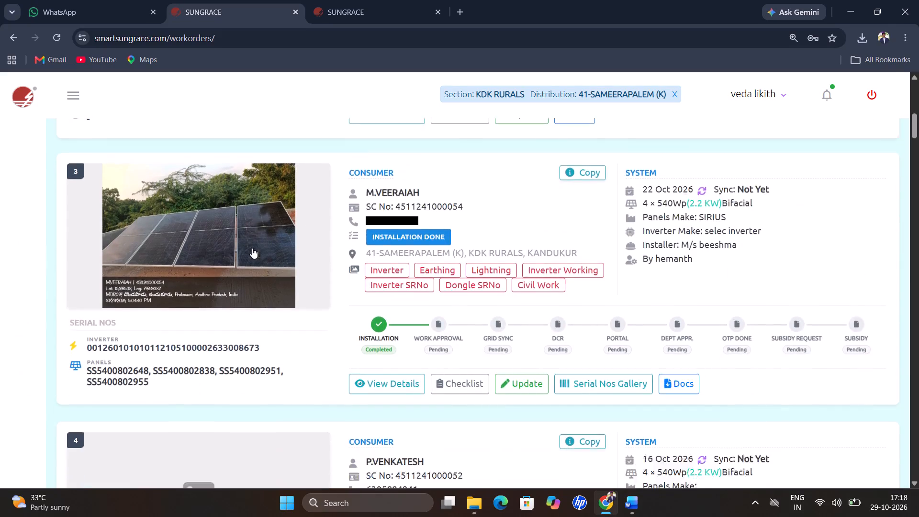
pyautogui.keyDown('ctrl'); pyautogui.scroll(-4, 253, 247); pyautogui.keyUp('ctrl')
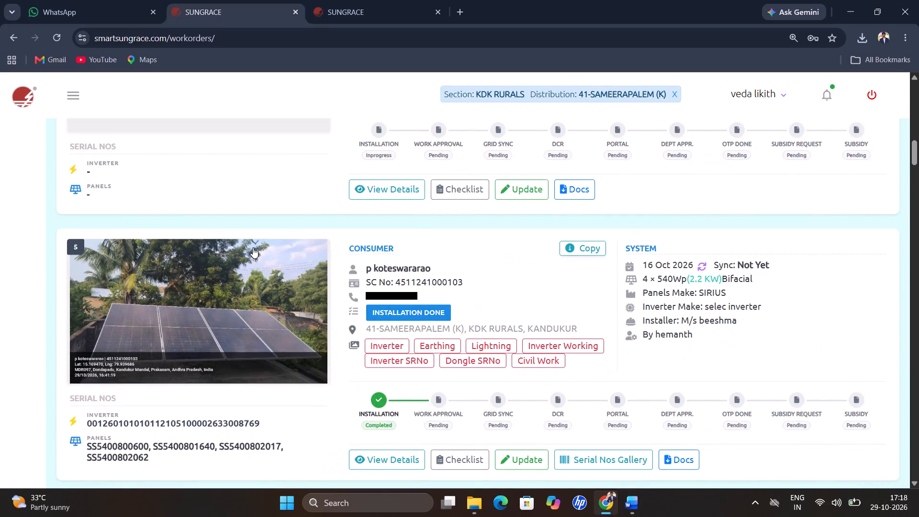
pyautogui.keyDown('ctrl'); pyautogui.scroll(-3, 253, 247); pyautogui.keyUp('ctrl')
pyautogui.keyDown('ctrl'); pyautogui.scroll(-3, 233, 374); pyautogui.keyUp('ctrl')
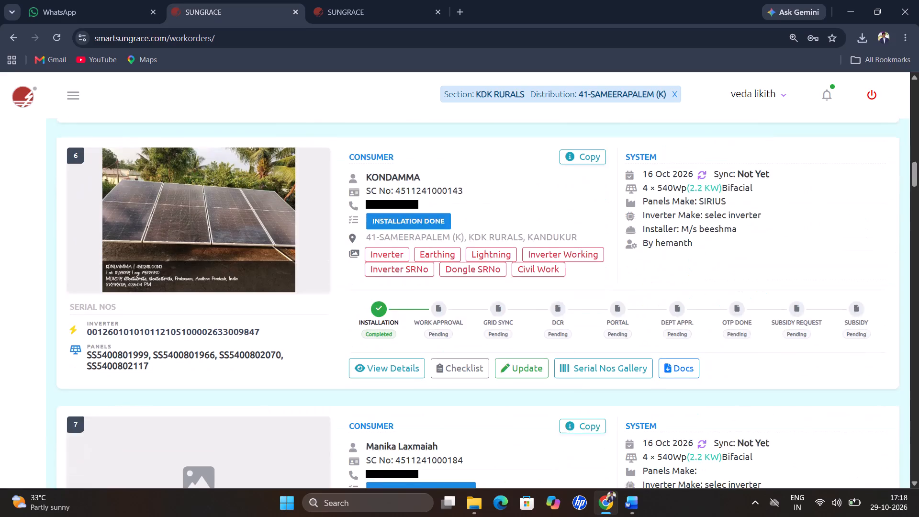
pyautogui.keyDown('ctrl'); pyautogui.scroll(-5, 205, 315); pyautogui.keyUp('ctrl')
pyautogui.keyDown('ctrl'); pyautogui.scroll(-4, 193, 396); pyautogui.keyUp('ctrl')
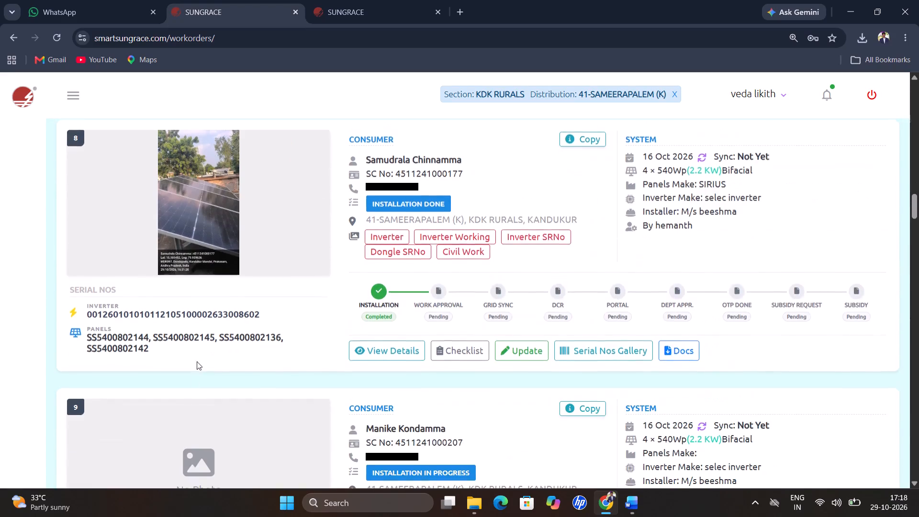
pyautogui.keyDown('ctrl'); pyautogui.scroll(-18, 204, 346); pyautogui.keyUp('ctrl')
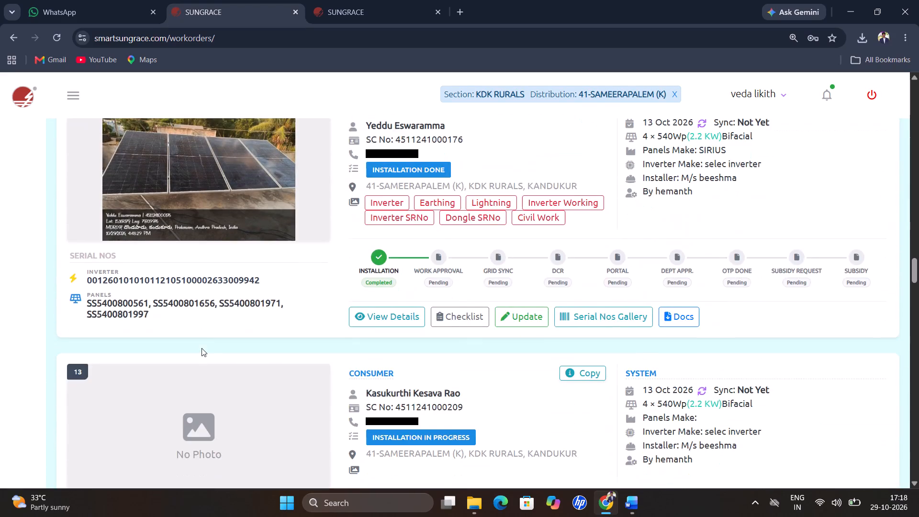
pyautogui.keyDown('ctrl'); pyautogui.scroll(-4, 202, 347); pyautogui.keyUp('ctrl')
pyautogui.keyDown('ctrl'); pyautogui.scroll(-3, 217, 384); pyautogui.keyUp('ctrl')
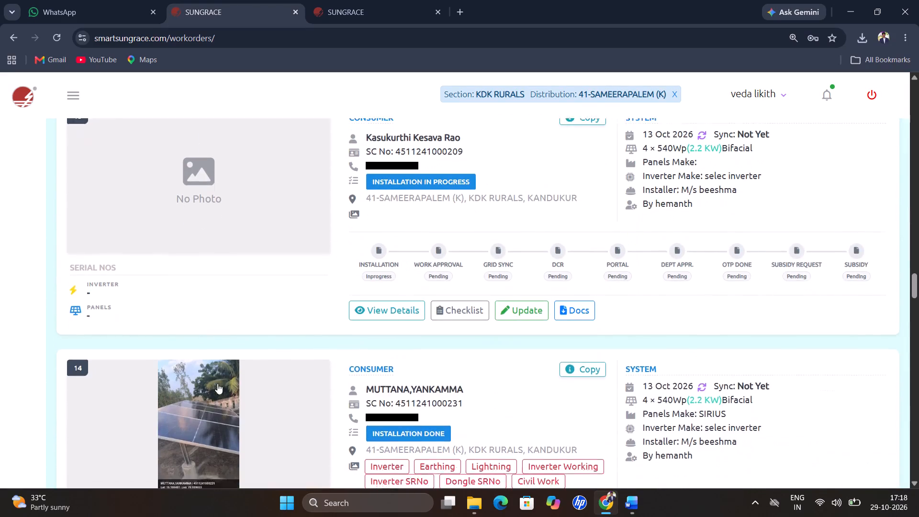
pyautogui.keyDown('ctrl'); pyautogui.scroll(-11, 217, 383); pyautogui.keyUp('ctrl')
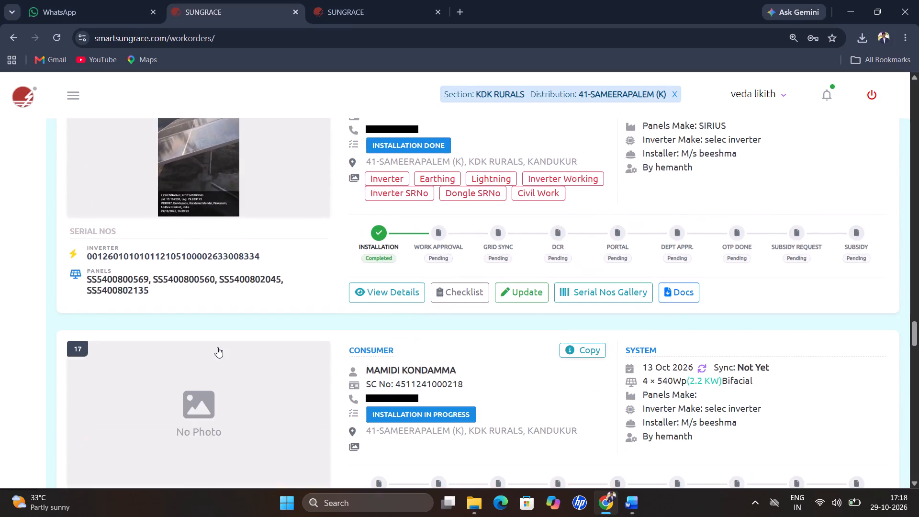
pyautogui.keyDown('ctrl'); pyautogui.scroll(-4, 217, 347); pyautogui.keyUp('ctrl')
pyautogui.keyDown('ctrl'); pyautogui.scroll(-20, 217, 347); pyautogui.keyUp('ctrl')
pyautogui.keyDown('ctrl'); pyautogui.scroll(-4, 217, 347); pyautogui.keyUp('ctrl')
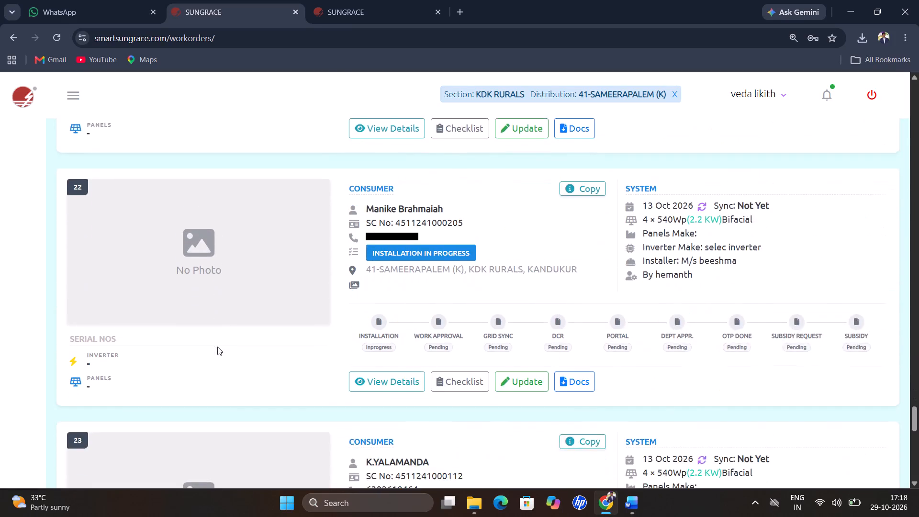
pyautogui.keyDown('ctrl'); pyautogui.scroll(-19, 217, 347); pyautogui.keyUp('ctrl')
pyautogui.keyDown('ctrl'); pyautogui.scroll(12, 217, 346); pyautogui.keyUp('ctrl')
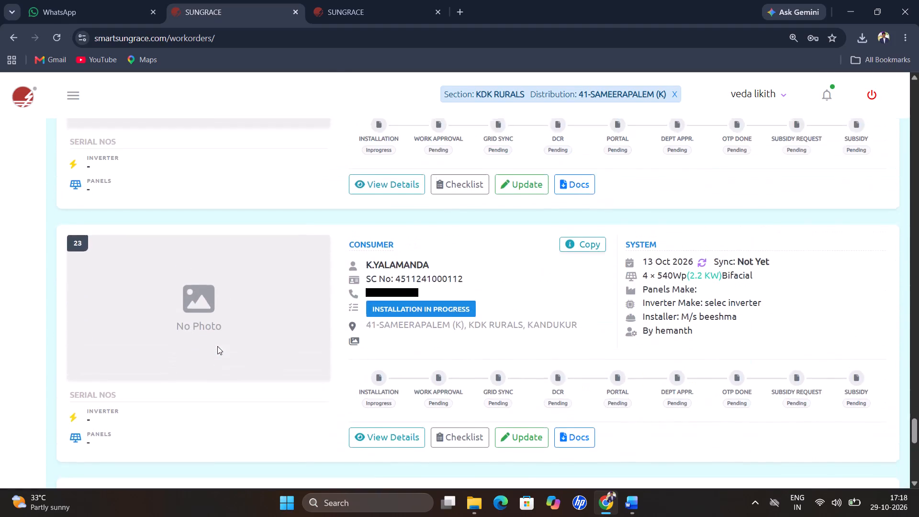
pyautogui.keyDown('ctrl'); pyautogui.scroll(20, 217, 346); pyautogui.keyUp('ctrl')
pyautogui.keyDown('ctrl'); pyautogui.scroll(13, 217, 346); pyautogui.keyUp('ctrl')
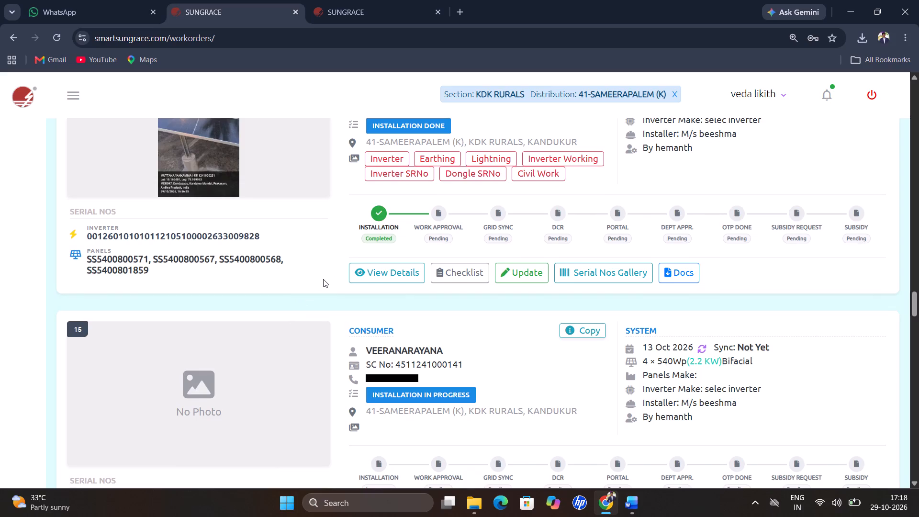
pyautogui.keyDown('ctrl'); pyautogui.scroll(12, 323, 279); pyautogui.keyUp('ctrl')
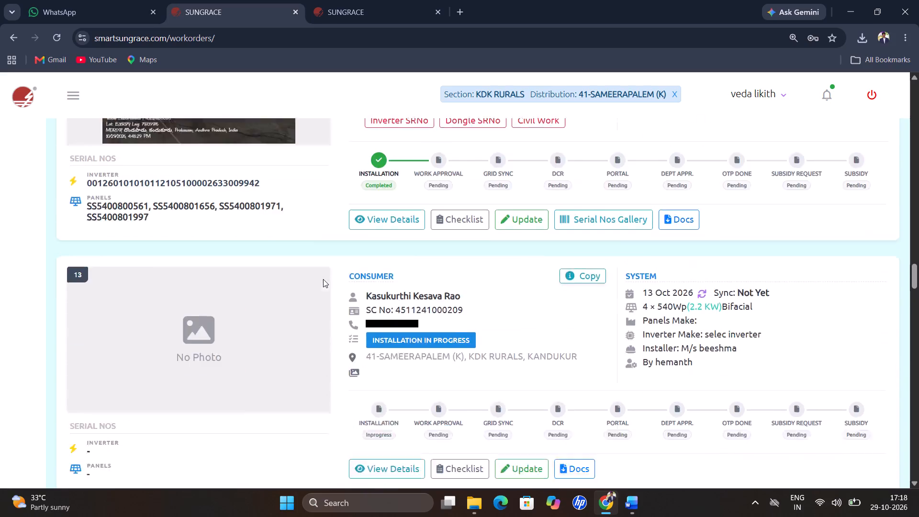
pyautogui.keyDown('ctrl'); pyautogui.scroll(20, 323, 279); pyautogui.keyUp('ctrl')
pyautogui.keyDown('ctrl'); pyautogui.scroll(20, 323, 279); pyautogui.keyUp('ctrl')
pyautogui.keyDown('ctrl'); pyautogui.scroll(5, 323, 279); pyautogui.keyUp('ctrl')
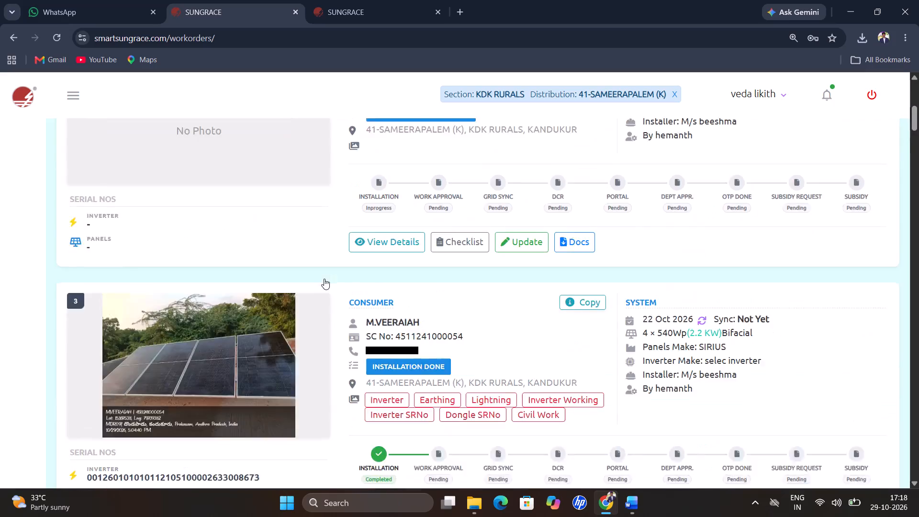
pyautogui.keyDown('ctrl'); pyautogui.scroll(15, 324, 279); pyautogui.keyUp('ctrl')
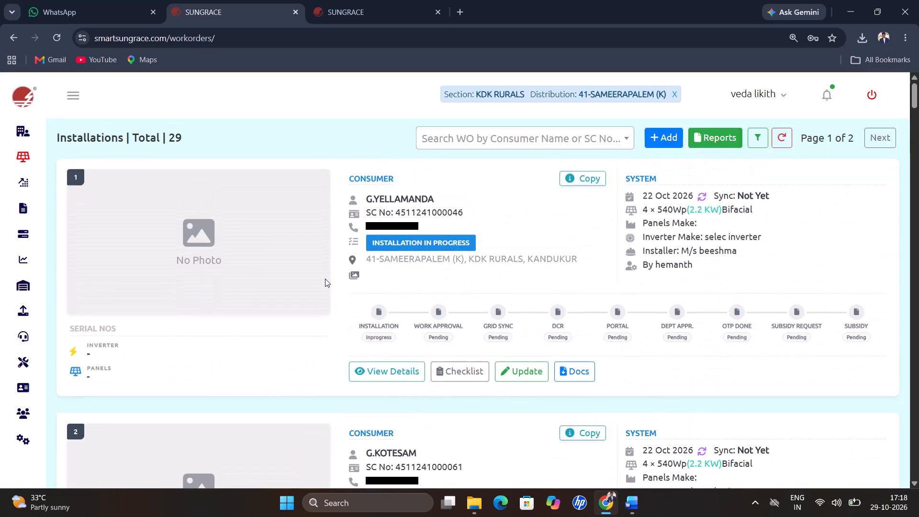